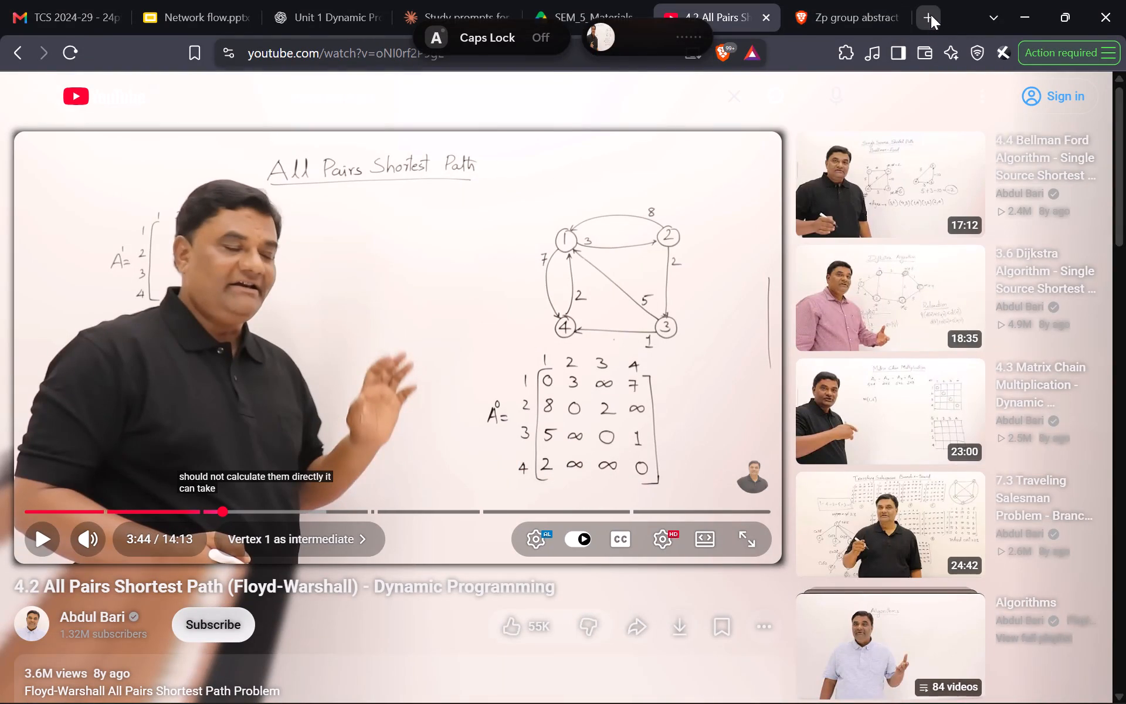
Open Google Sheets in a new browser tab and create a blank spreadsheet.
left_click(931, 15)
type("sheets")
key("Return")
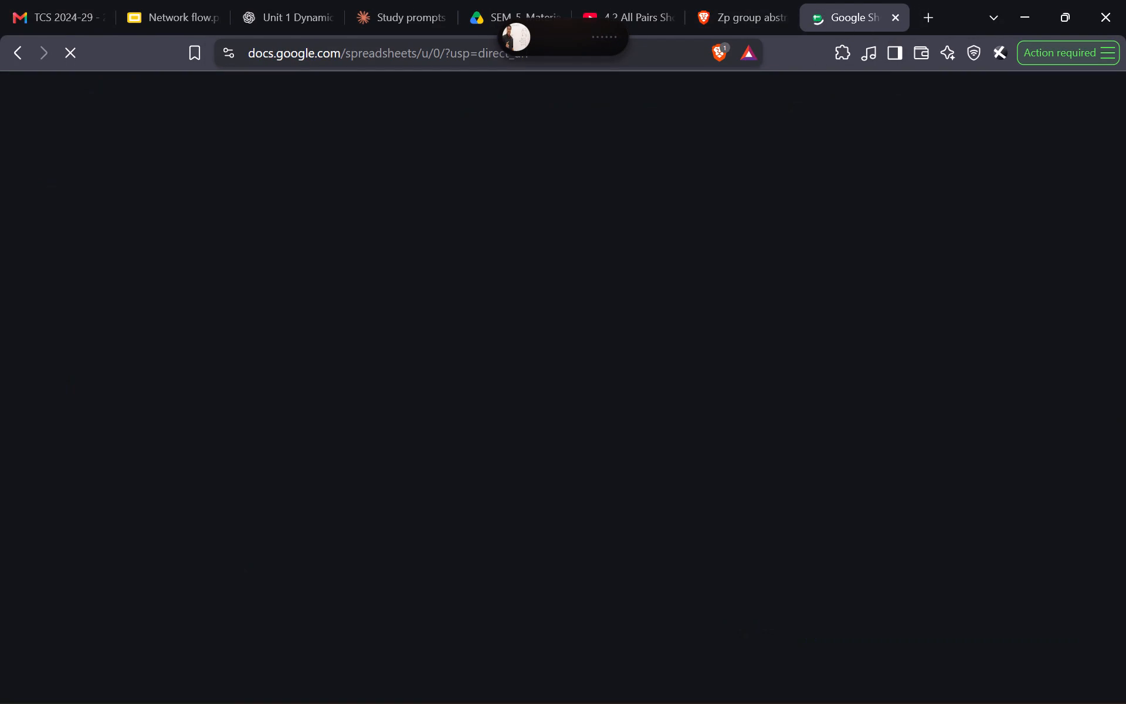
left_click(226, 231)
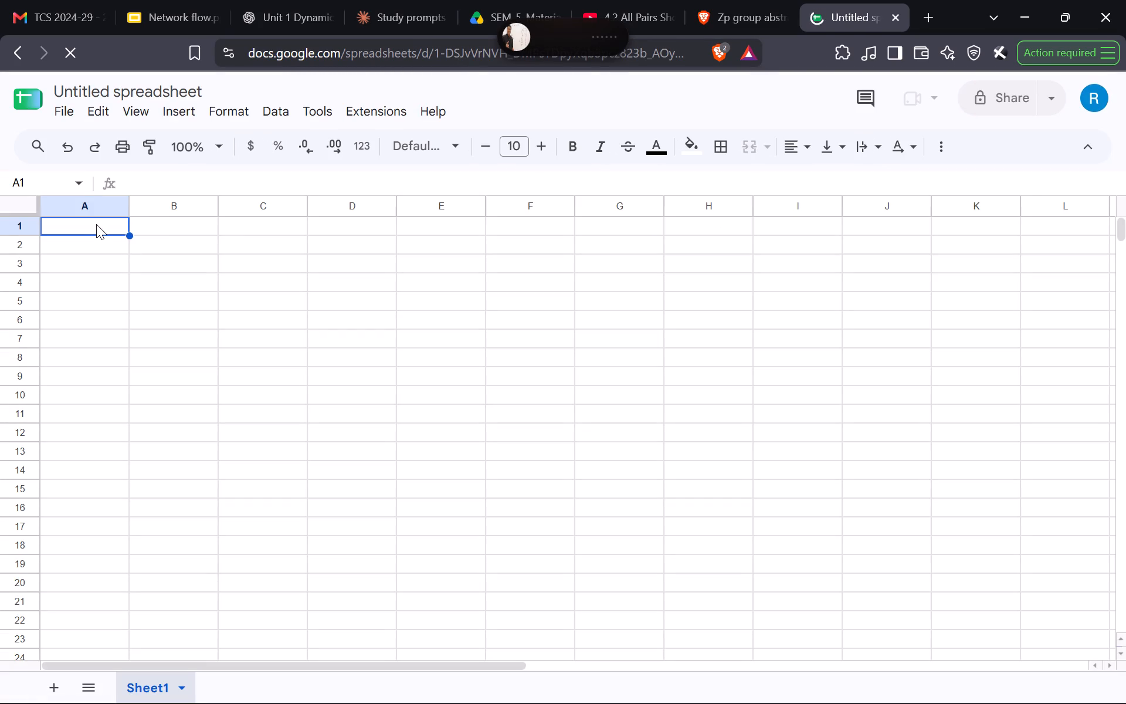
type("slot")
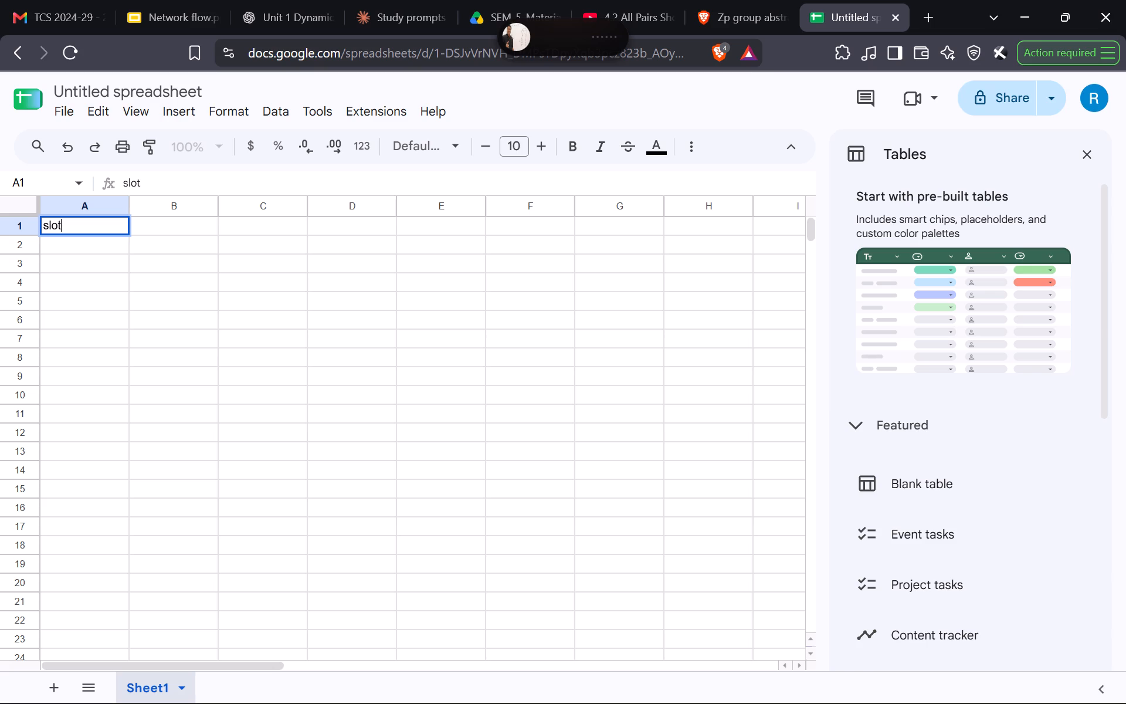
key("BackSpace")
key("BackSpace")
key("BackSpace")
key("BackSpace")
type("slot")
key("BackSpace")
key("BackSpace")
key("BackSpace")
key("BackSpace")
Enter the column headers date, slot and rollnumber in cells A1, B1 and C1.
type("date")
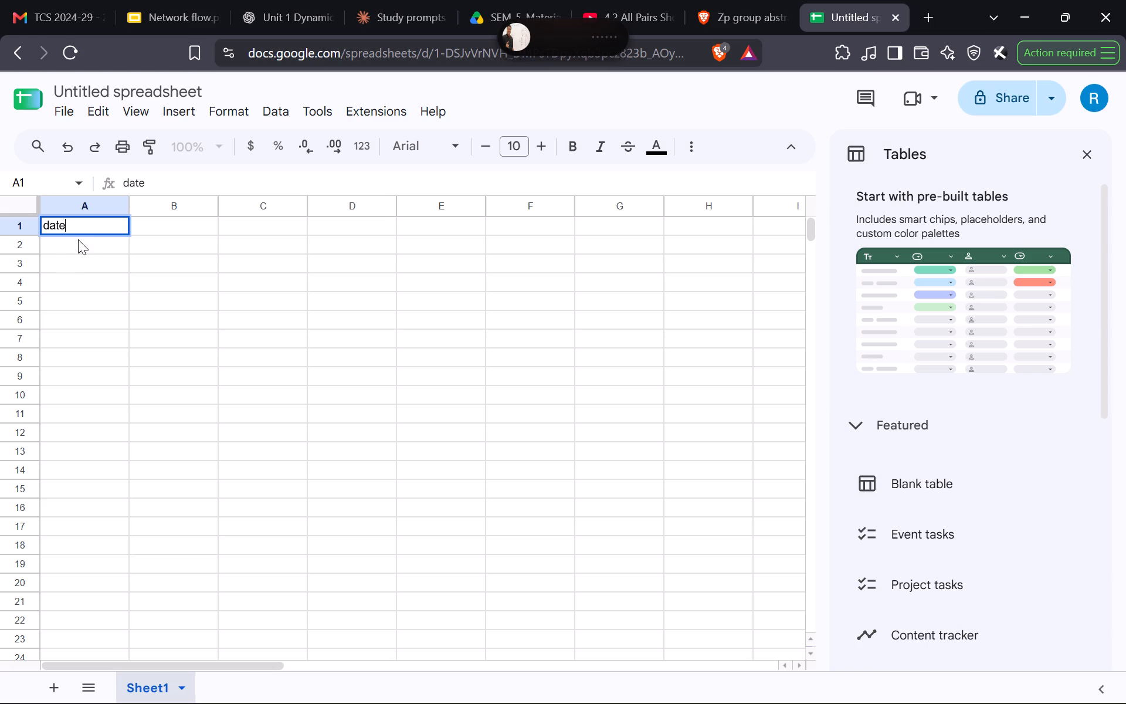
left_click(148, 229)
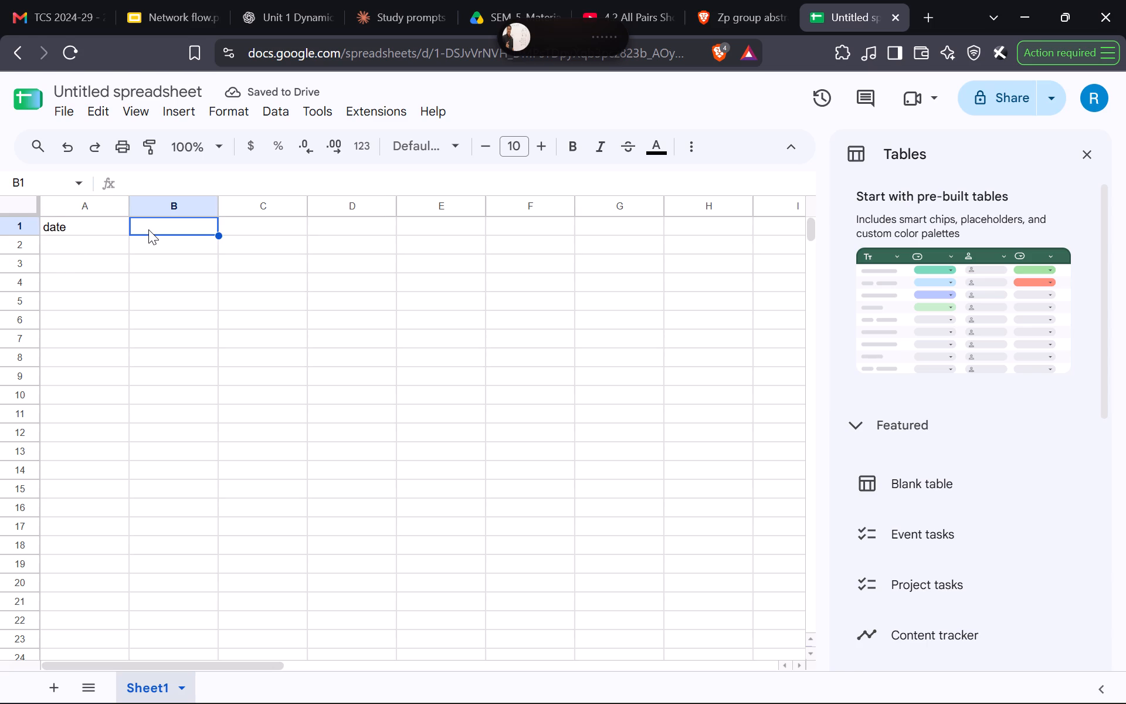
type("slot")
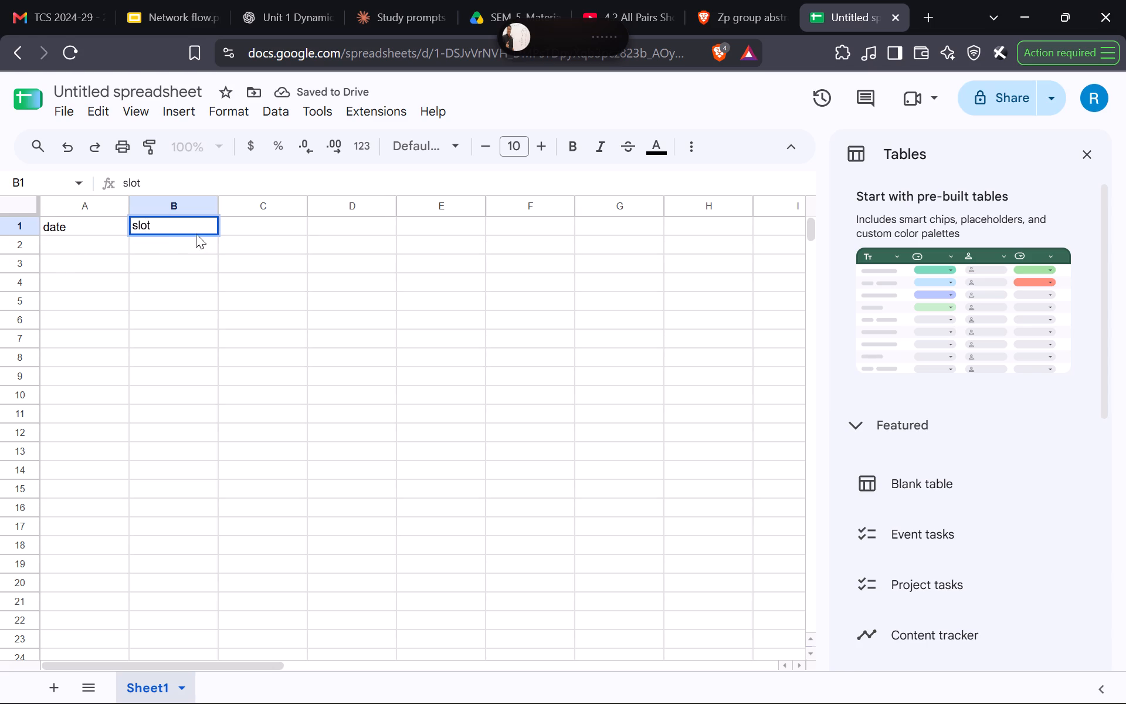
left_click(226, 225)
type("rollnumber")
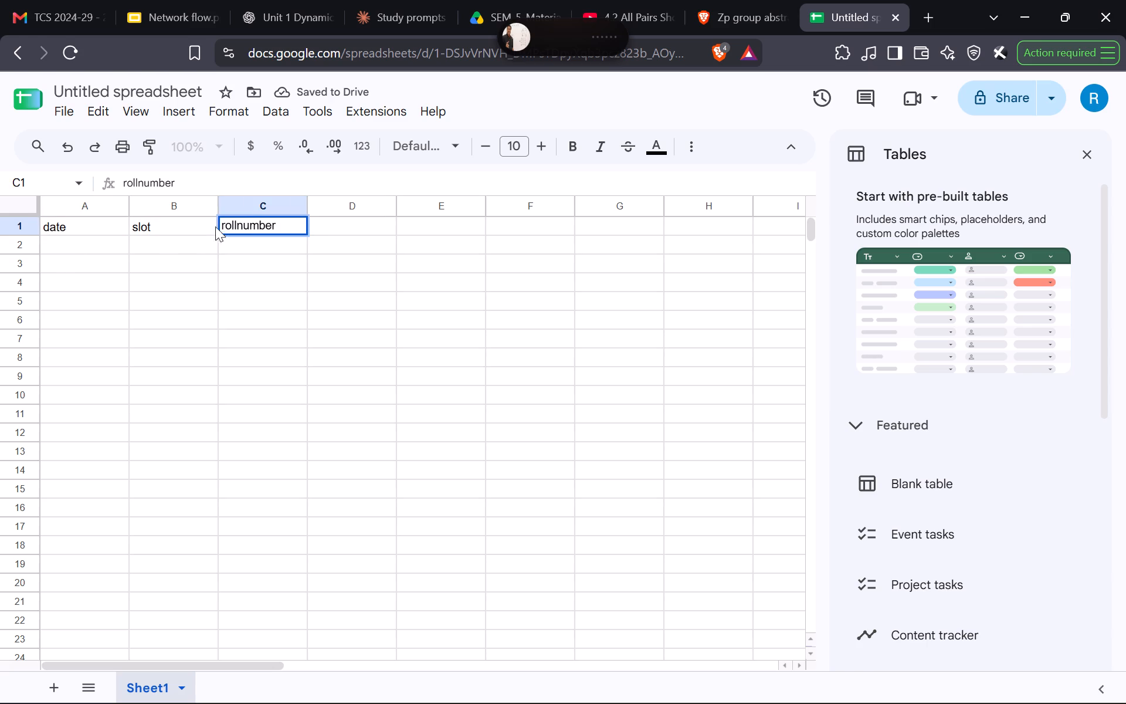
Enter the date 3/10/26 in cell A2 under the date header.
left_click(80, 242)
type("3/10/")
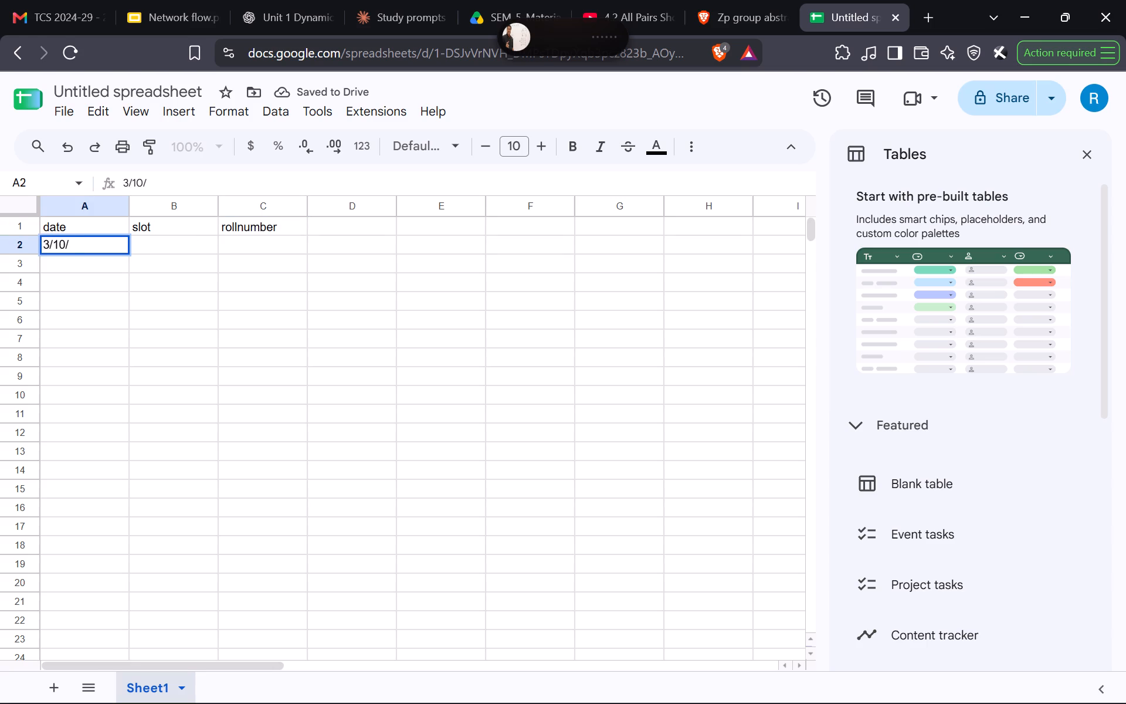
type("26")
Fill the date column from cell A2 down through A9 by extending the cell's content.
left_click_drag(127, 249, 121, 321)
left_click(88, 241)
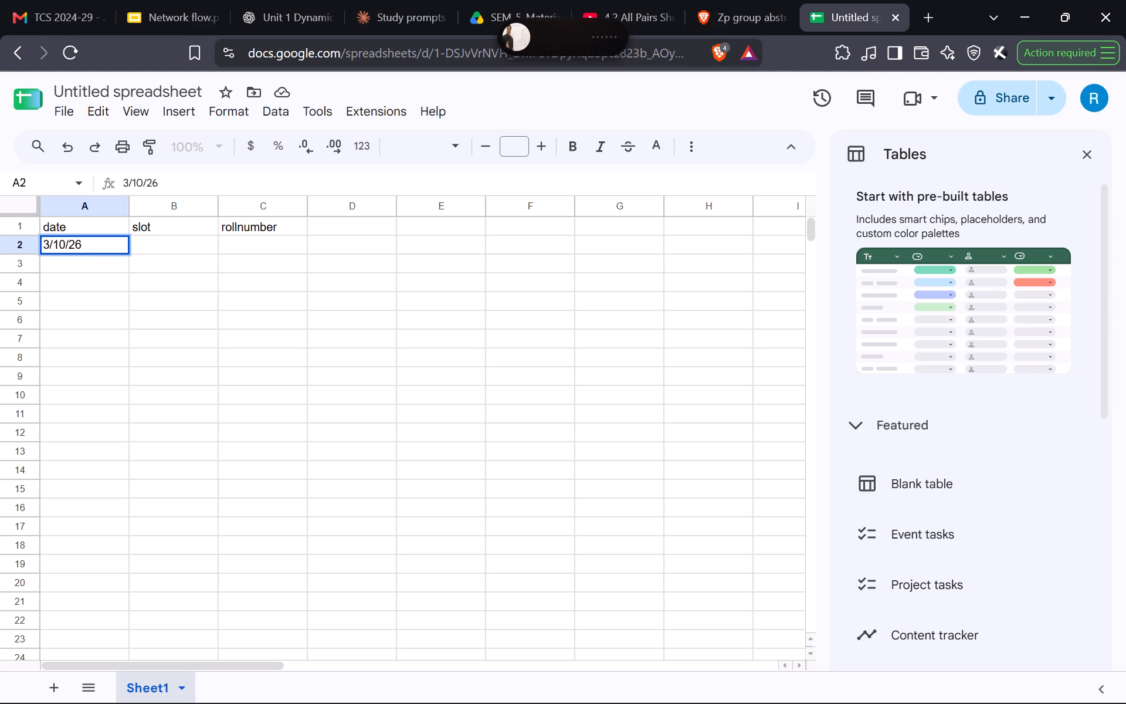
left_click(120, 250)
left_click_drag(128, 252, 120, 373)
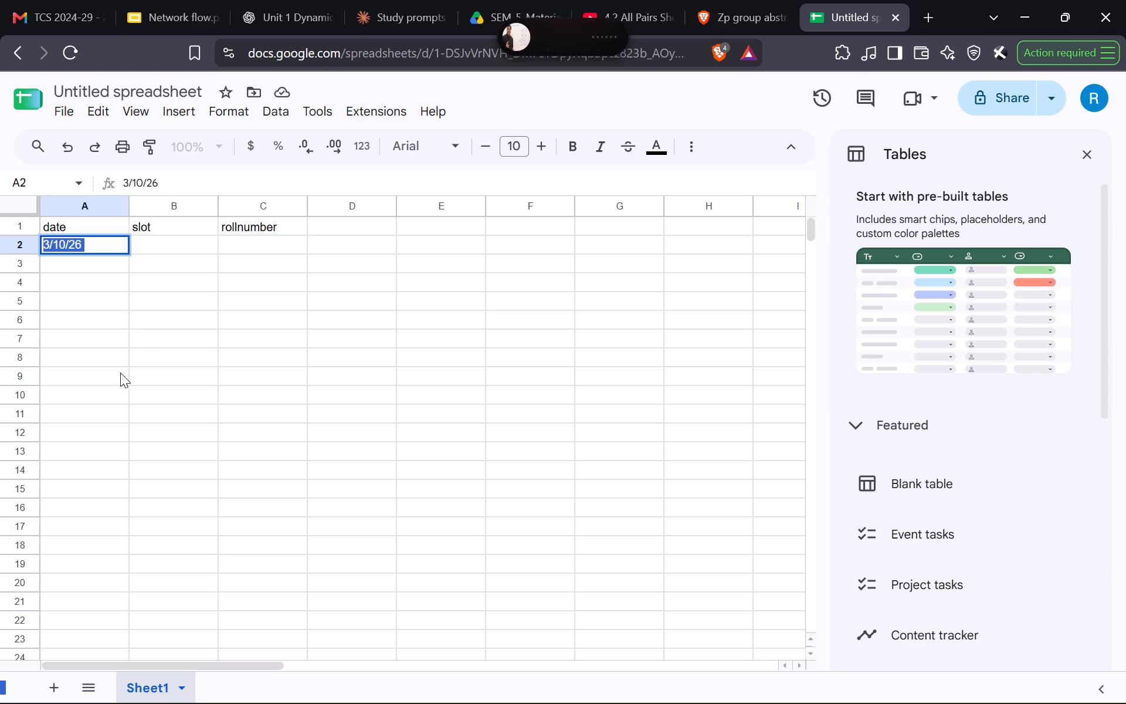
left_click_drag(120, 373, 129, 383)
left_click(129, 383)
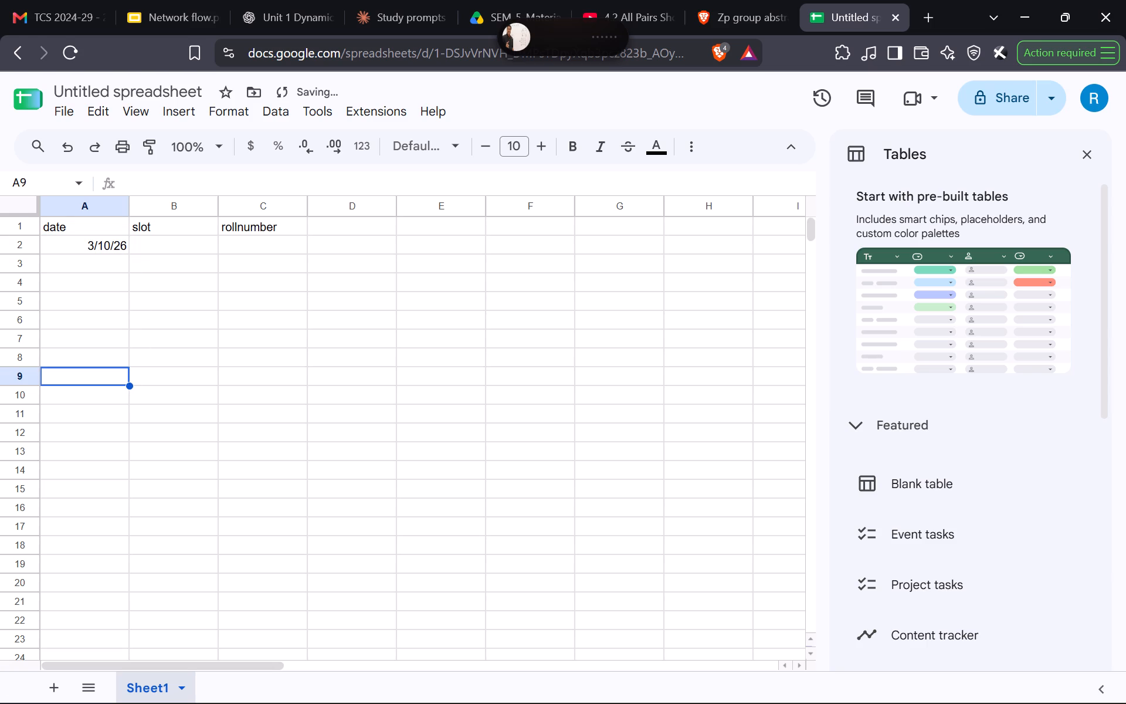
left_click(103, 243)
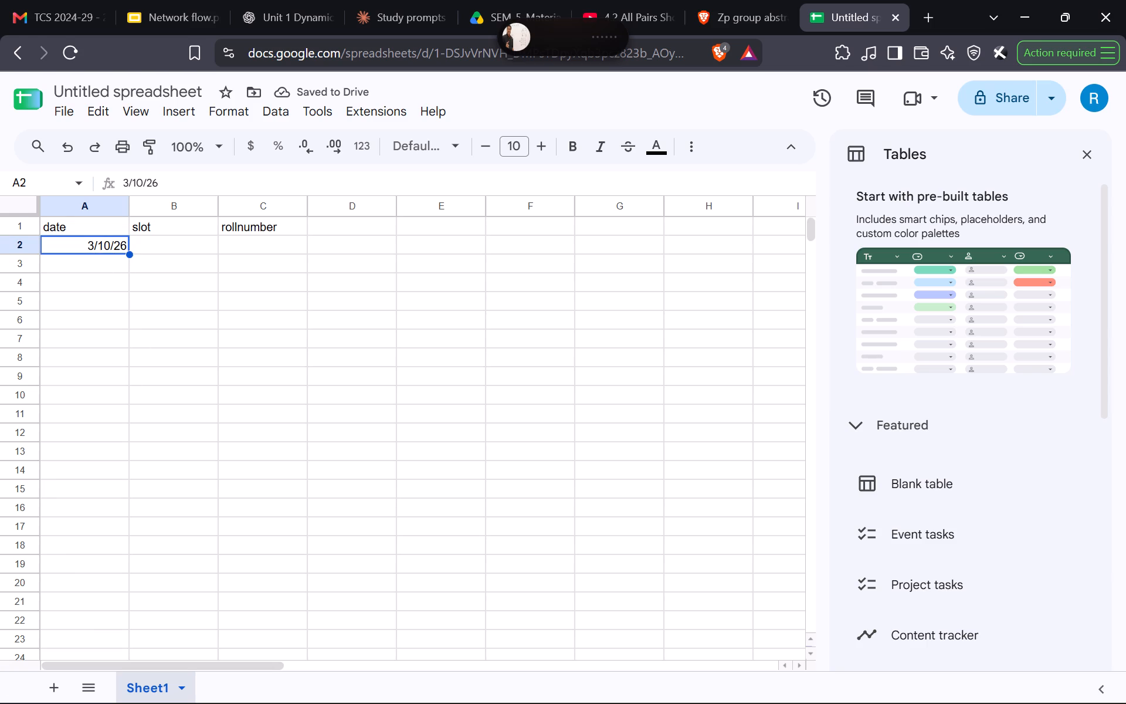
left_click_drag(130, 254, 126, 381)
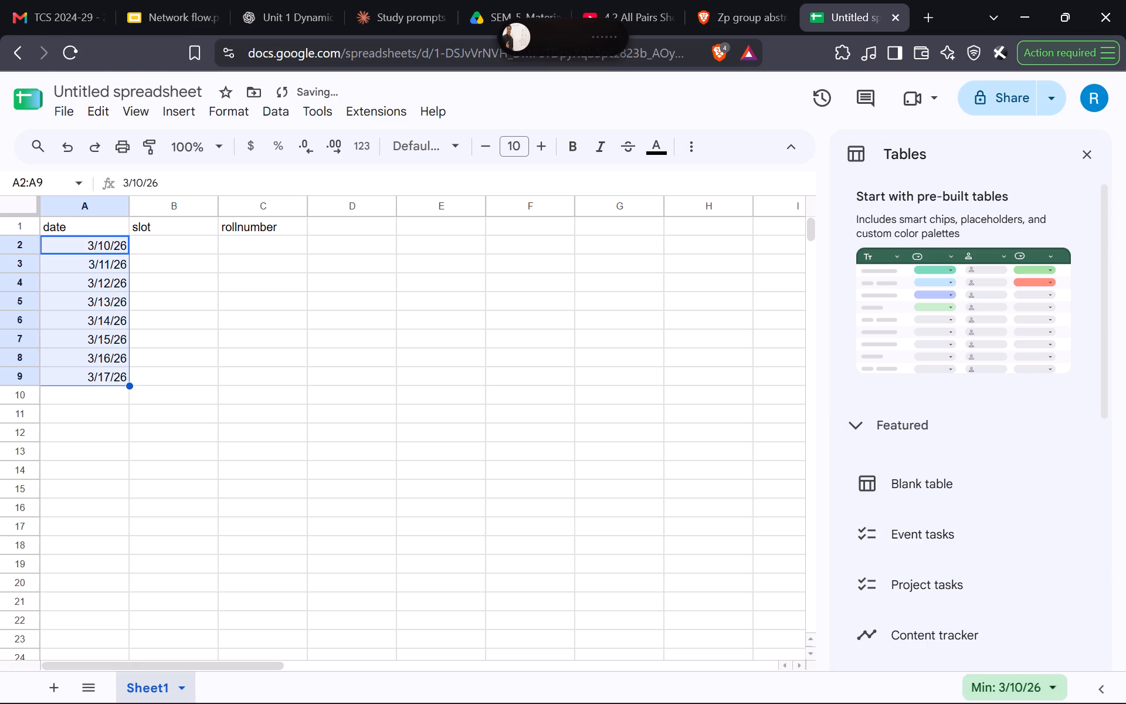
Enter the date 4/10/26 in cell A10 of the date column.
left_click(116, 395)
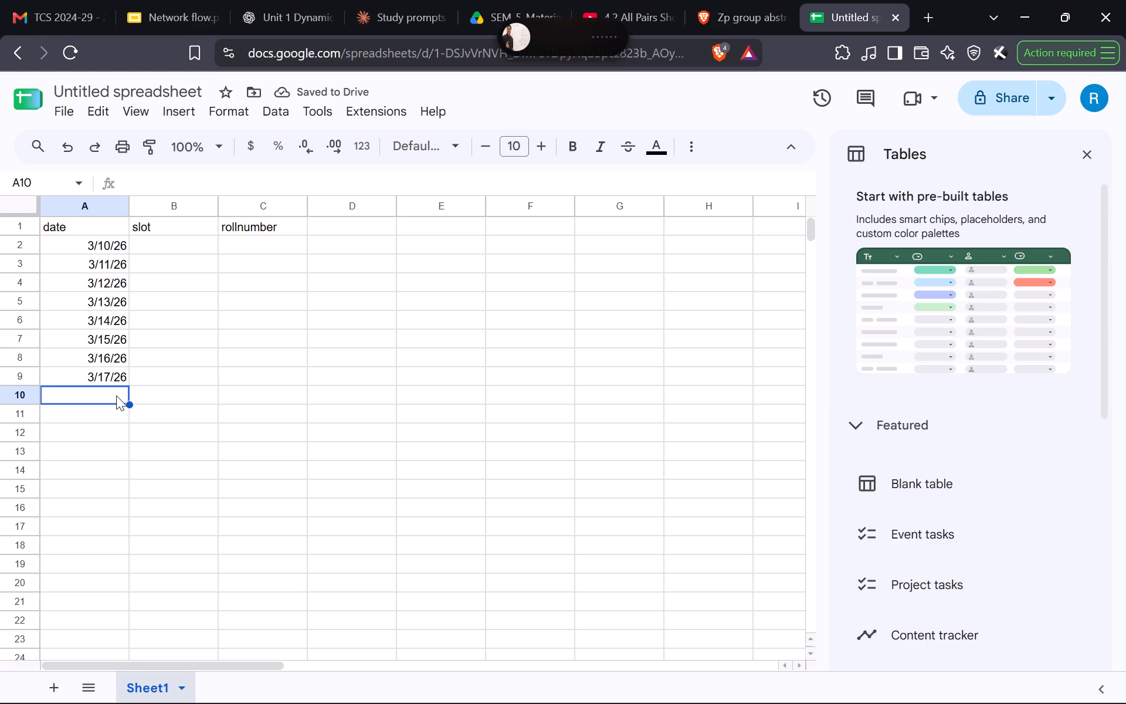
type("4/10/")
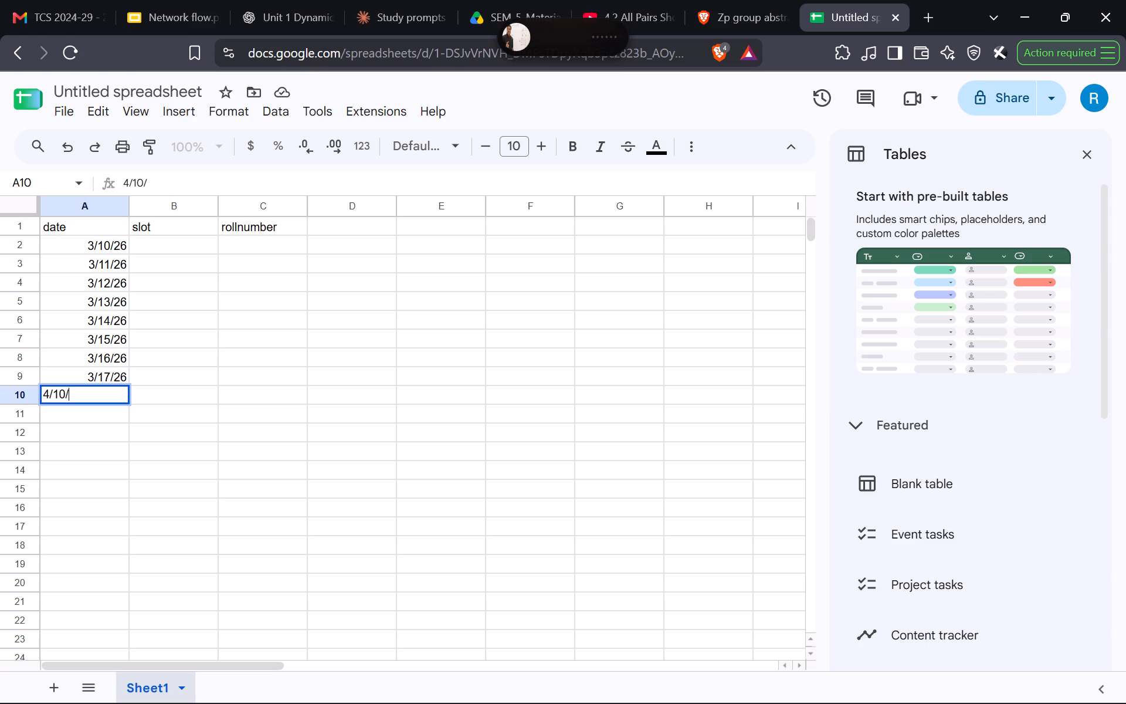
key("2")
key("6")
left_click(113, 235)
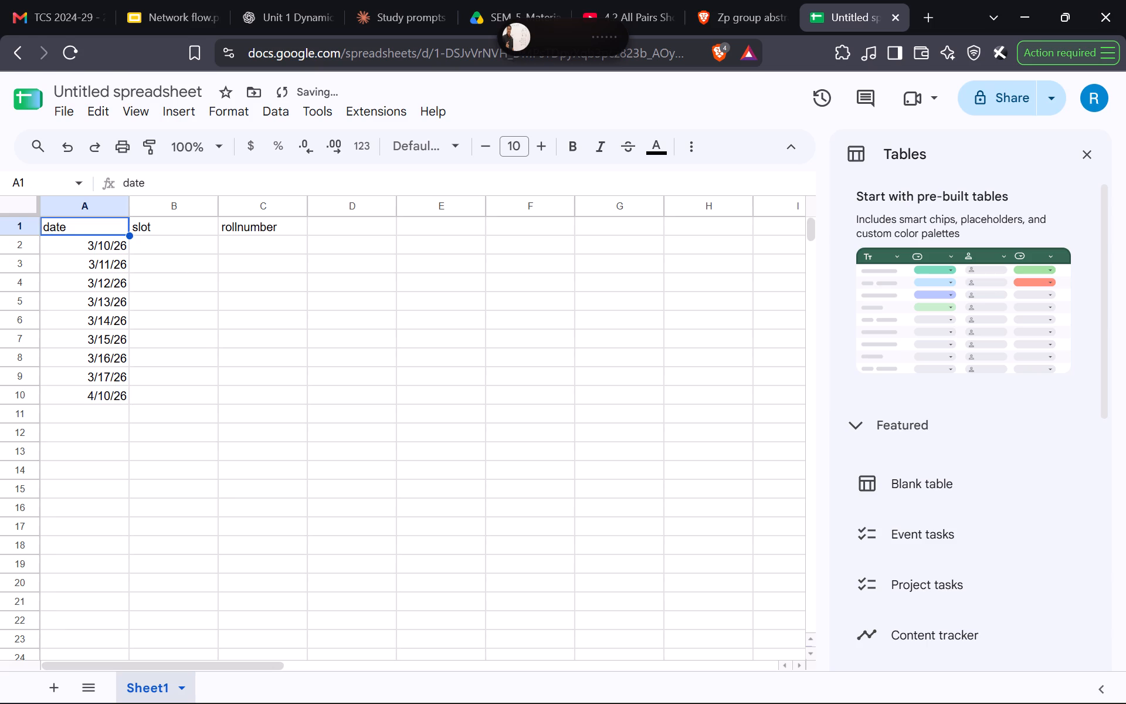
Copy the date 3/10/26 from cell A2 and paste it into each of cells A3 through A7.
left_click(113, 246)
key("ctrl+c")
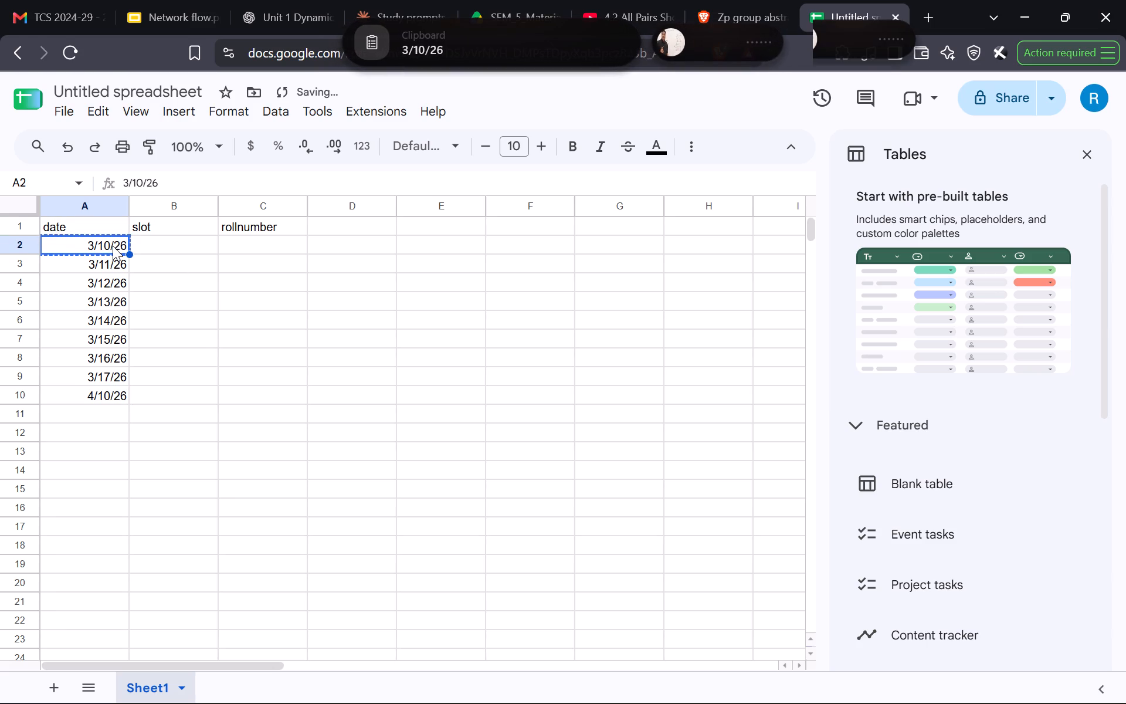
left_click(101, 268)
key("ctrl+v")
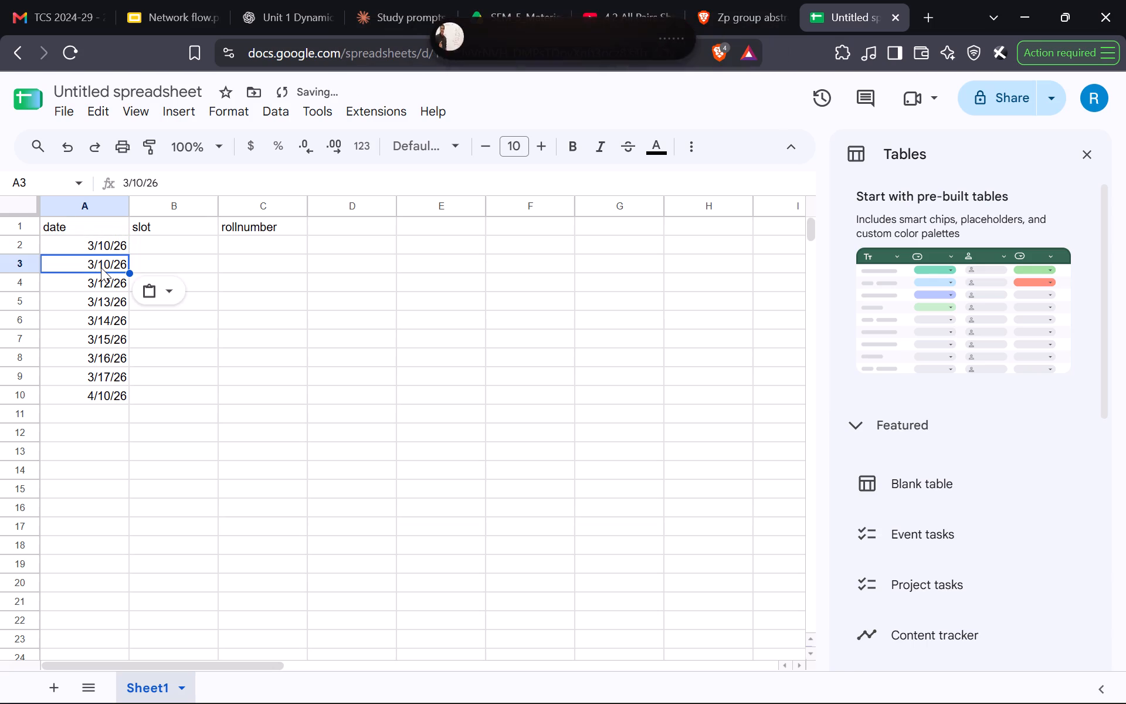
key("Down")
key("ctrl+v")
key("Down")
key("ctrl+v")
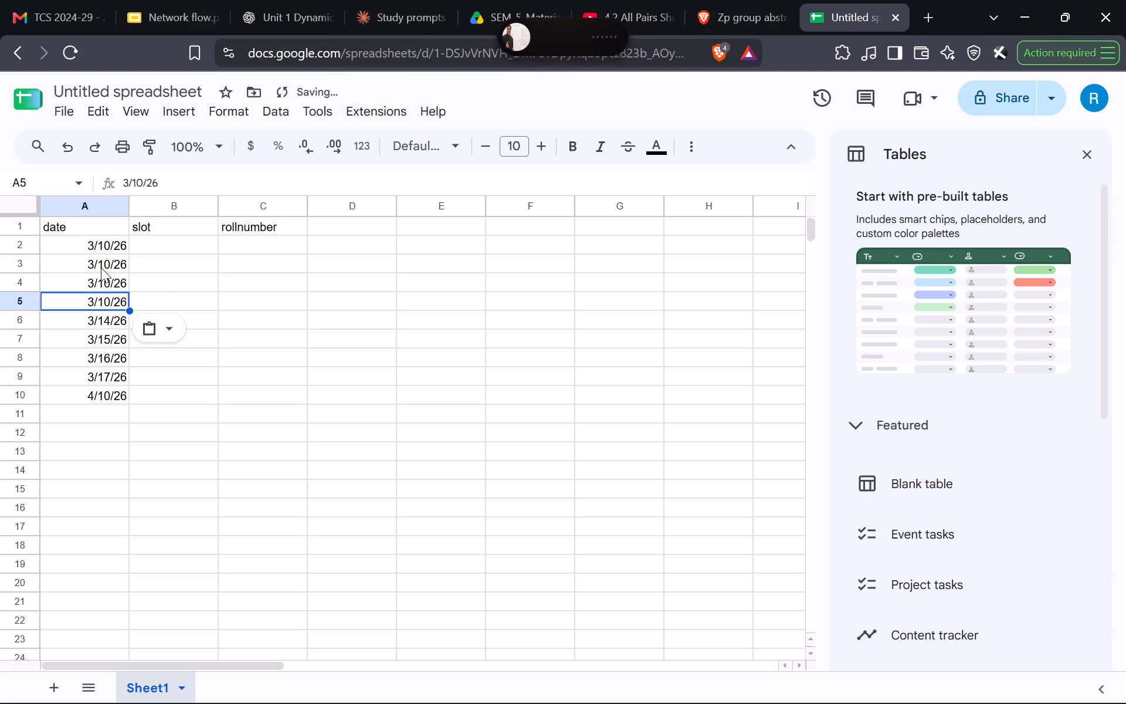
key("Down")
key("ctrl+v")
key("Down")
key("ctrl+v")
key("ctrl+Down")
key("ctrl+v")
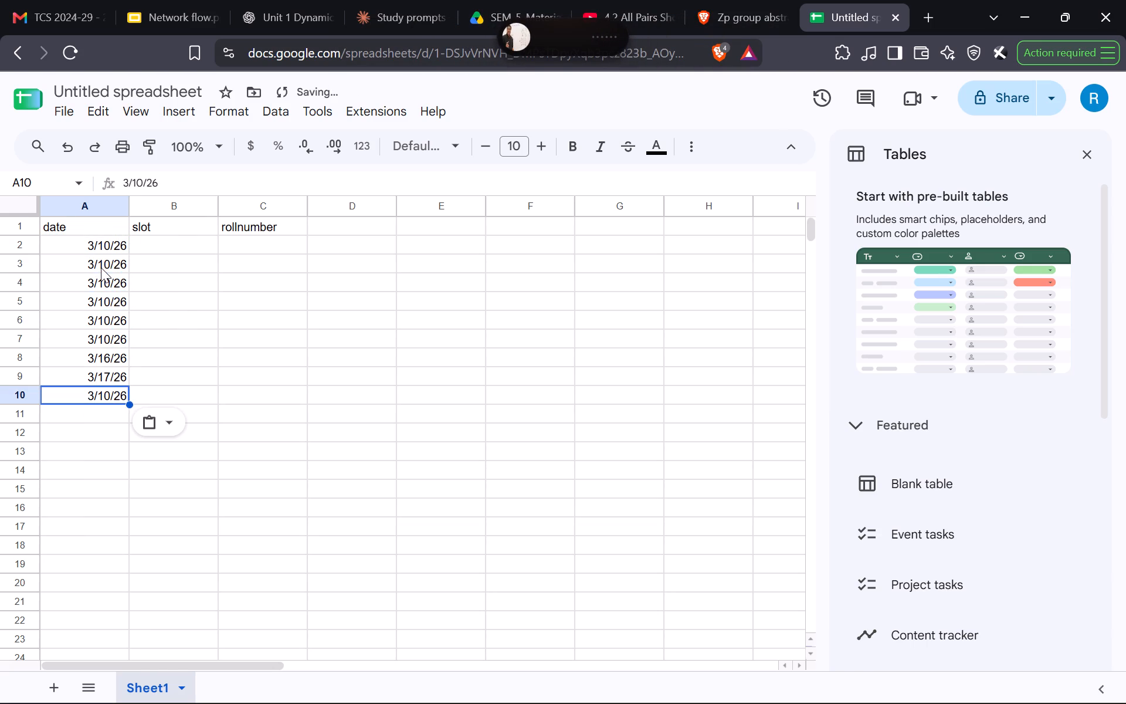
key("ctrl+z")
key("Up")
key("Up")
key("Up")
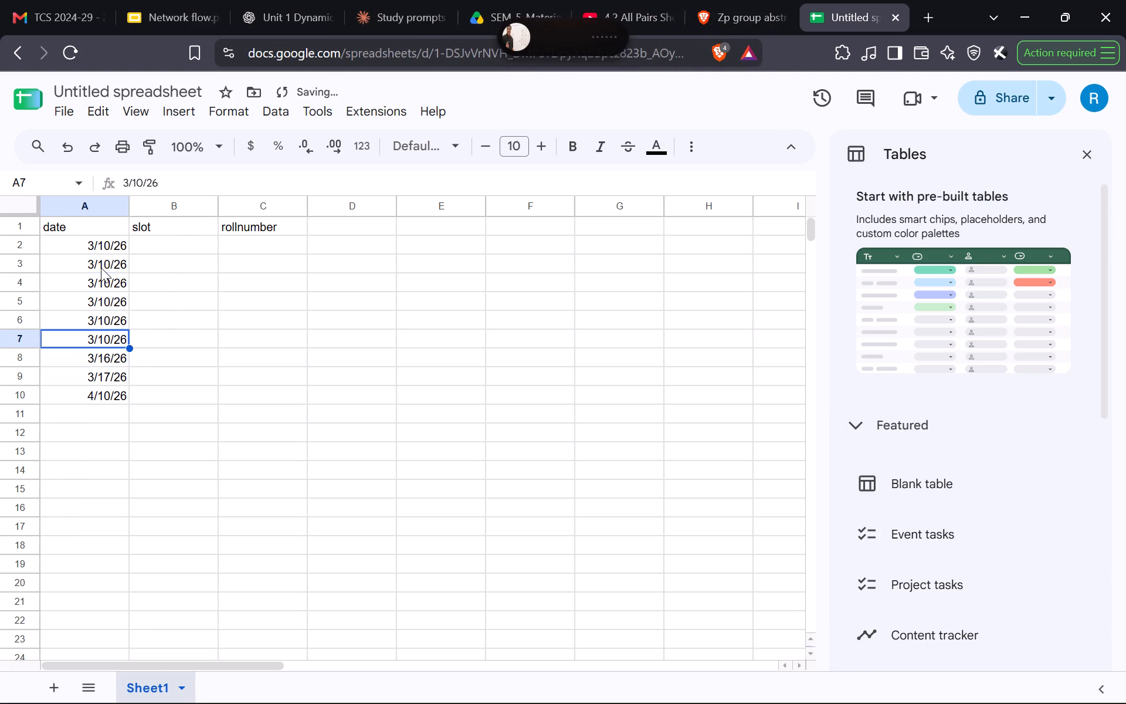
Paste the copied date 3/10/26 into cells A8 and A9.
key("Down")
key("ctrl+v")
key("Down")
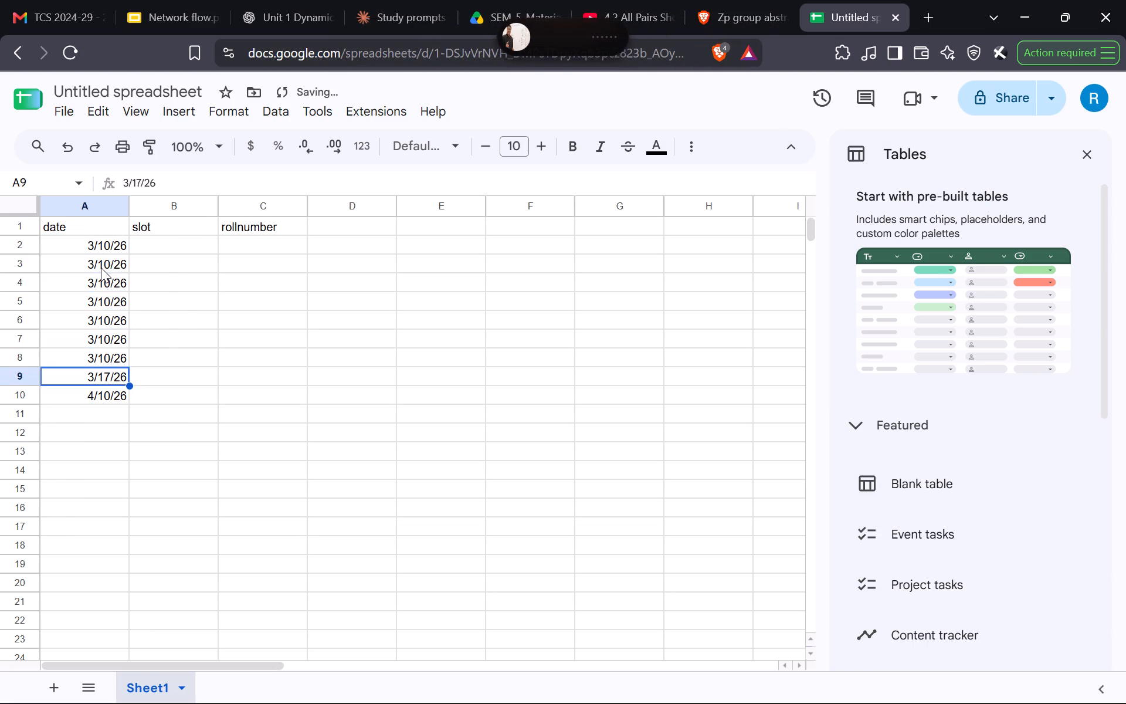
key("ctrl+v")
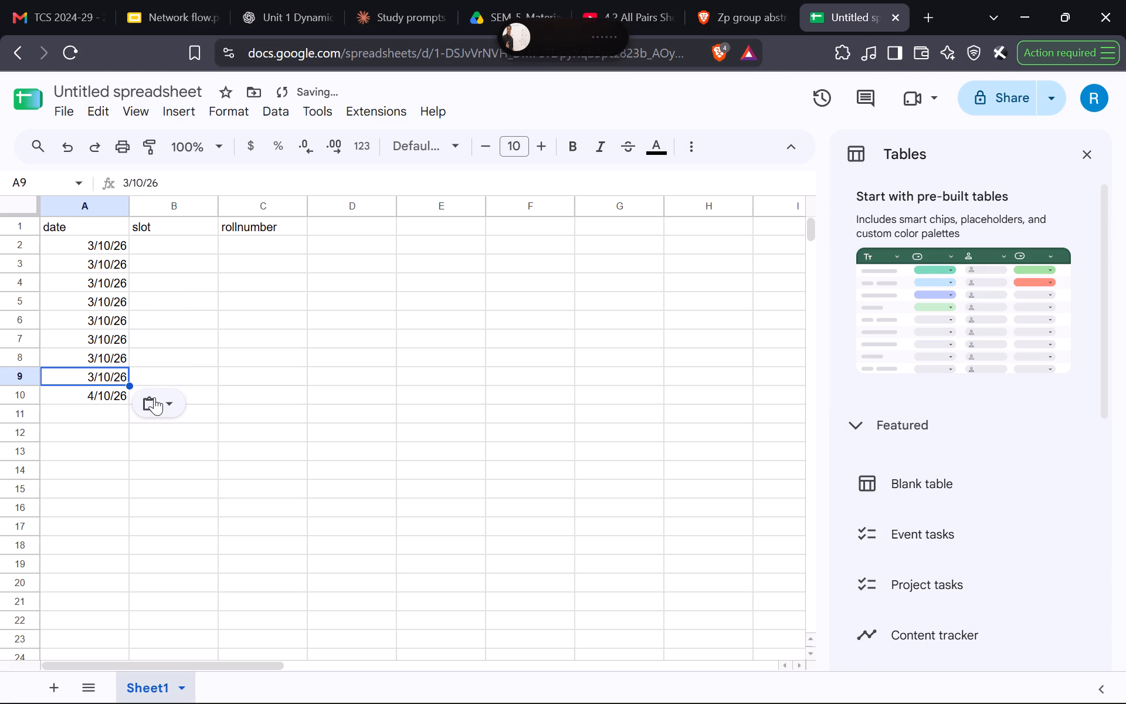
left_click(154, 397)
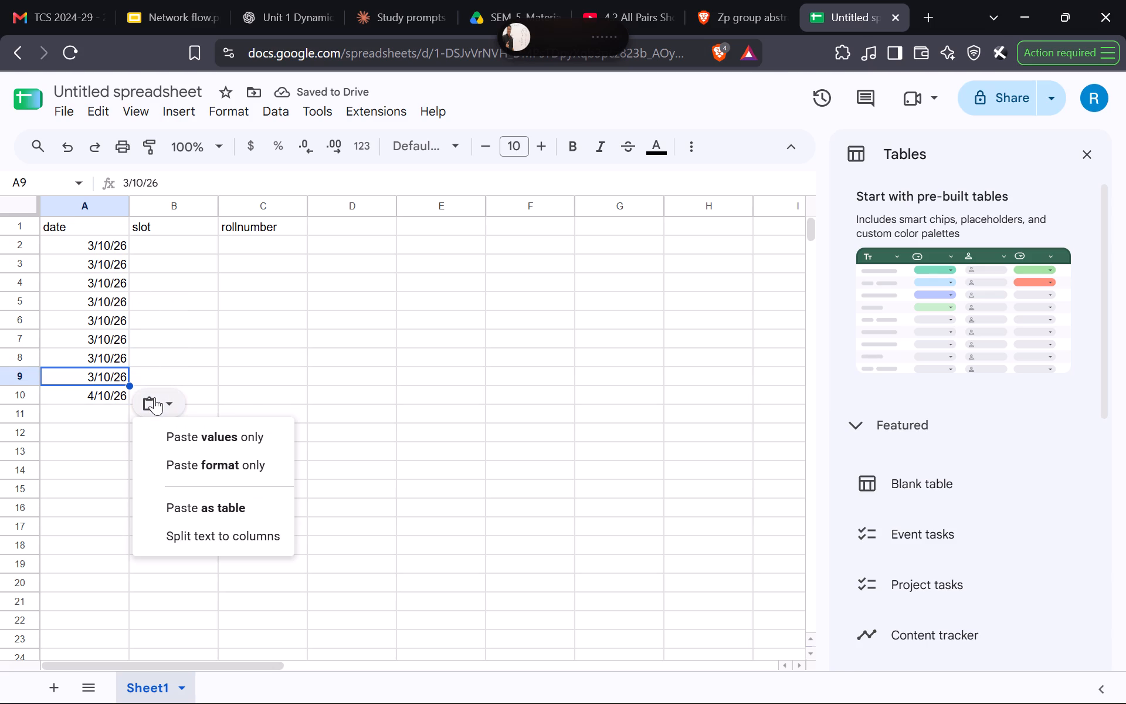
left_click(97, 411)
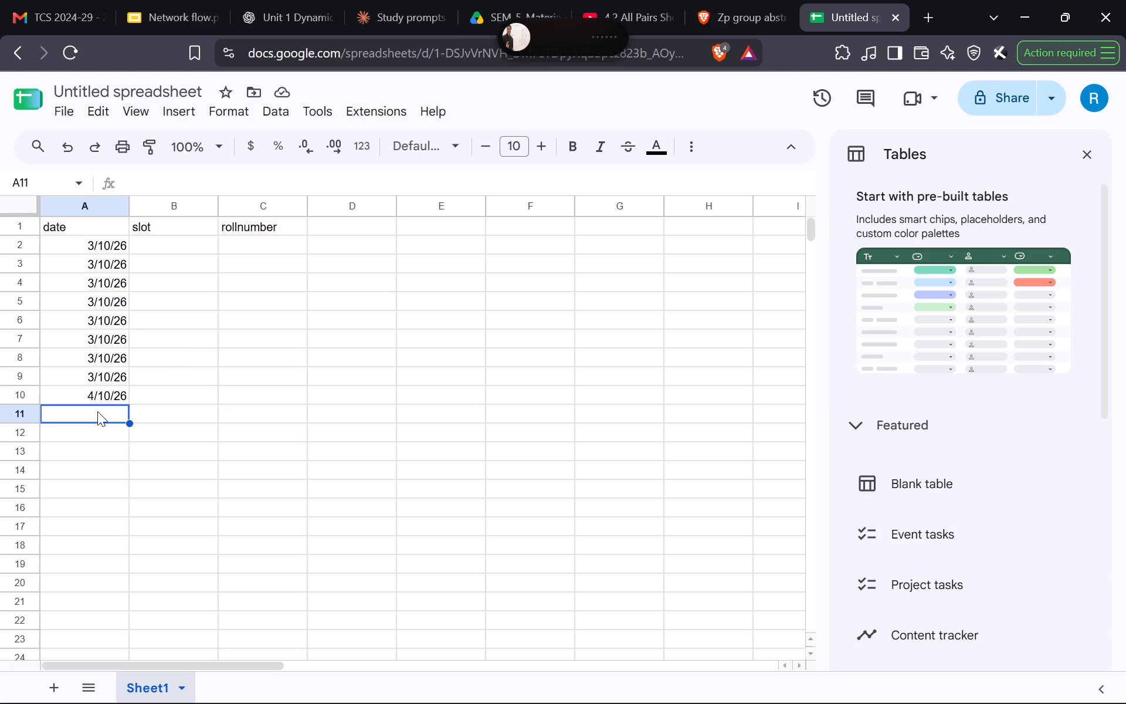
Copy the date 4/10/26 from cell A10 and paste it into each of cells A11 through A14.
left_click(98, 391)
key("ctrl+c")
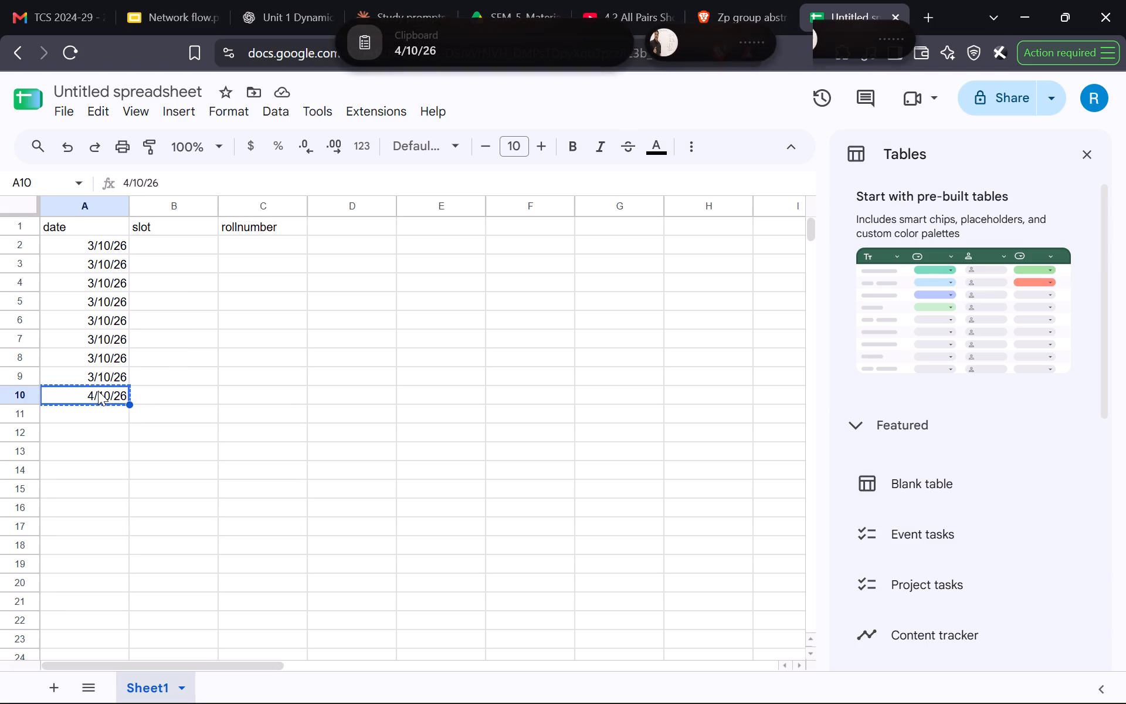
left_click(101, 410)
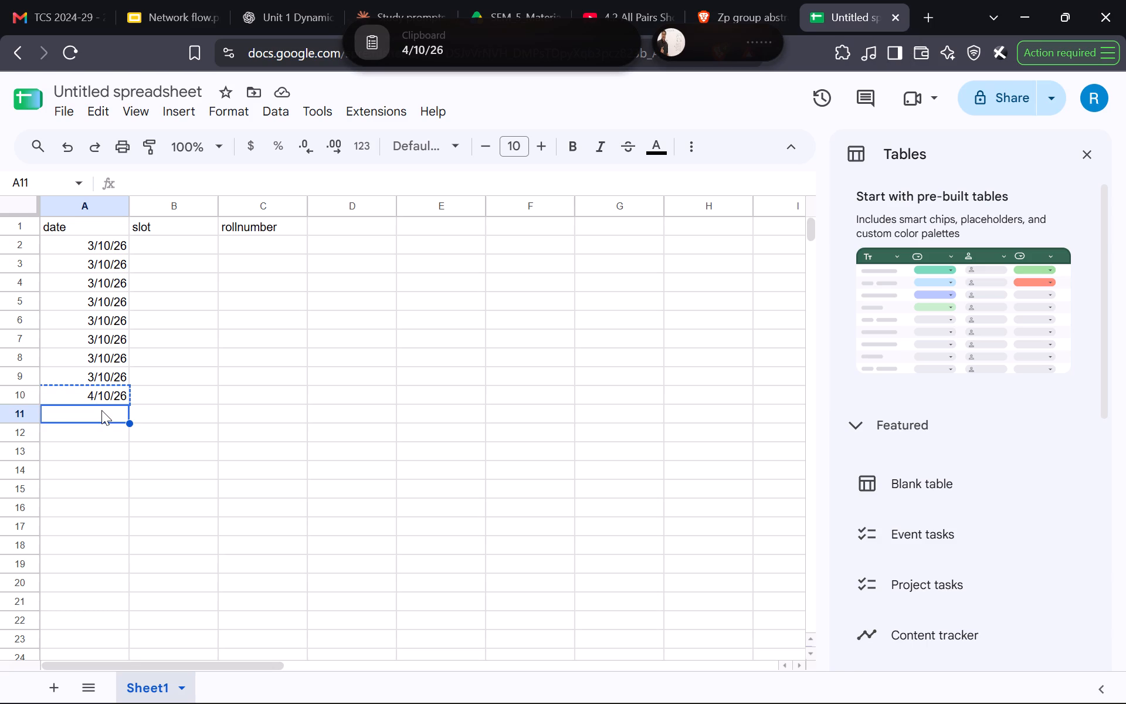
key("ctrl+v")
key("Down")
key("ctrl+v")
key("Down")
key("ctrl+v")
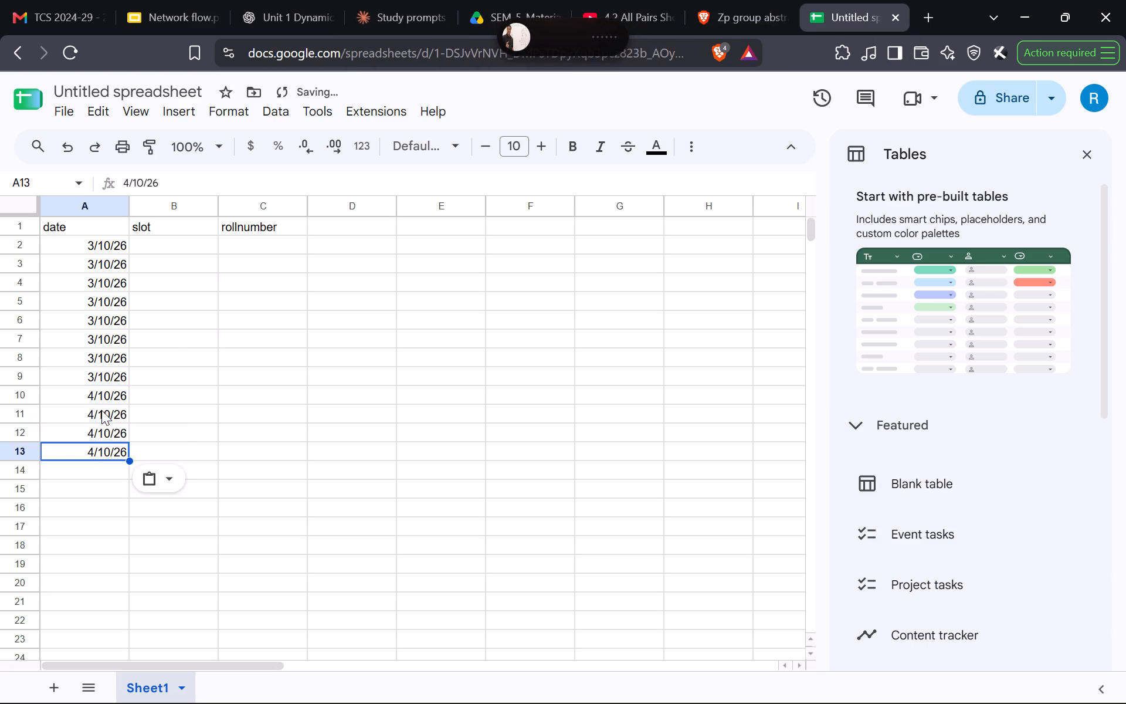
key("Down")
key("ctrl+v")
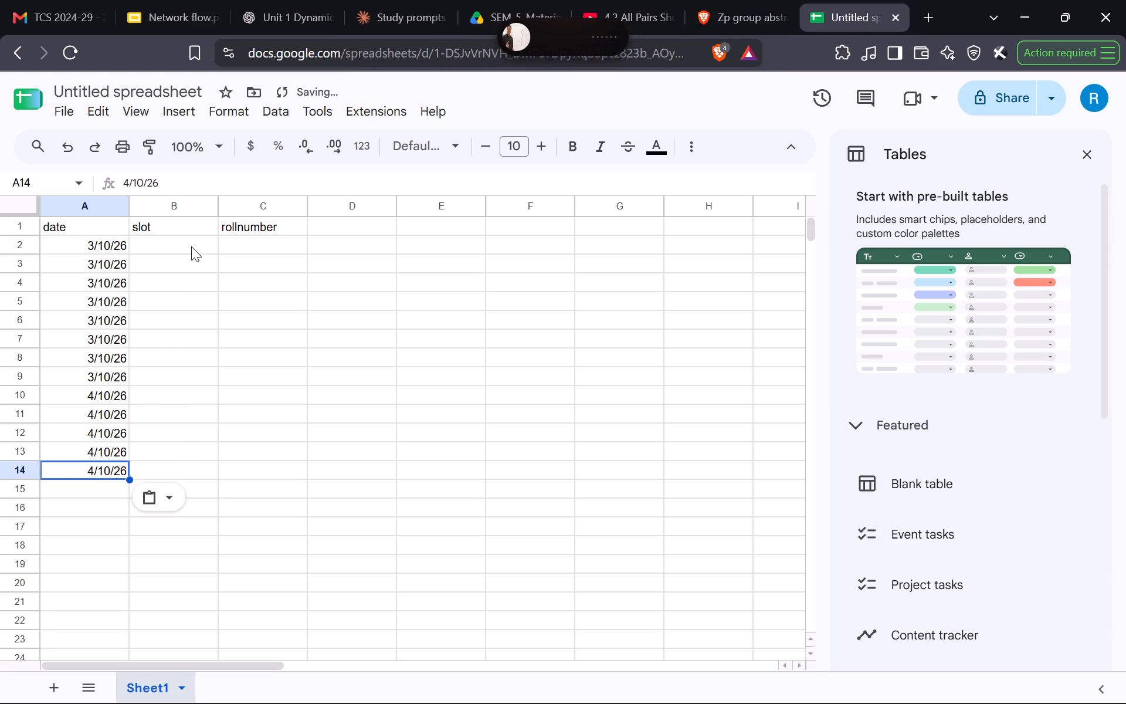
Enter slot number 1 in cell B2, beside the first 3/10/26 date.
left_click(191, 246)
key("1")
key("Down")
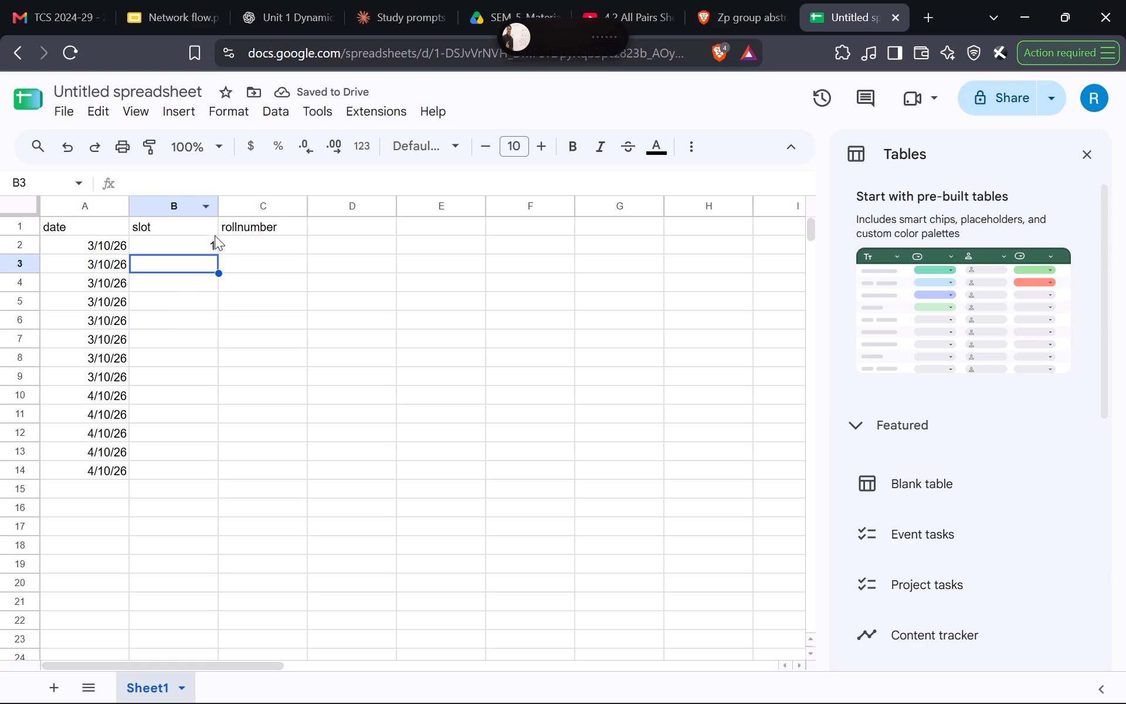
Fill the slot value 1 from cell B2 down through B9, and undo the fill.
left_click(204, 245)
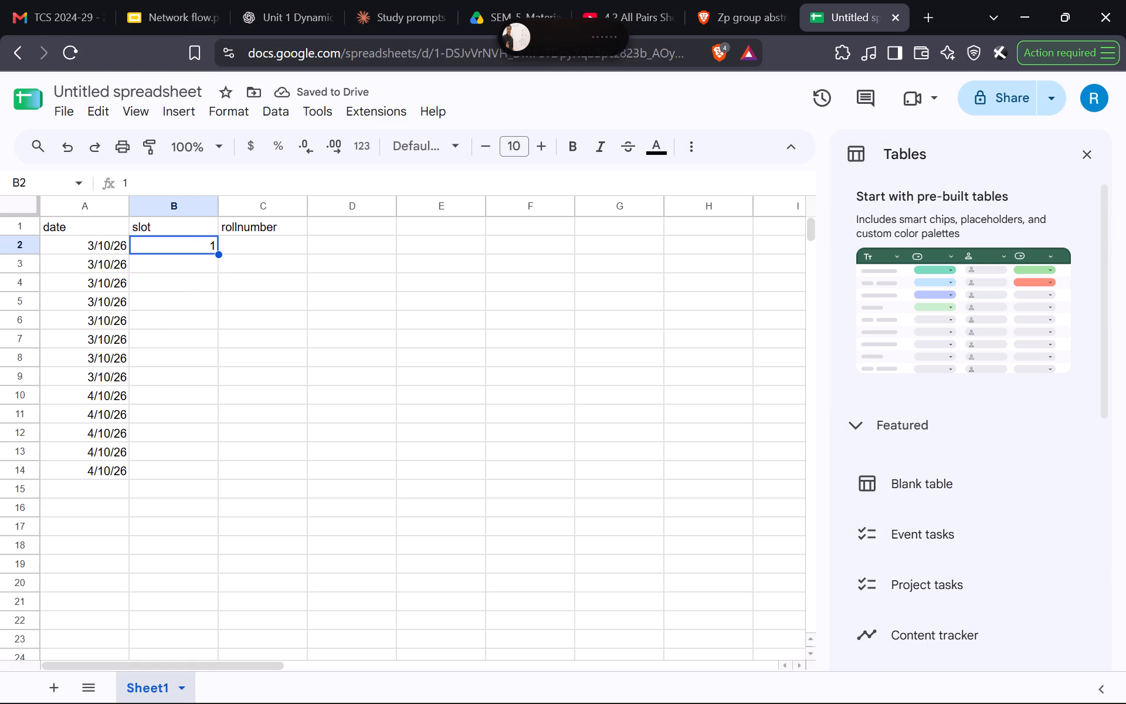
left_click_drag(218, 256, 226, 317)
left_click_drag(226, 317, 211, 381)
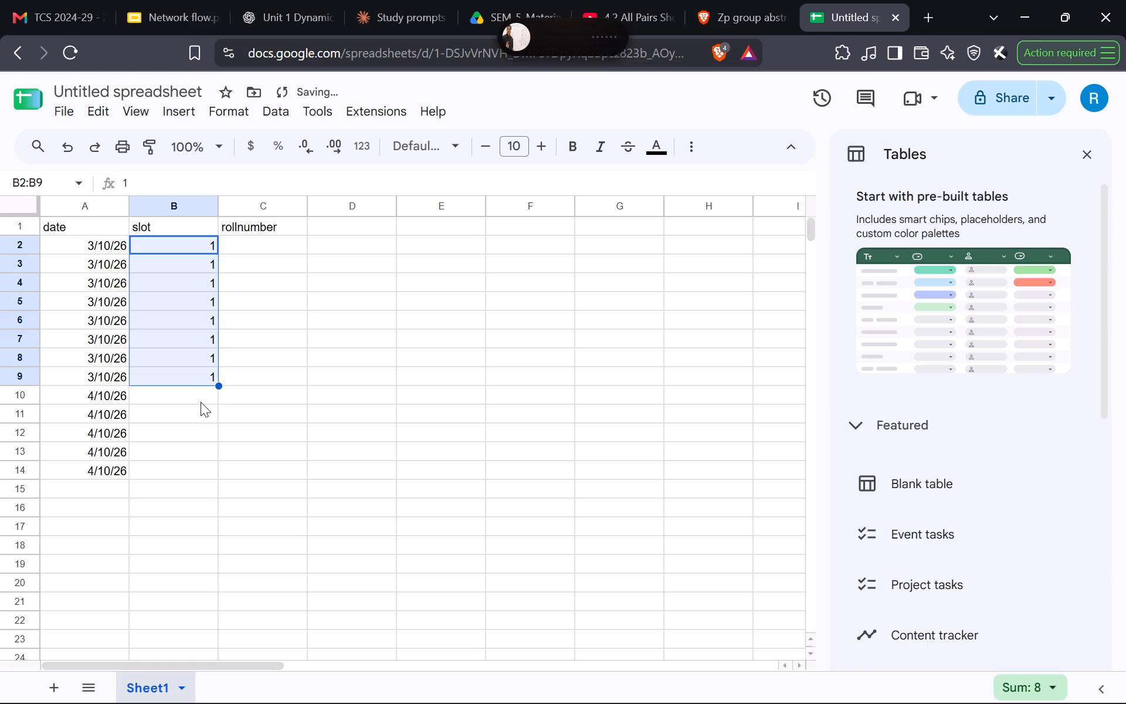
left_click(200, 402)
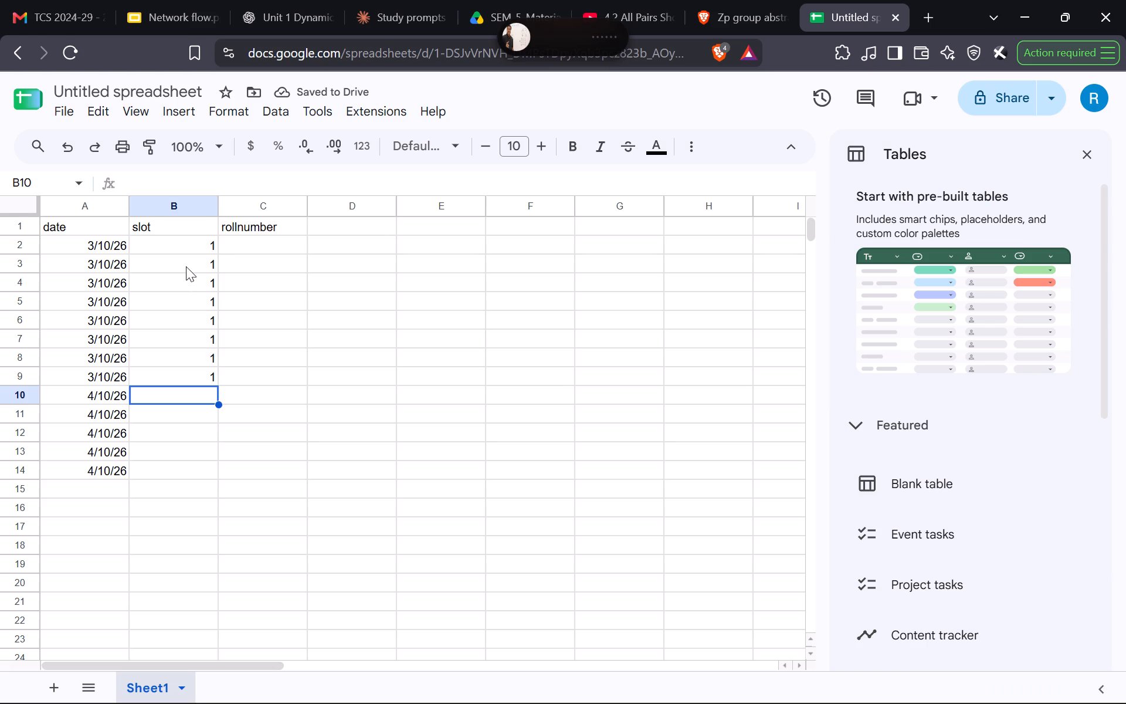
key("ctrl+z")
Enter slot numbers 2 through 8 in cells B3 to B9 for the remaining 3/10/26 rows.
left_click(196, 267)
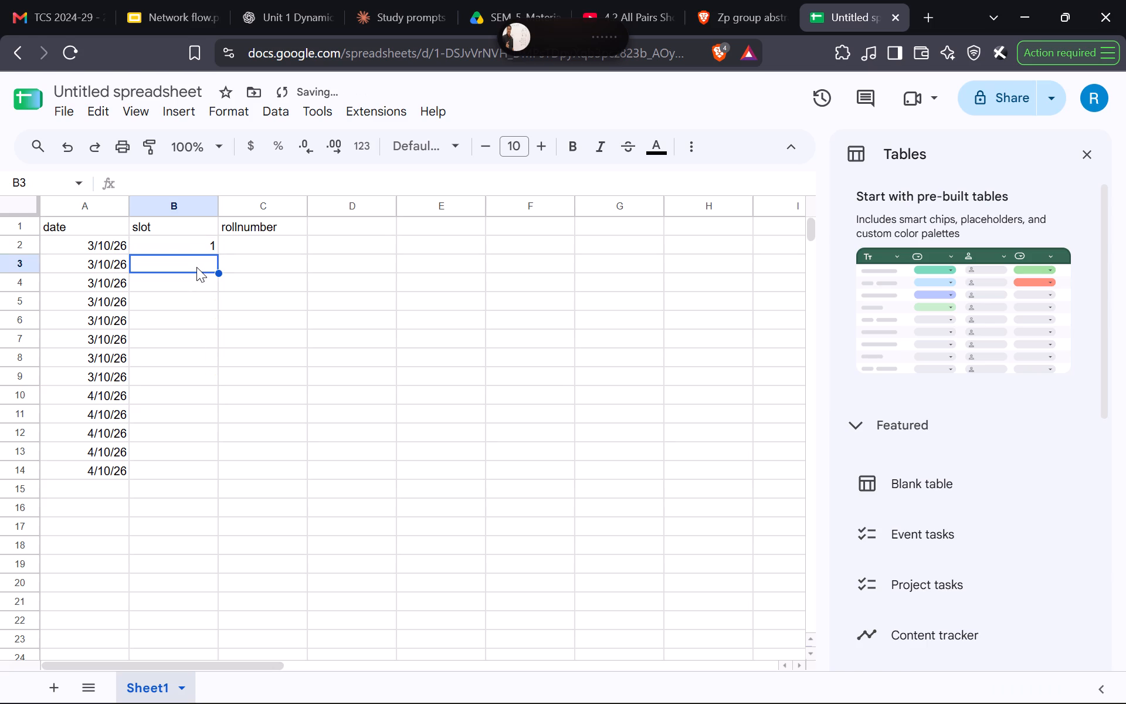
key("2")
key("Down")
key("3")
key("Down")
key("4")
key("Down")
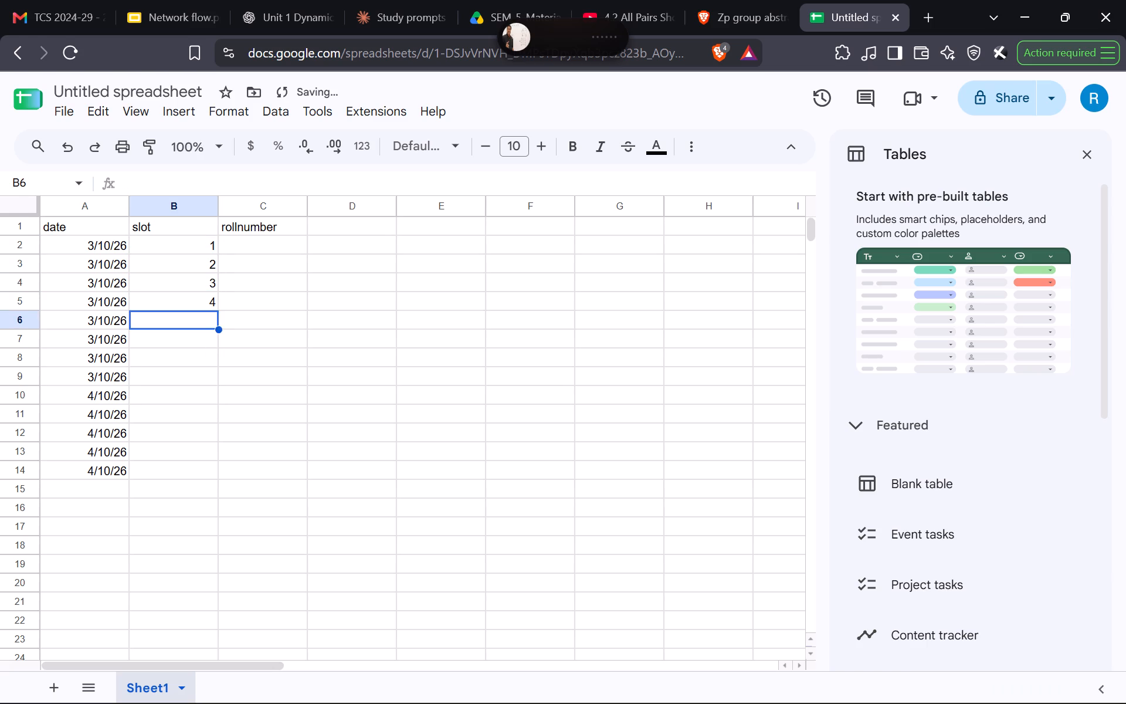
key("5")
key("Down")
key("6")
key("Down")
key("7")
key("Down")
key("8")
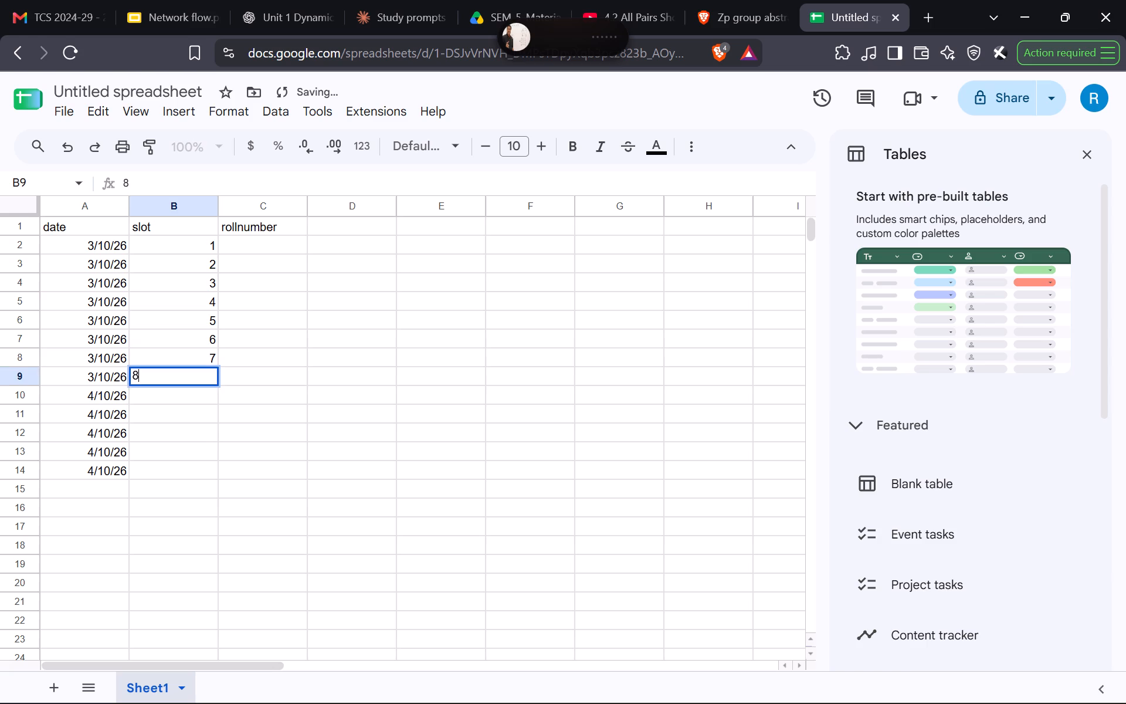
key("Down")
Enter slot numbers 1 through 5 in cells B10 to B14 for the 4/10/26 rows.
key("1")
key("Down")
key("2")
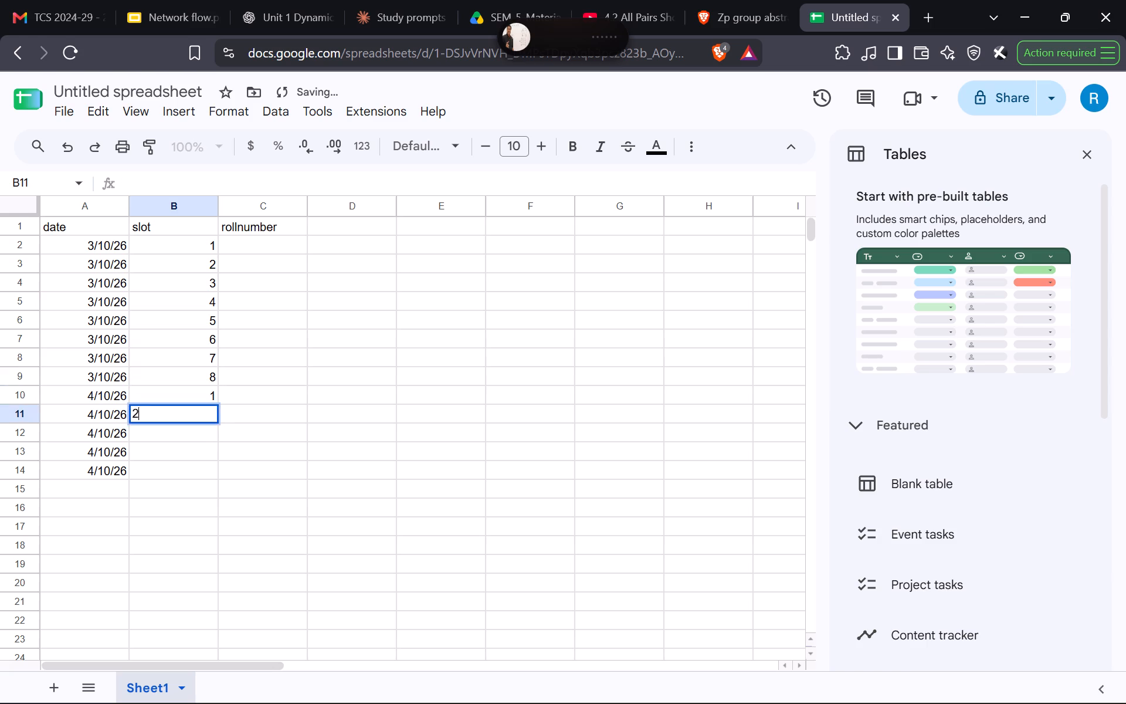
key("Down")
key("3")
key("Down")
key("4")
key("Down")
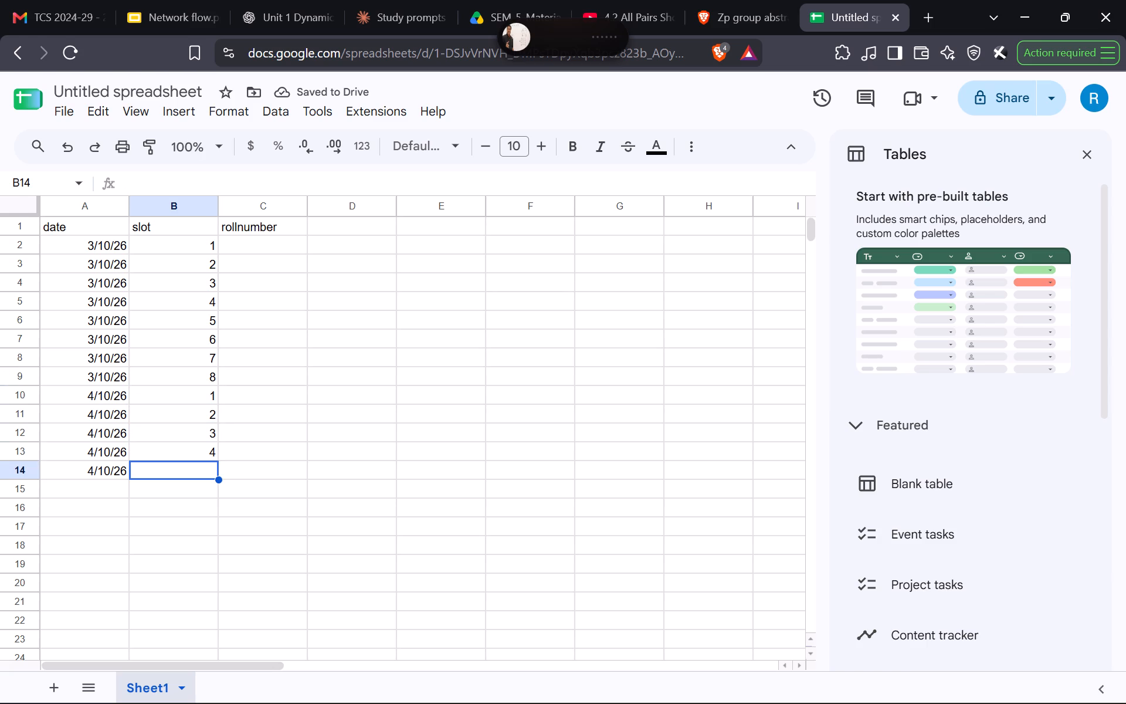
key("5")
key("Down")
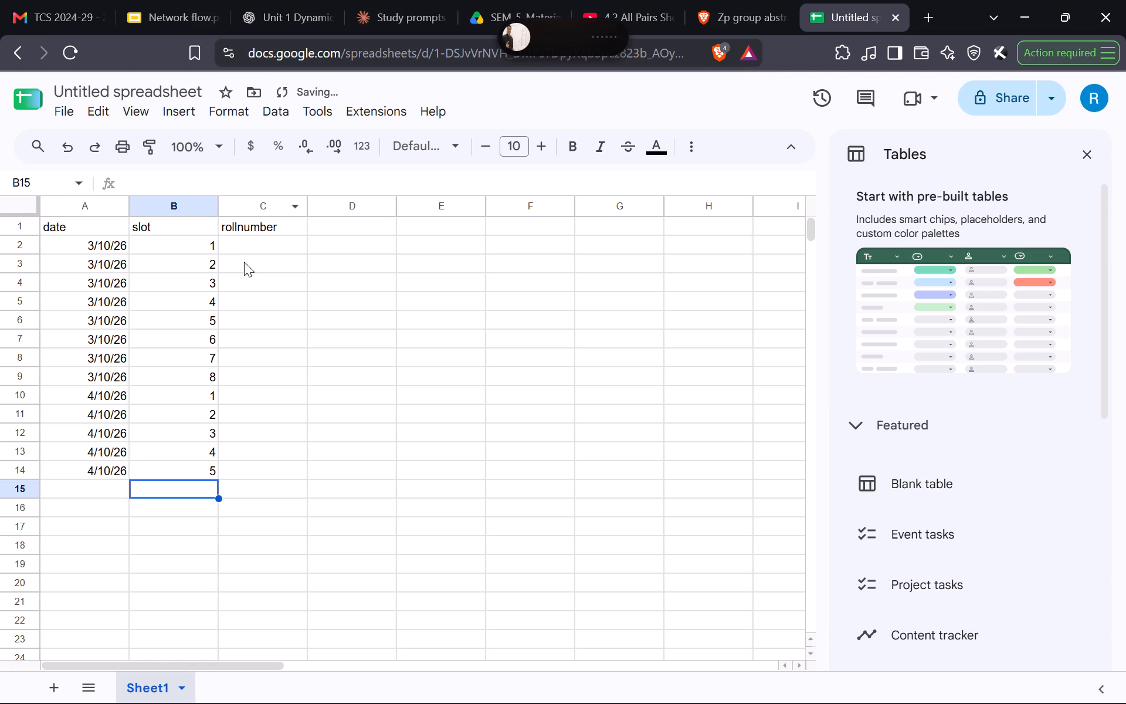
Change the column header in cell C1 to "Roll number".
left_click(255, 236)
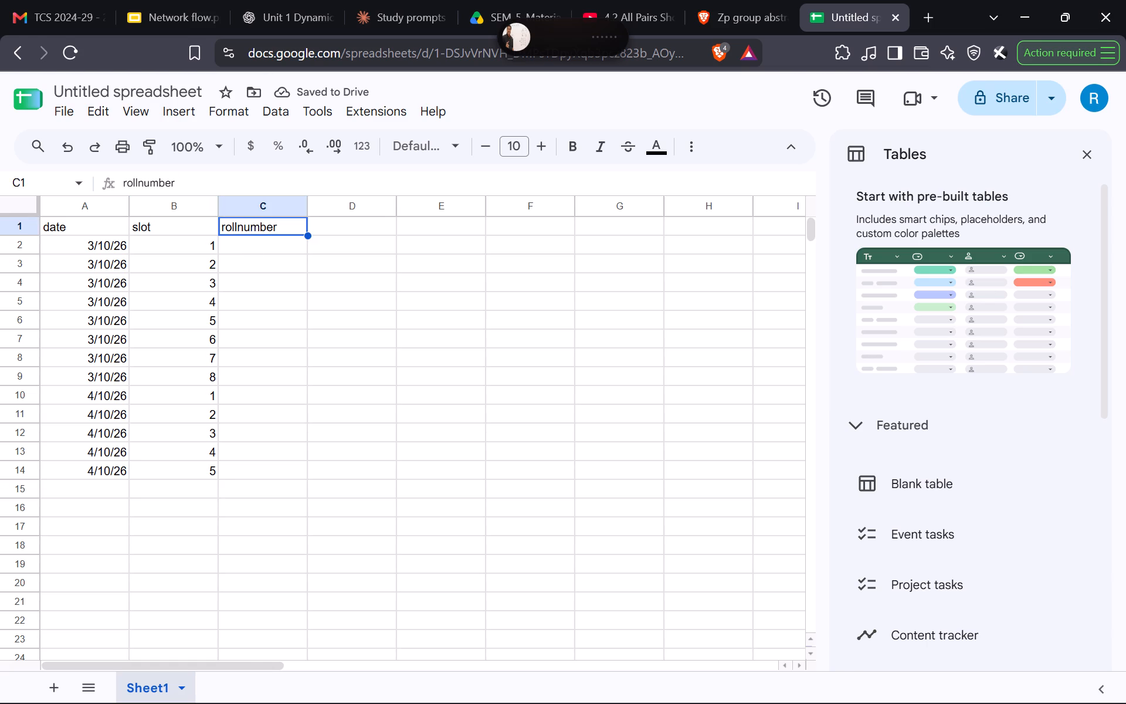
left_click_drag(181, 181, 97, 177)
type("Roll number")
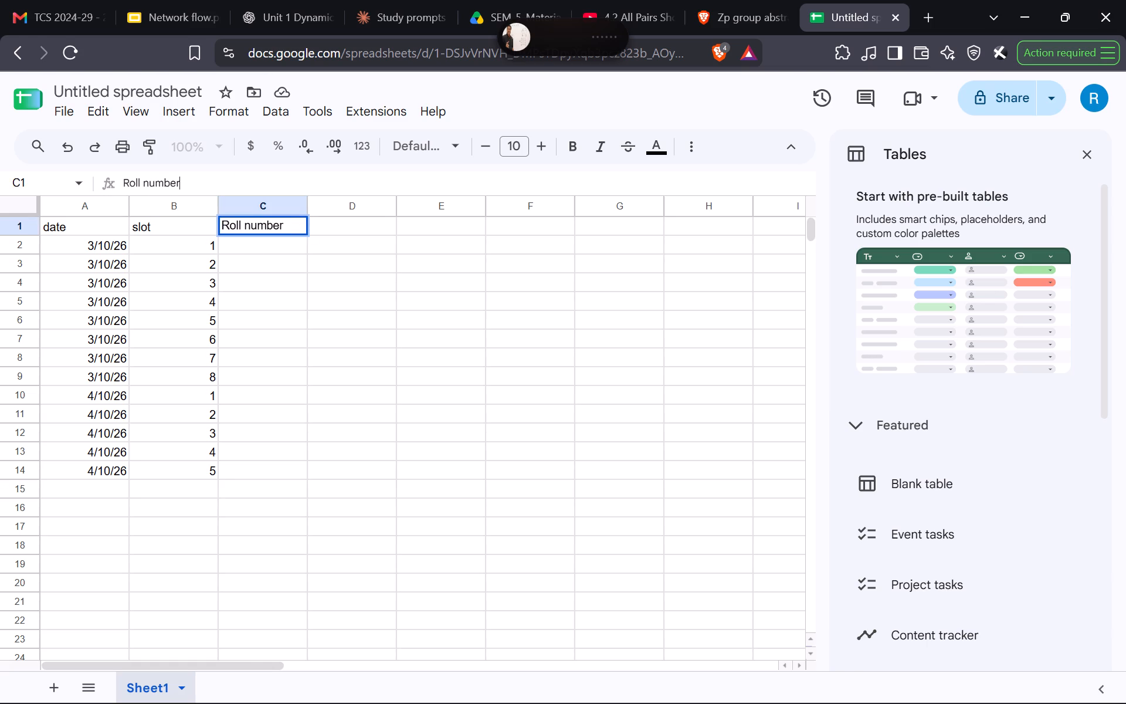
Change the column header in cell B1 to "Slot", leaving 1 as the slot number in B2.
left_click(165, 228)
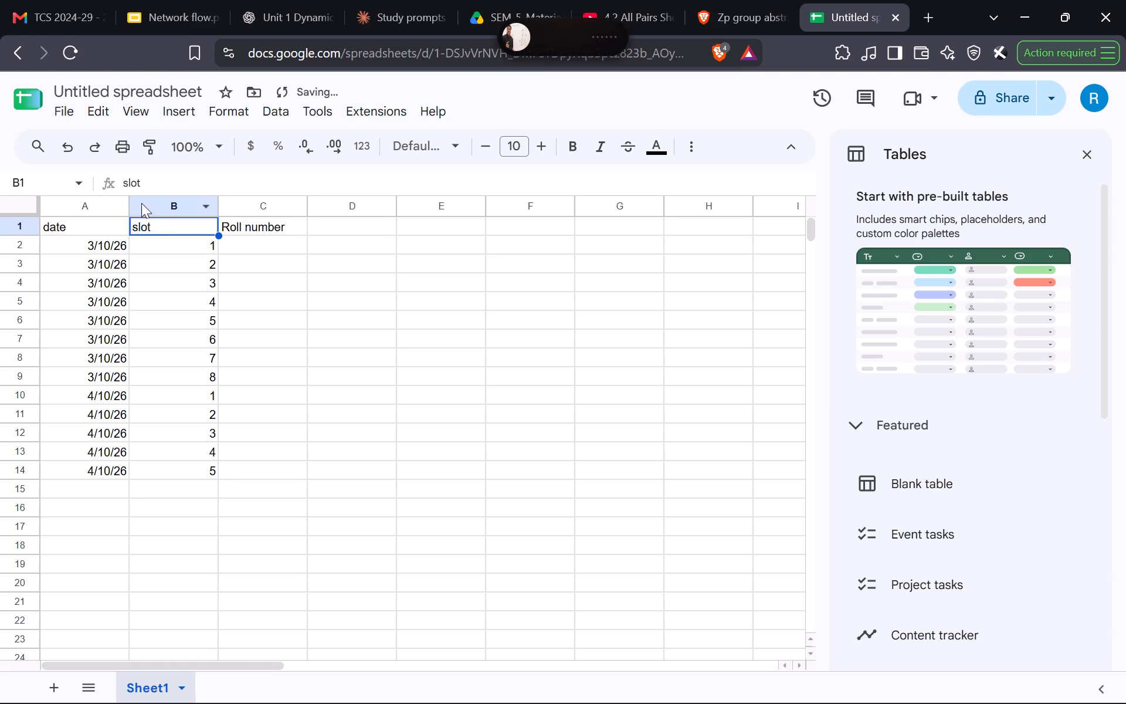
left_click(127, 183)
key("backslash")
key("BackSpace")
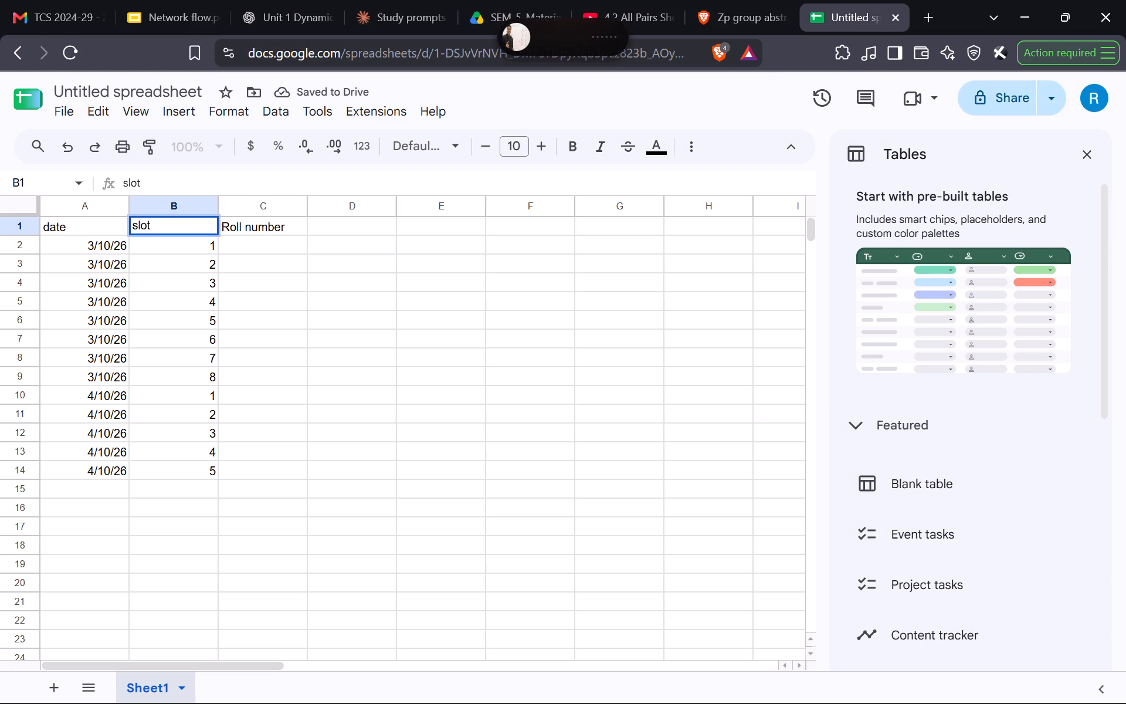
key("BackSpace")
key("Return")
key("s")
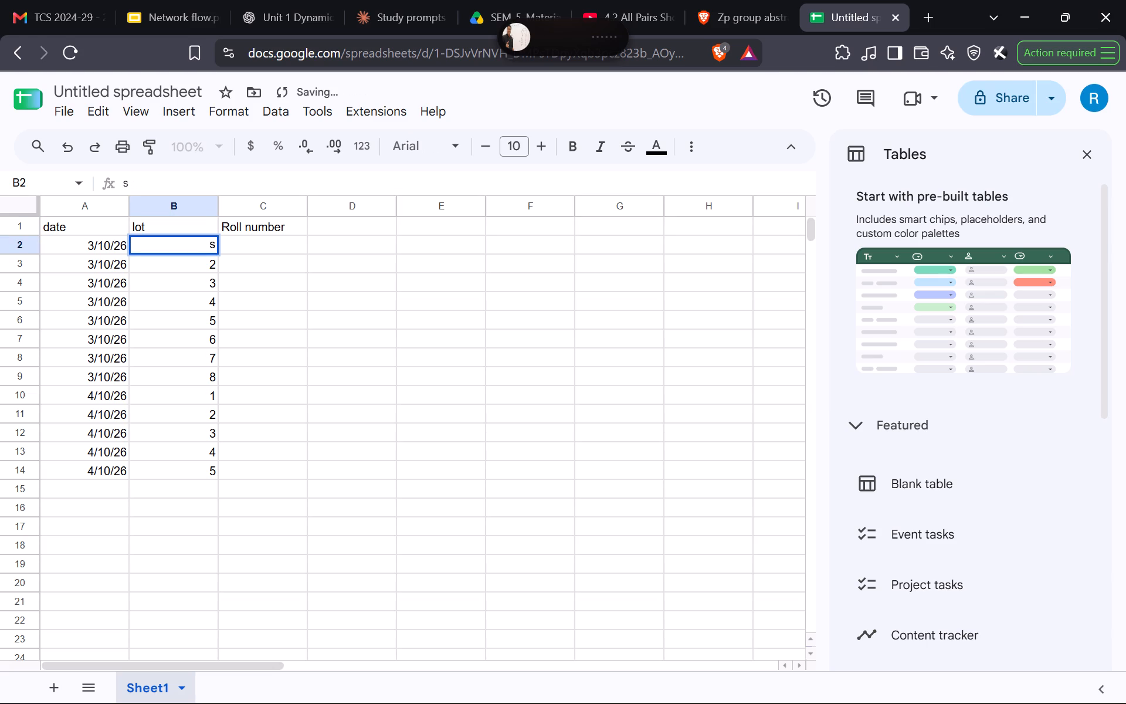
key("ctrl+z")
key("1")
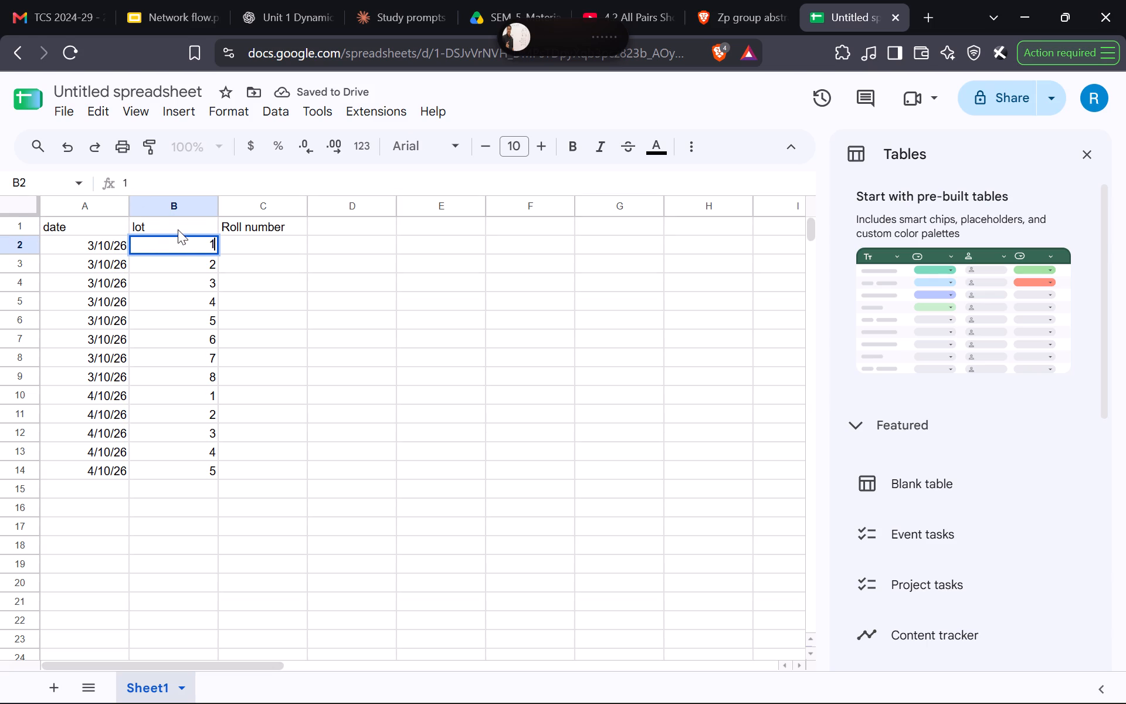
left_click(178, 229)
left_click(164, 187)
key("Left")
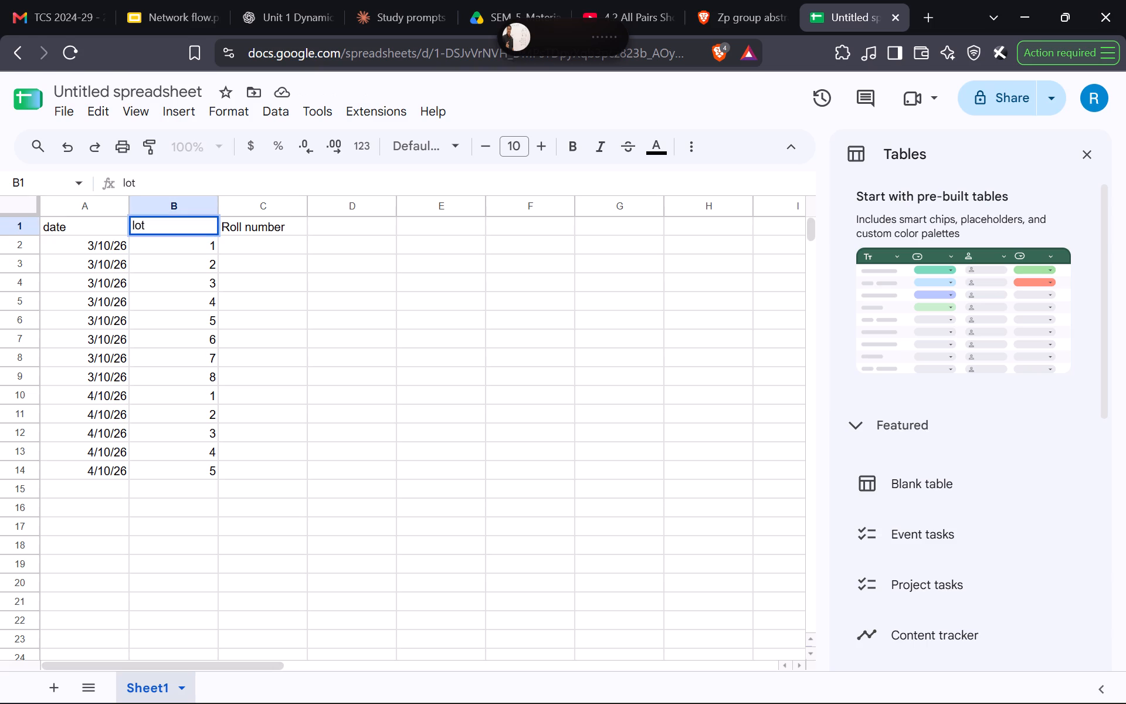
key("Left")
key("Left")
key("shift+s")
Widen the Roll number column to about twice its width.
left_click(249, 236)
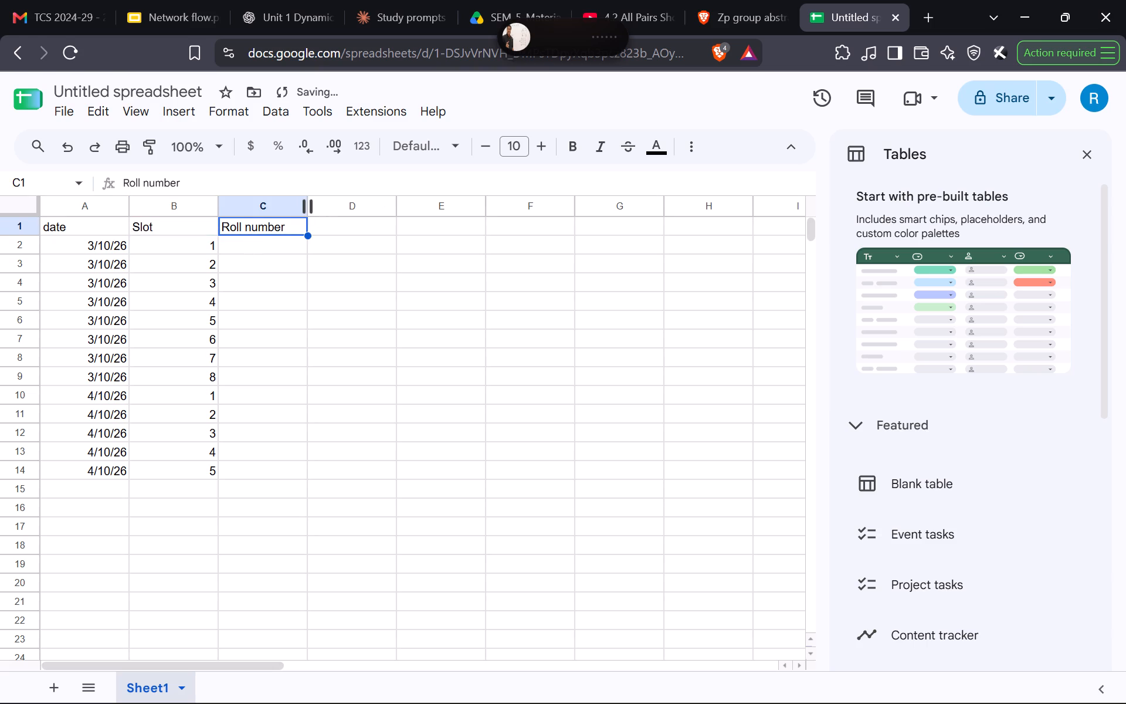
left_click_drag(308, 208, 393, 222)
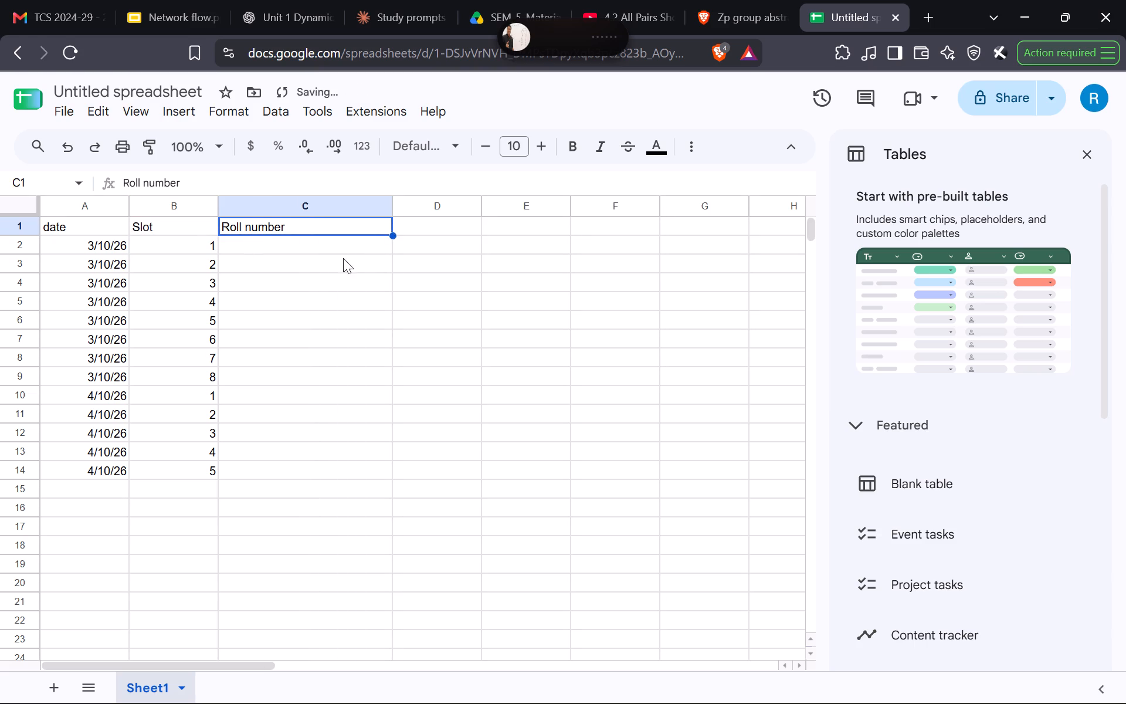
left_click(249, 398)
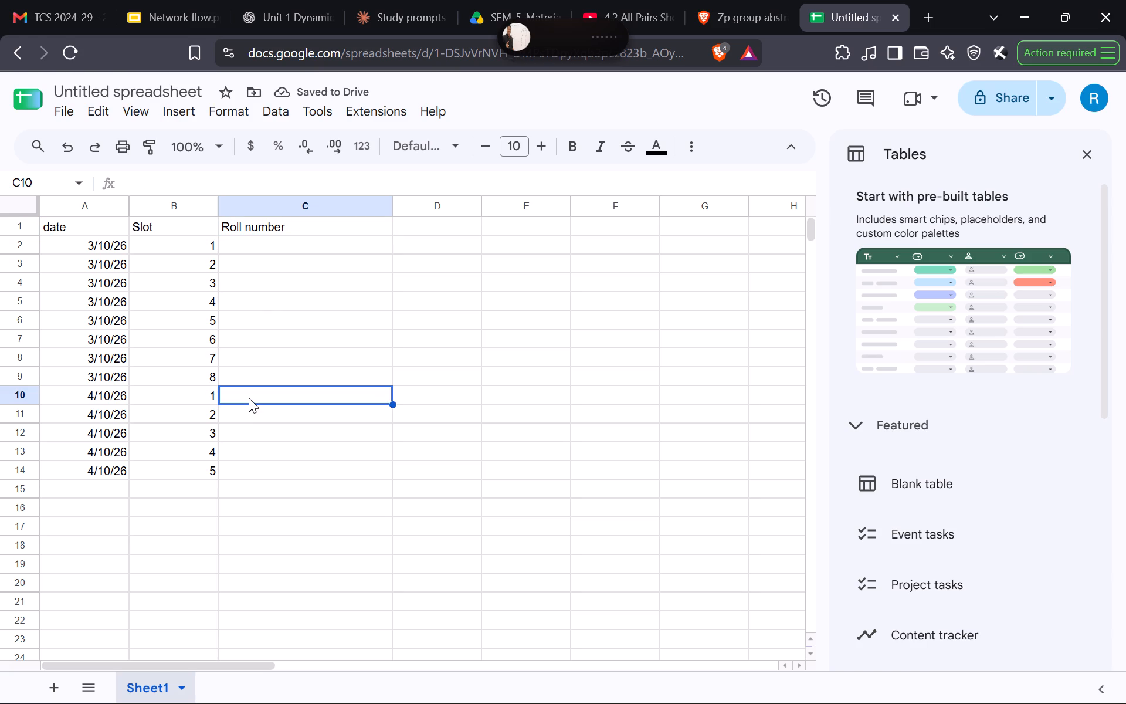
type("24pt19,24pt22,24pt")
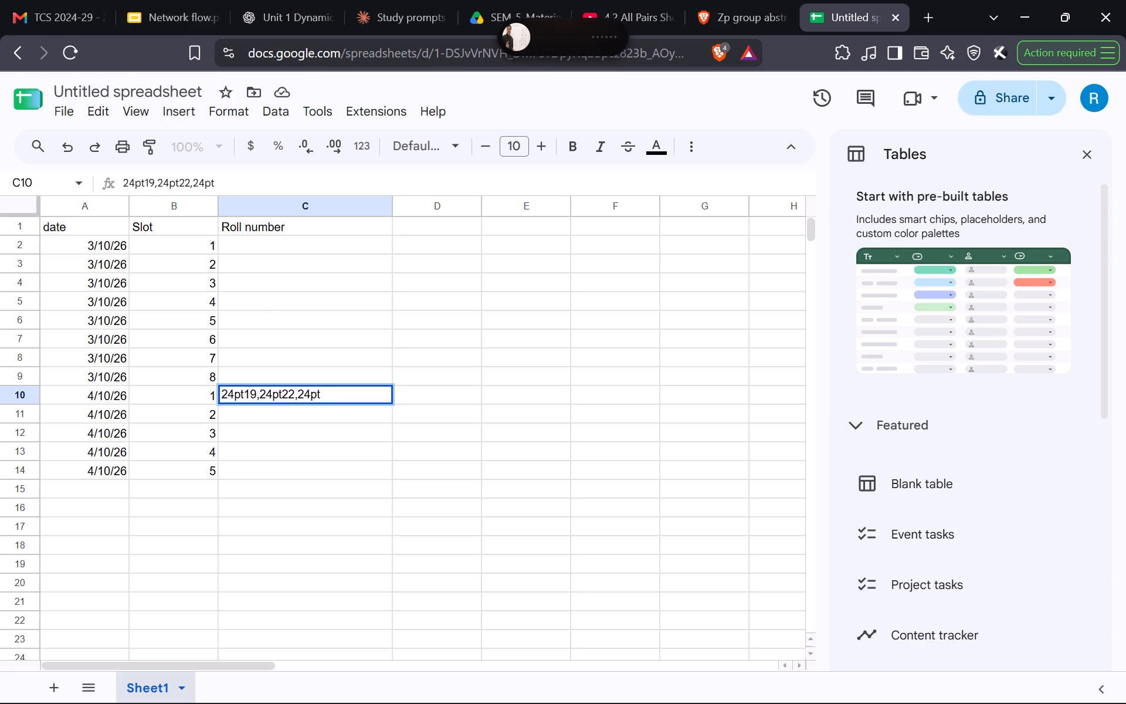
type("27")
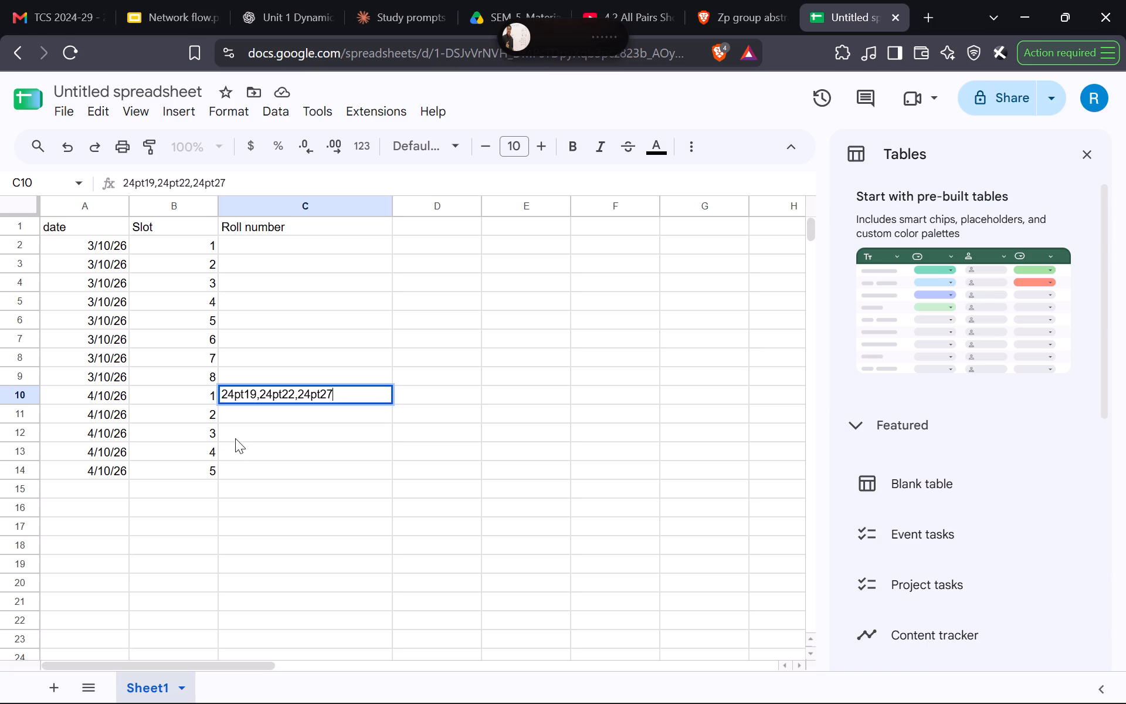
left_click(235, 434)
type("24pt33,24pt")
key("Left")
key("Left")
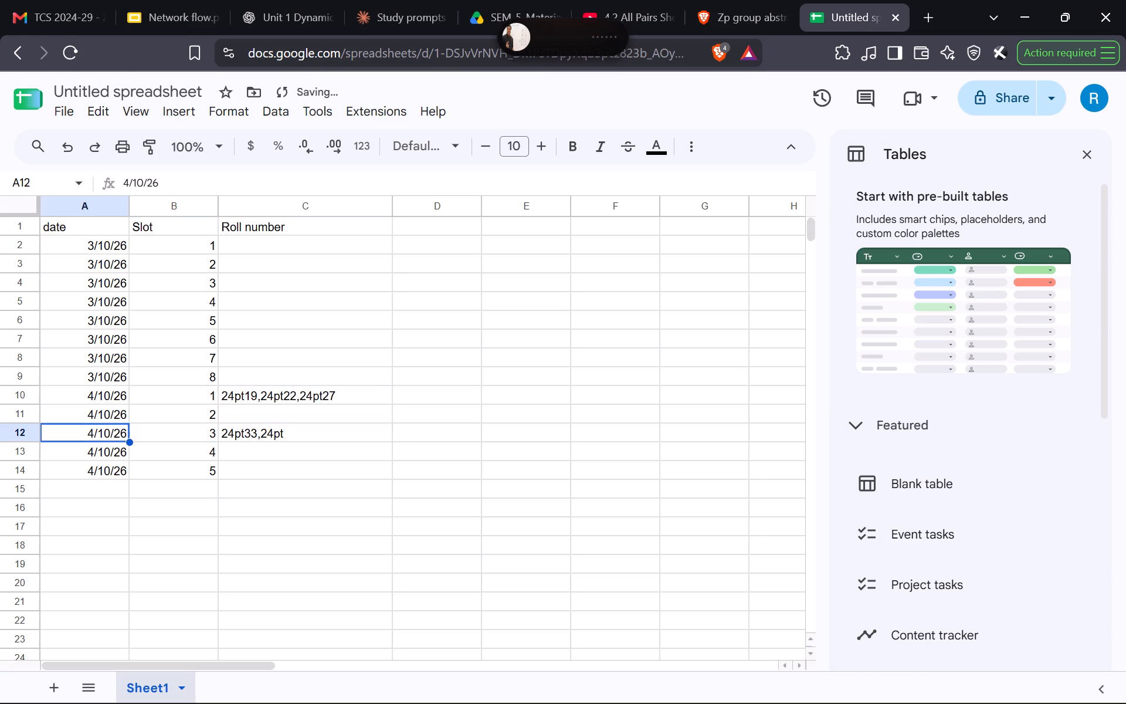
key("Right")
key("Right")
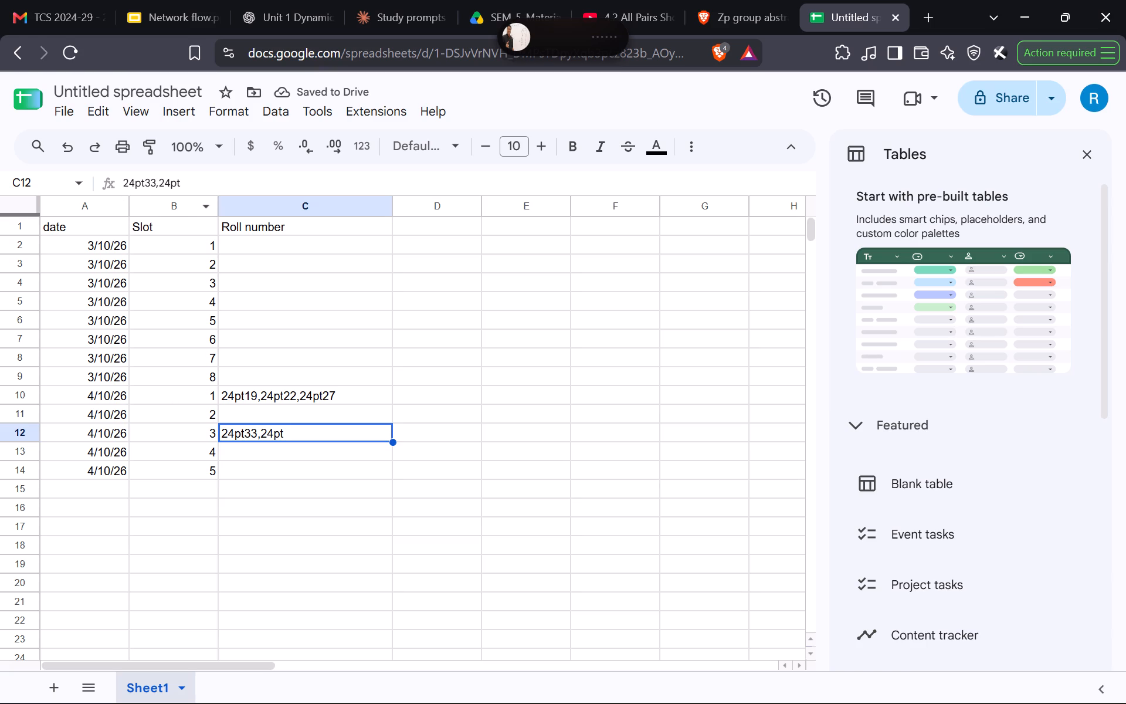
left_click(156, 181)
key("BackSpace")
key("BackSpace")
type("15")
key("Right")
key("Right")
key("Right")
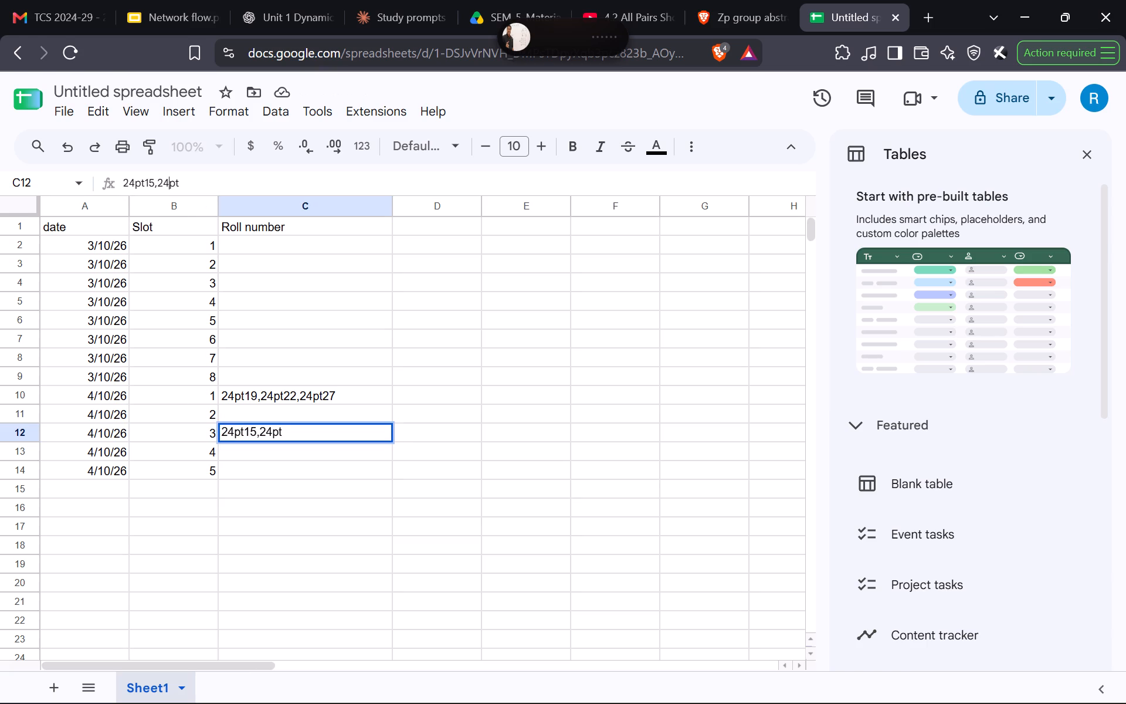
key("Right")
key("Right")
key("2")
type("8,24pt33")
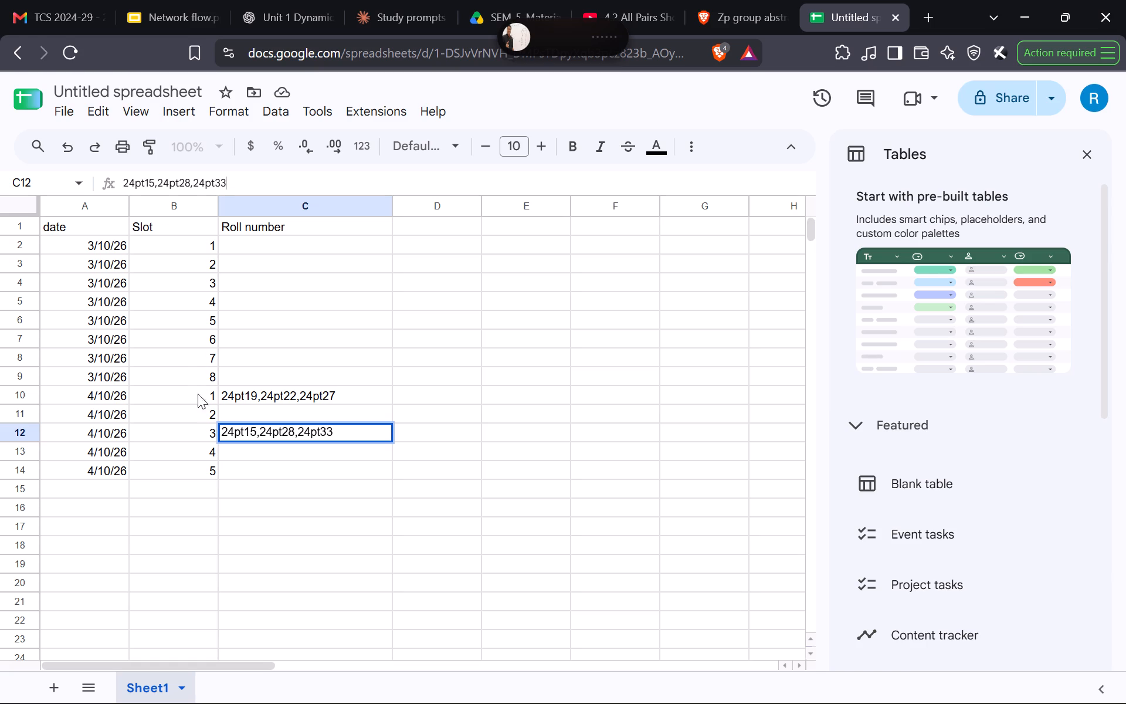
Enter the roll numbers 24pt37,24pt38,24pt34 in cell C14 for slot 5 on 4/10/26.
left_click(239, 467)
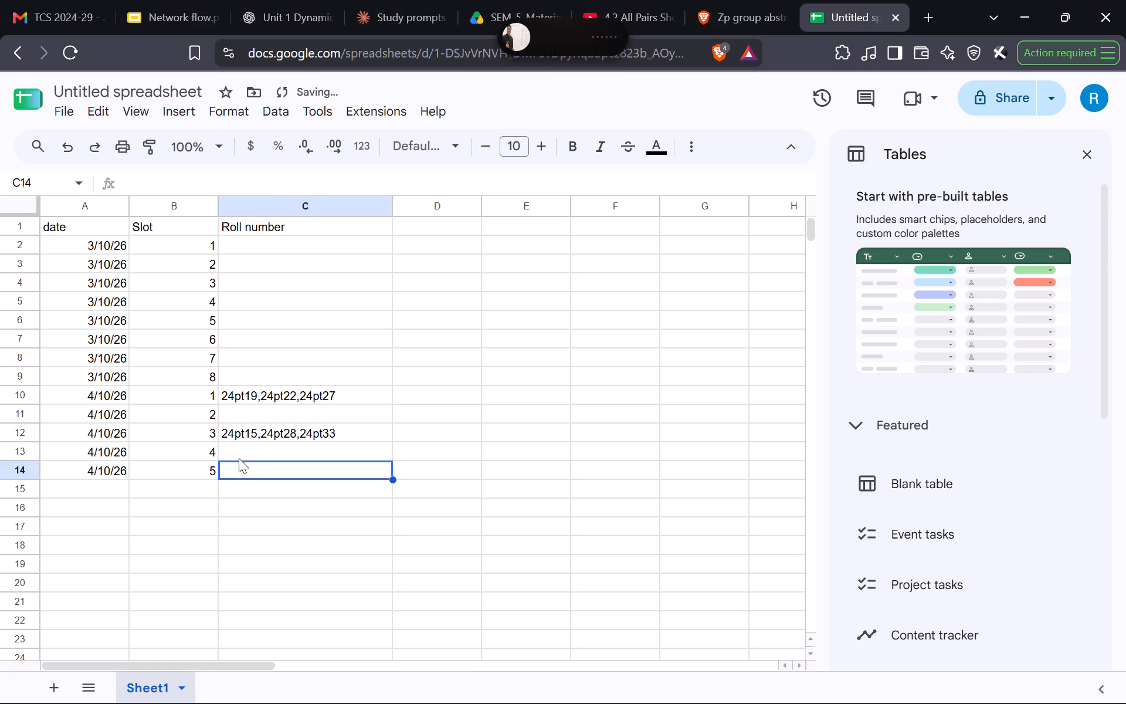
left_click(239, 452)
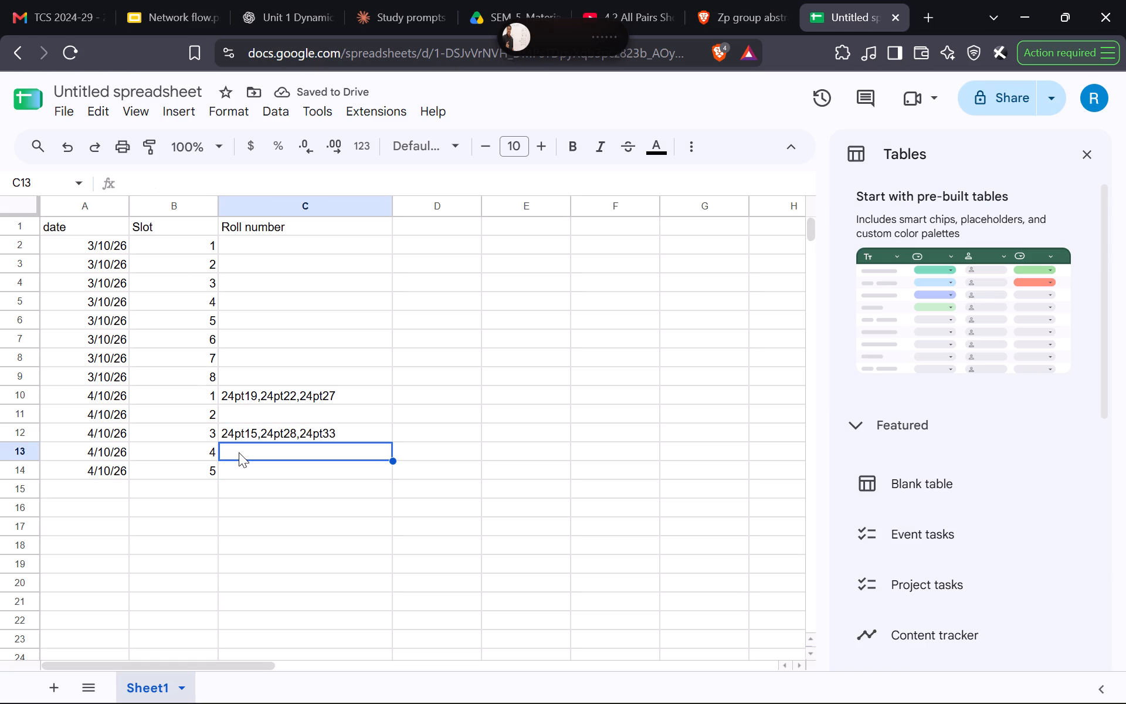
left_click(242, 471)
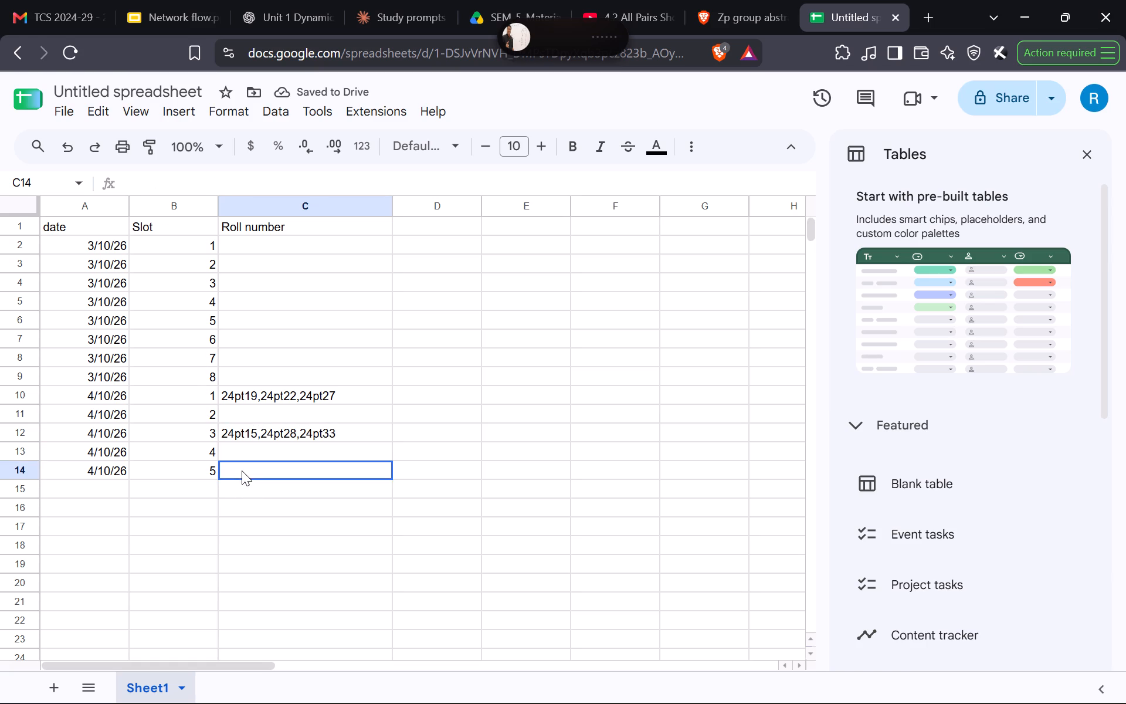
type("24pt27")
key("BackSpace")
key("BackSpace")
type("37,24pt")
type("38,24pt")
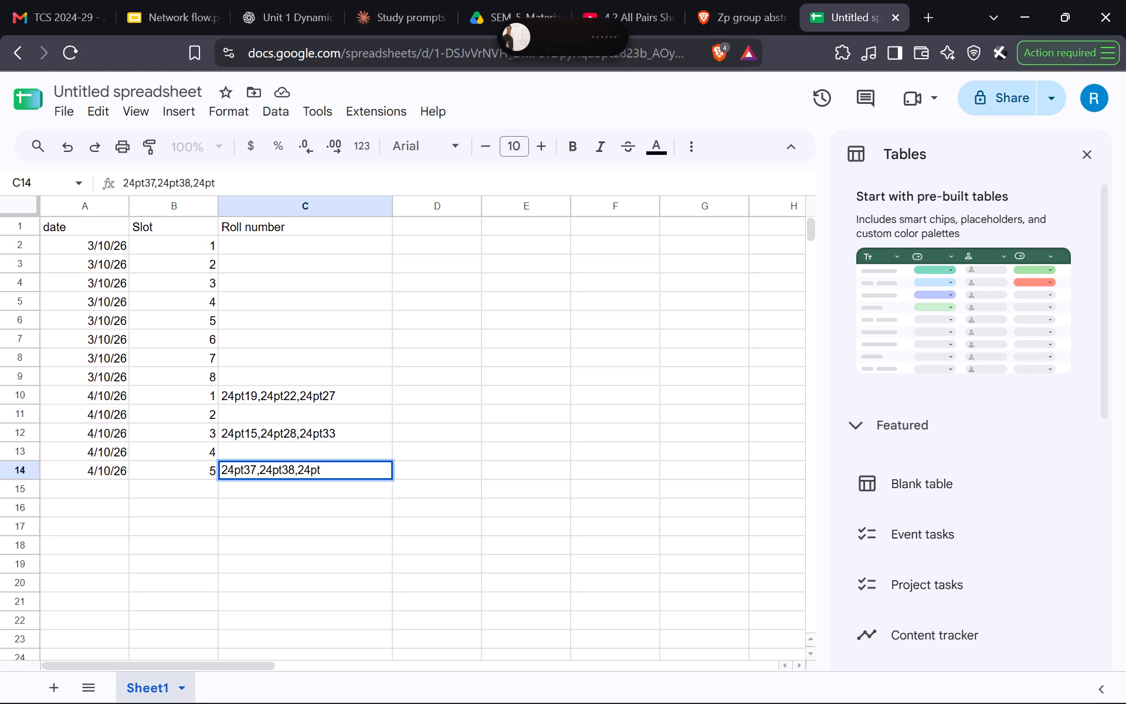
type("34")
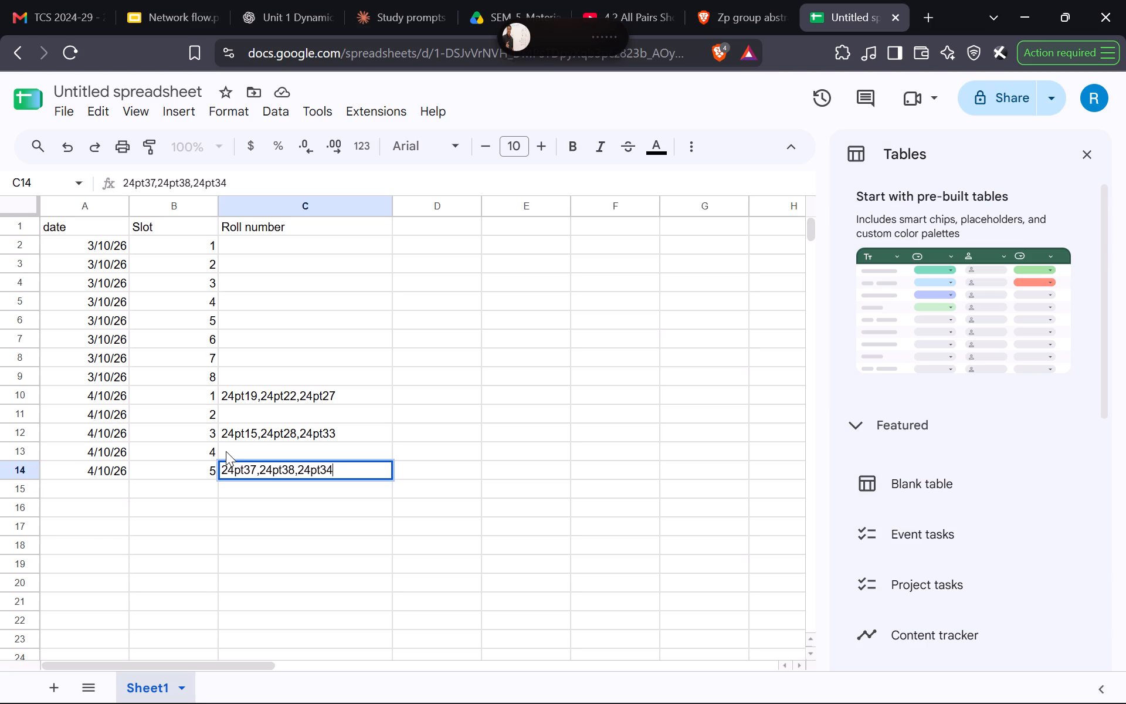
left_click(226, 451)
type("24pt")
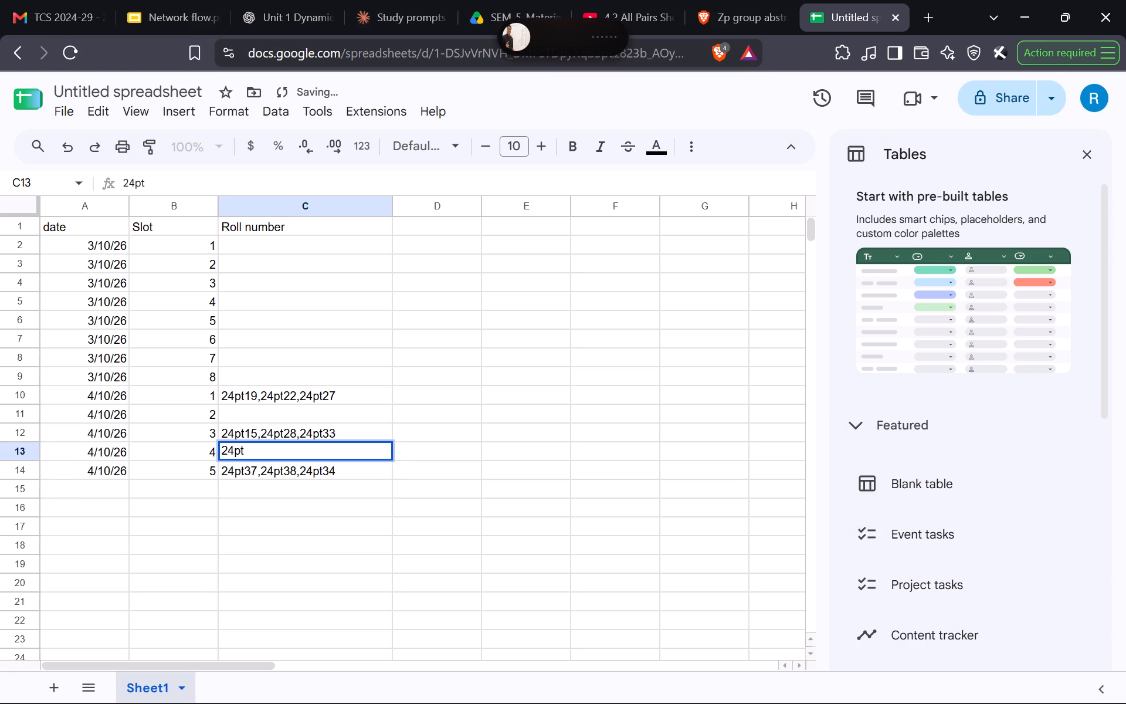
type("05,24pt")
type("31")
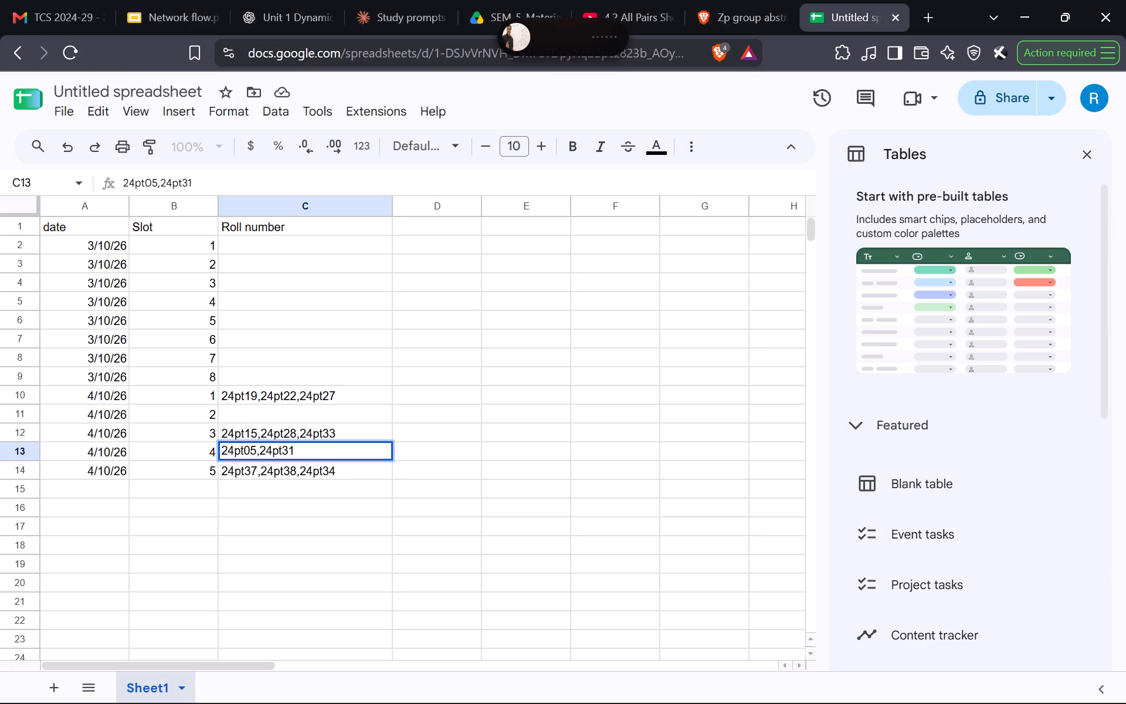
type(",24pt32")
left_click(230, 418)
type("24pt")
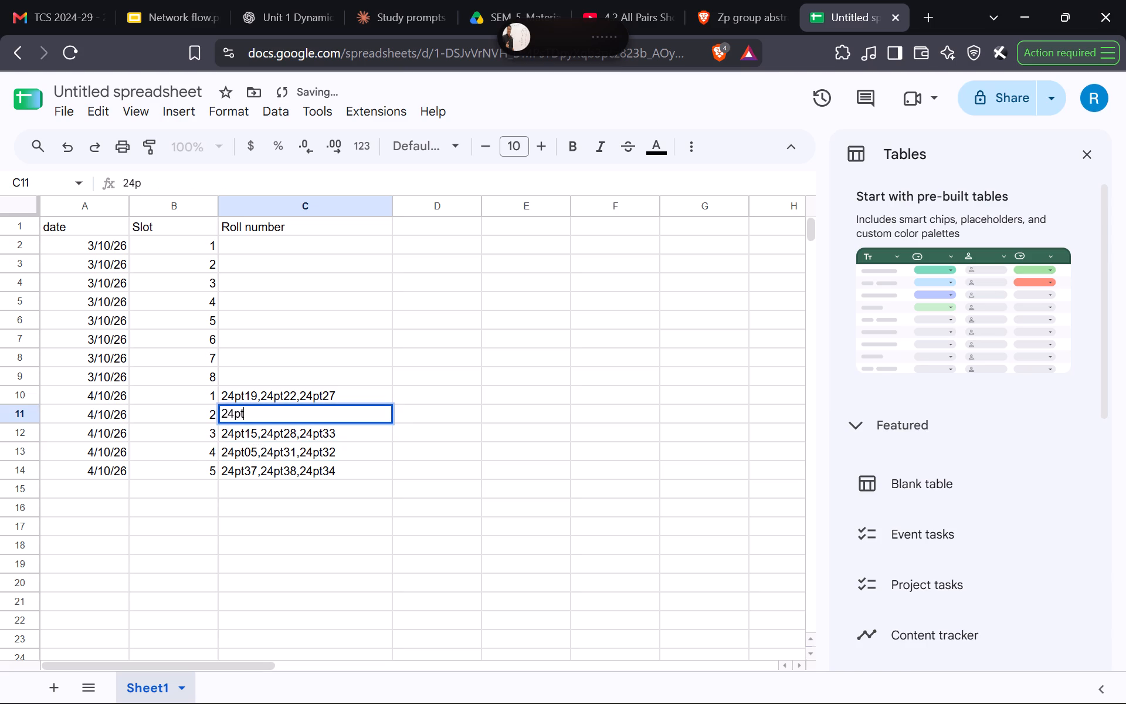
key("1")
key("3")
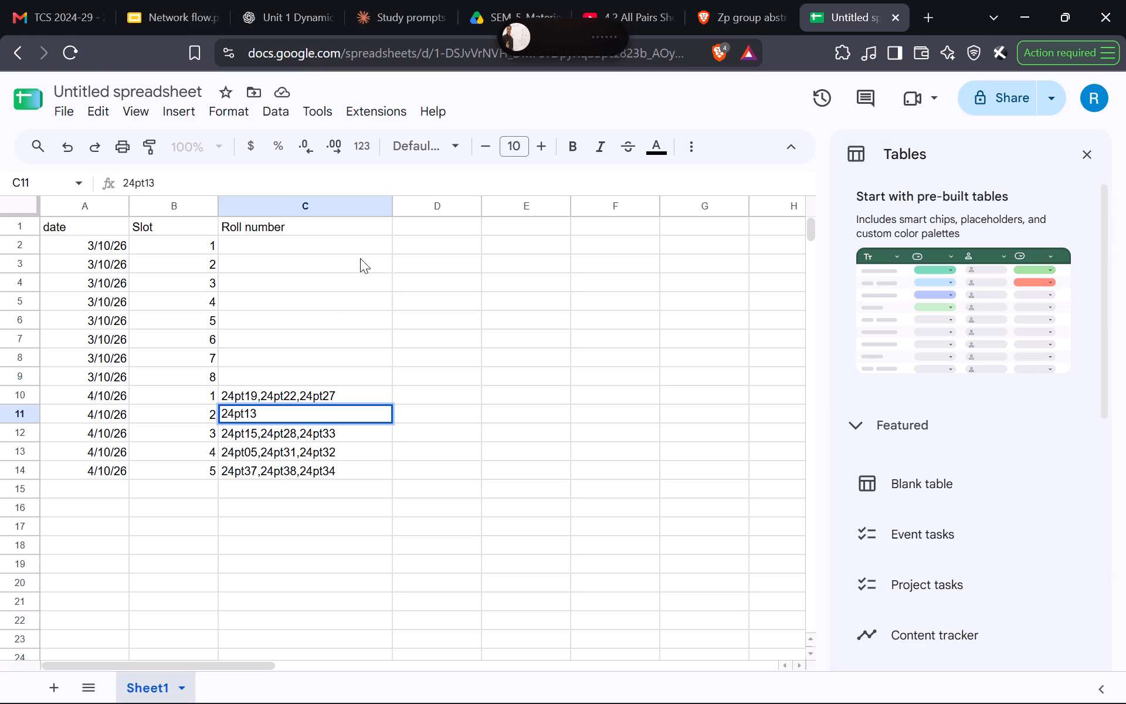
left_click(243, 297)
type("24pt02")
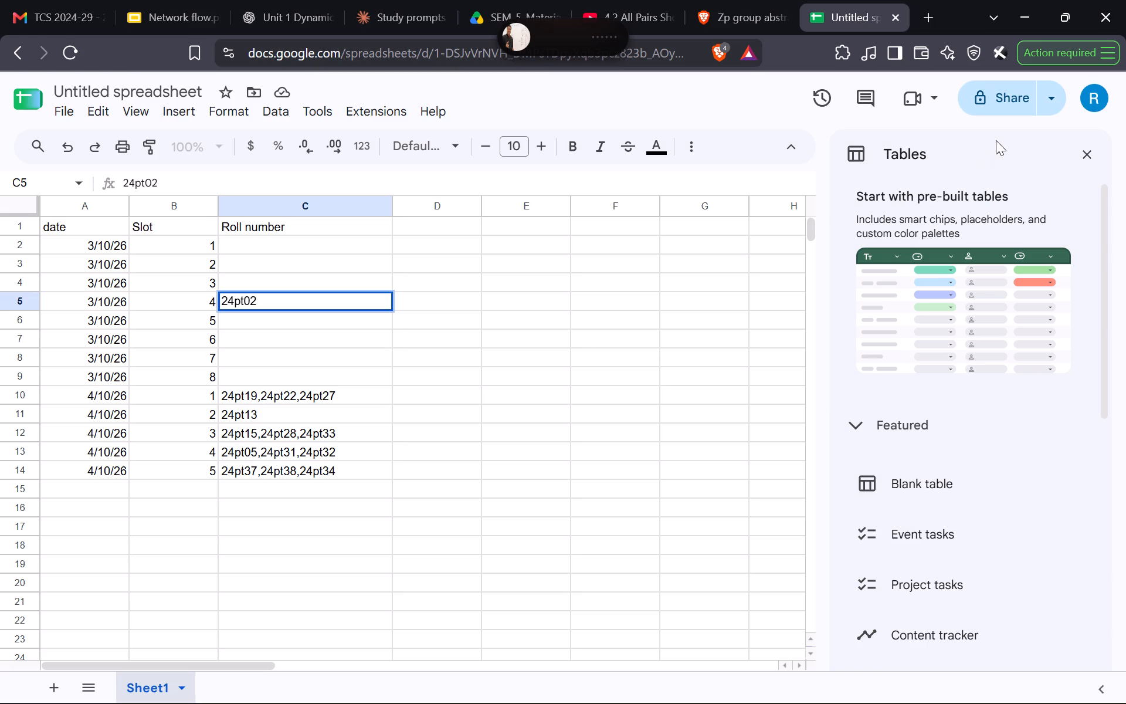
Start sharing the spreadsheet and name it DAA_package_presentation.
left_click(1009, 100)
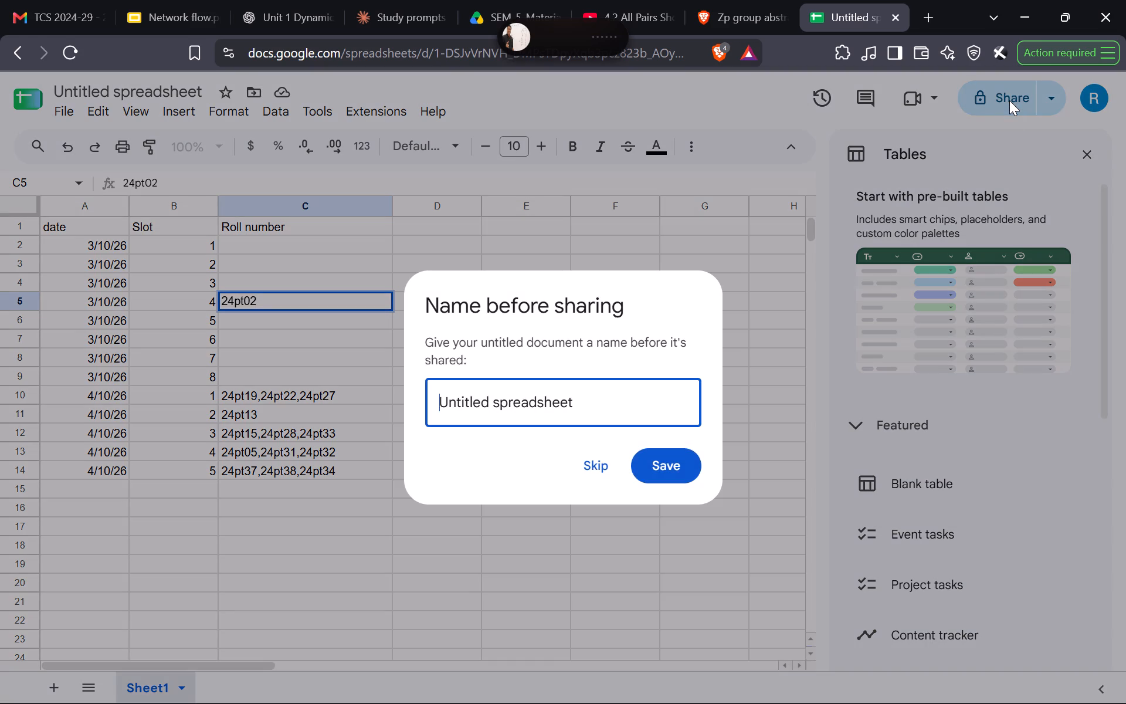
key("shift+d")
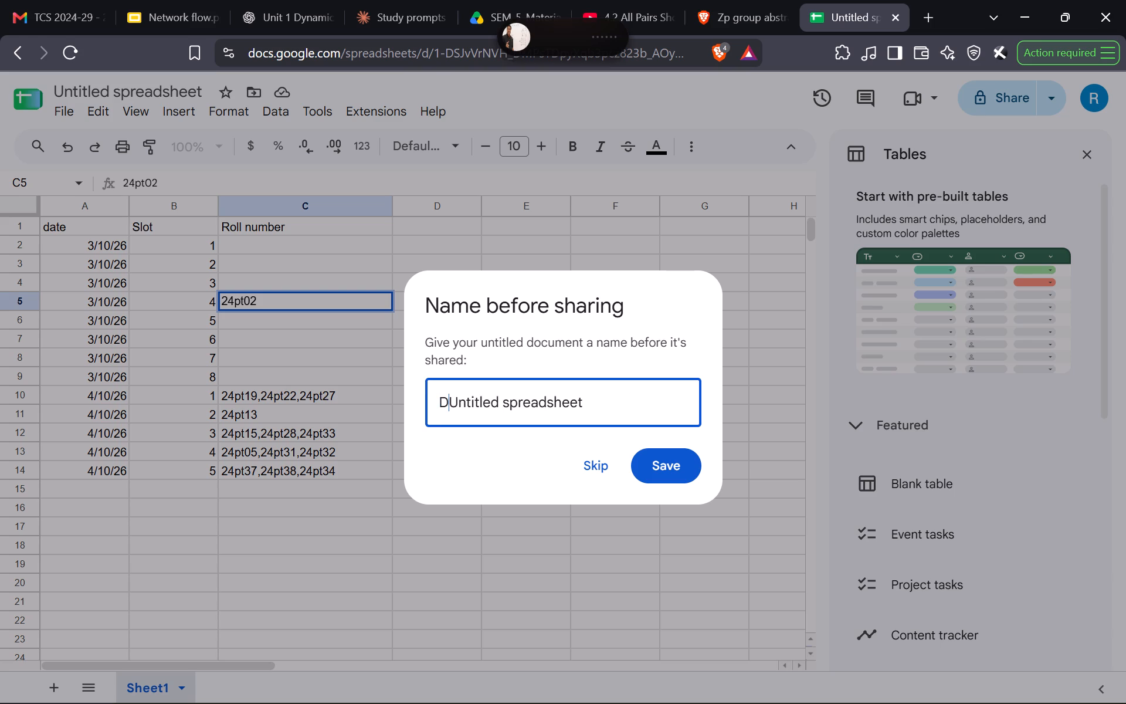
key("ctrl+a")
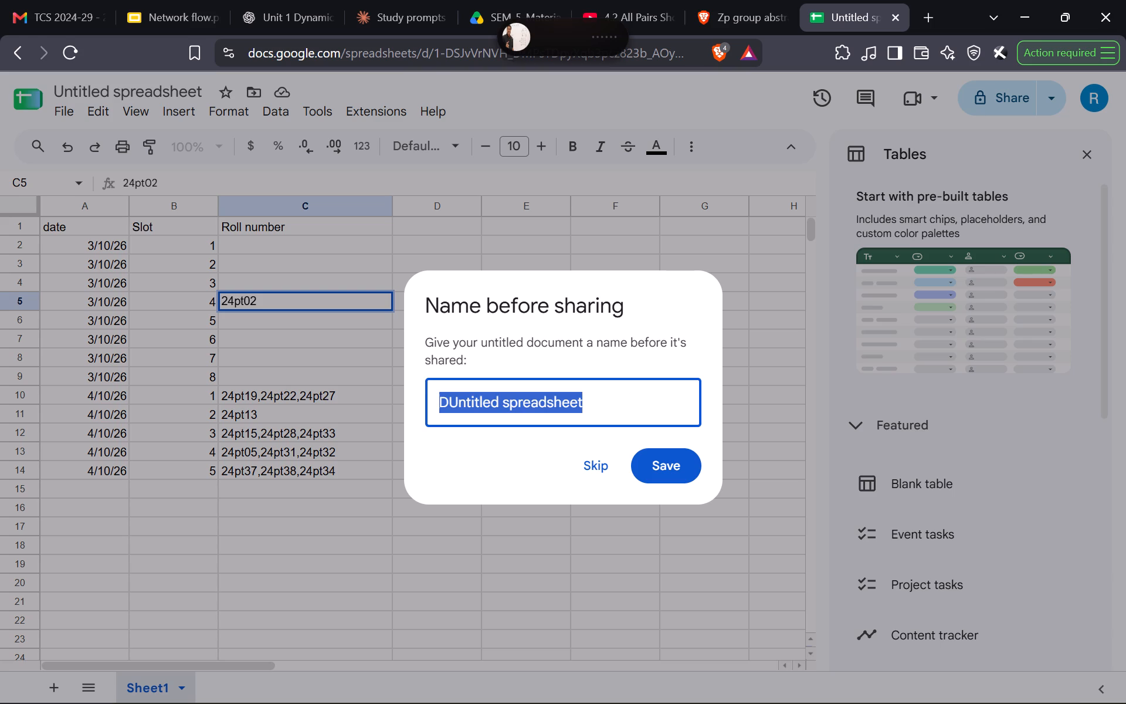
type("DAA")
key("shift+underscore")
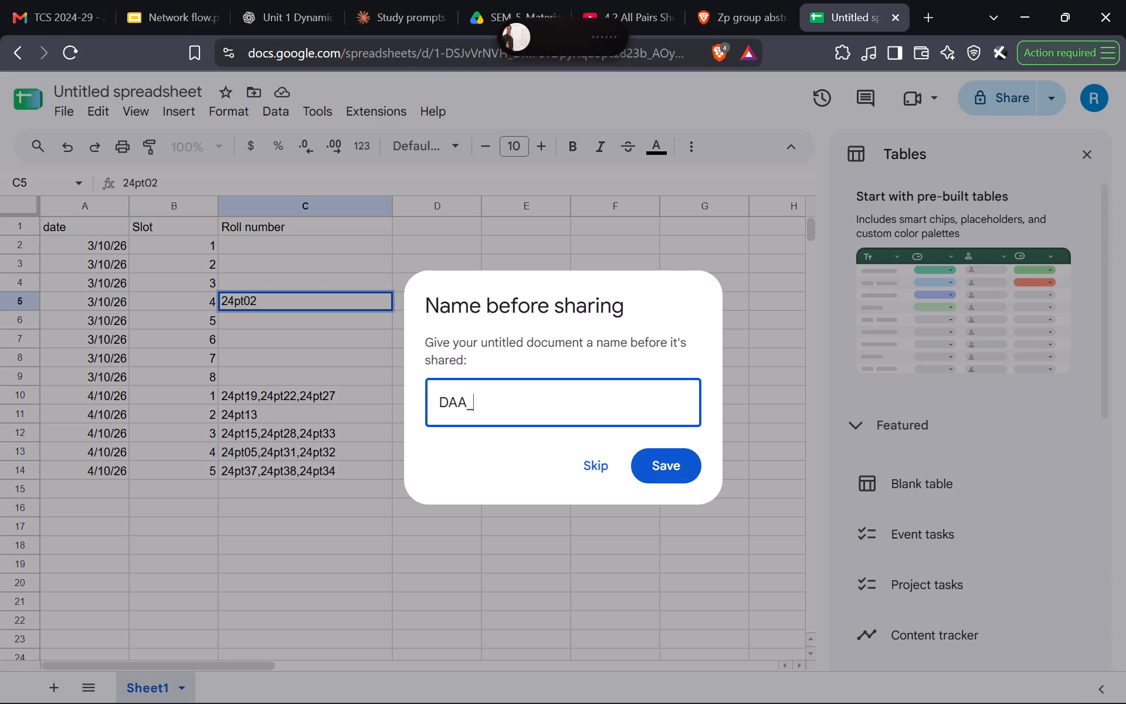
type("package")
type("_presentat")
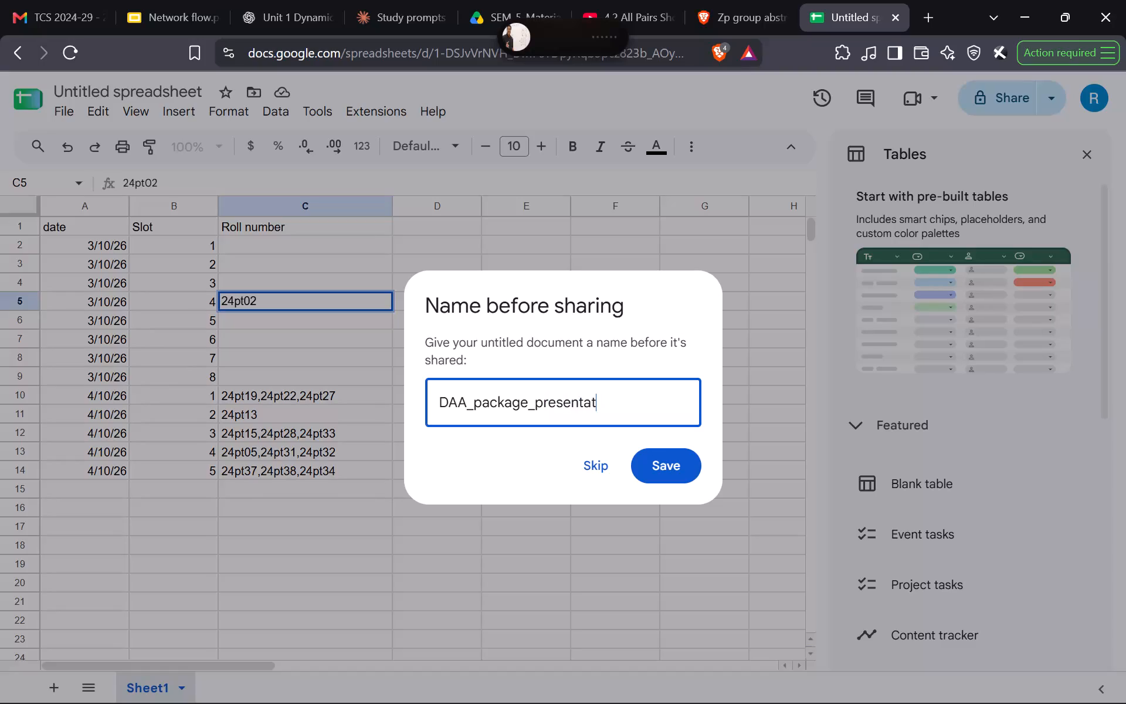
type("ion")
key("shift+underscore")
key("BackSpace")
Save DAA_package_presentation as the spreadsheet's name and continue to the sharing settings.
left_click(660, 459)
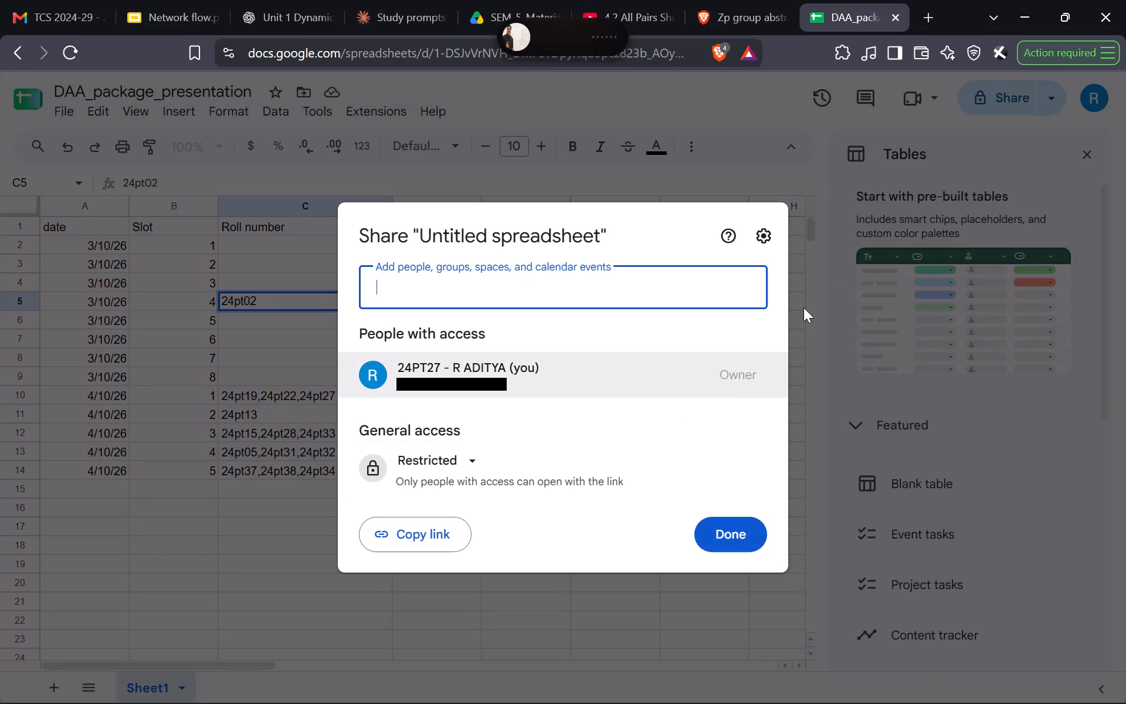
Change general access from Restricted to PSG College of Technology and copy the sharing link.
left_click(459, 459)
left_click(495, 560)
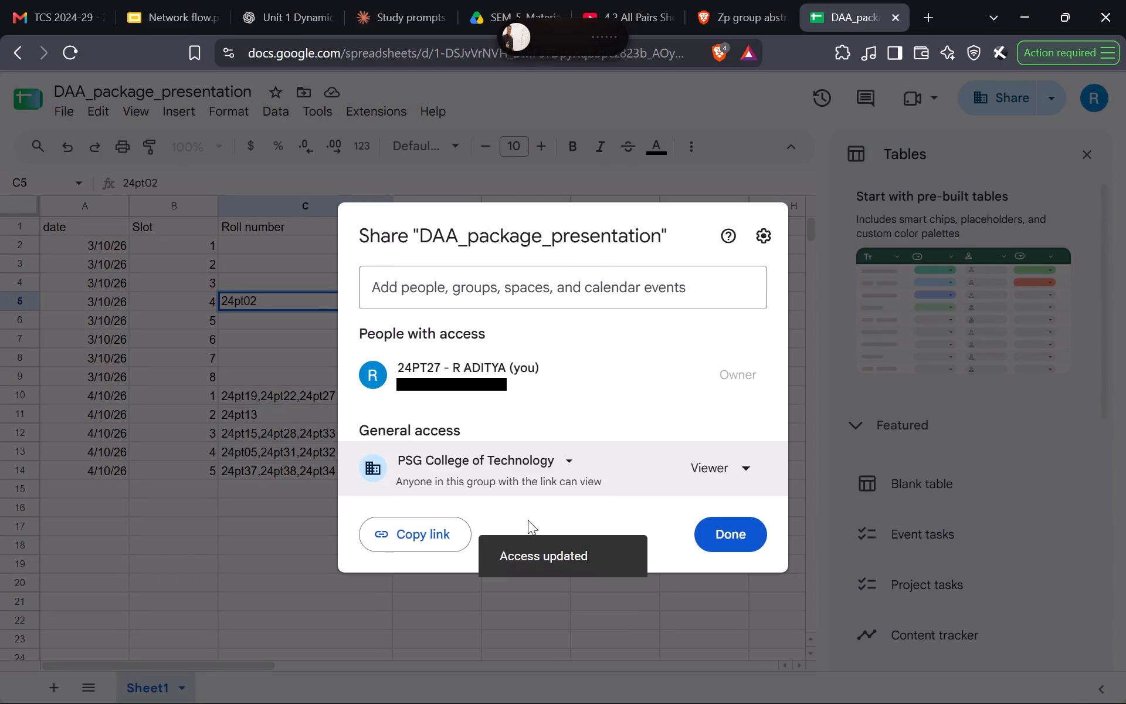
left_click(430, 532)
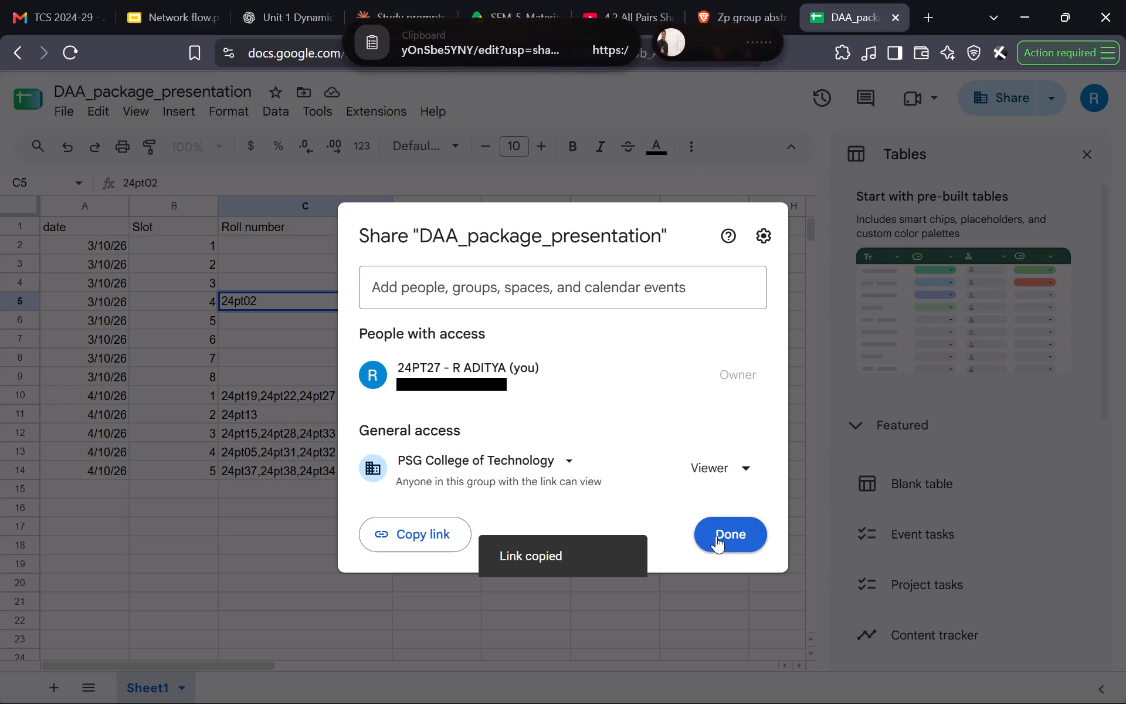
Set the PSG College of Technology link role to Editor, copy the sharing link again and finish sharing.
left_click(749, 462)
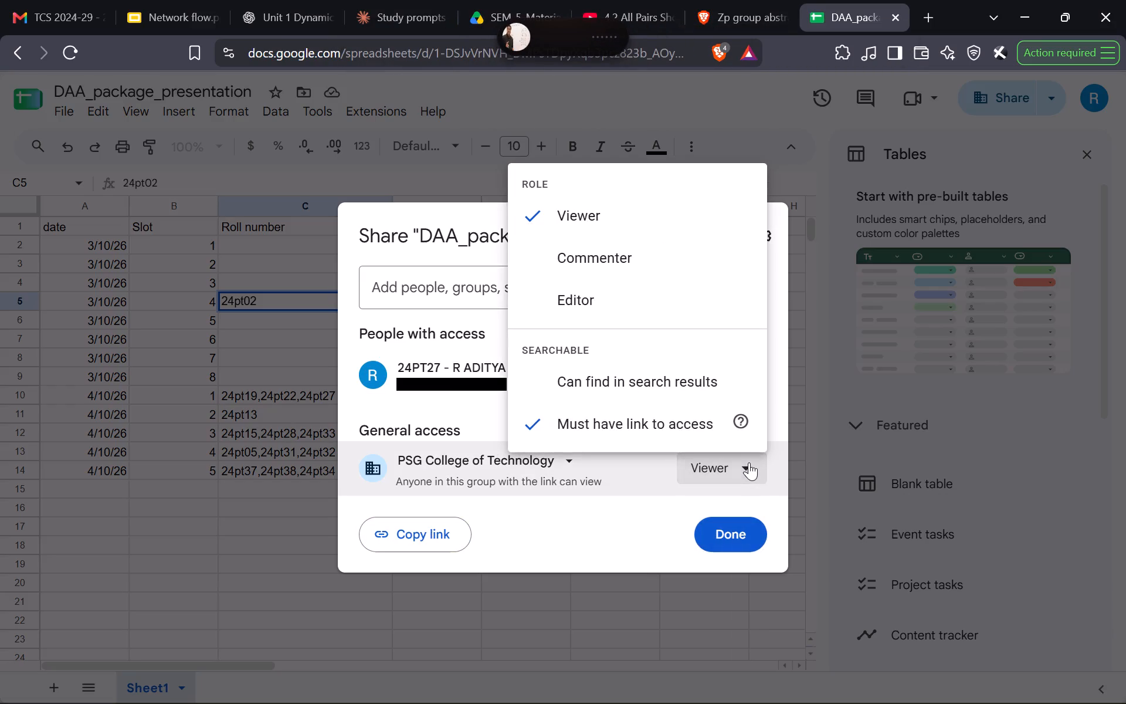
left_click(632, 306)
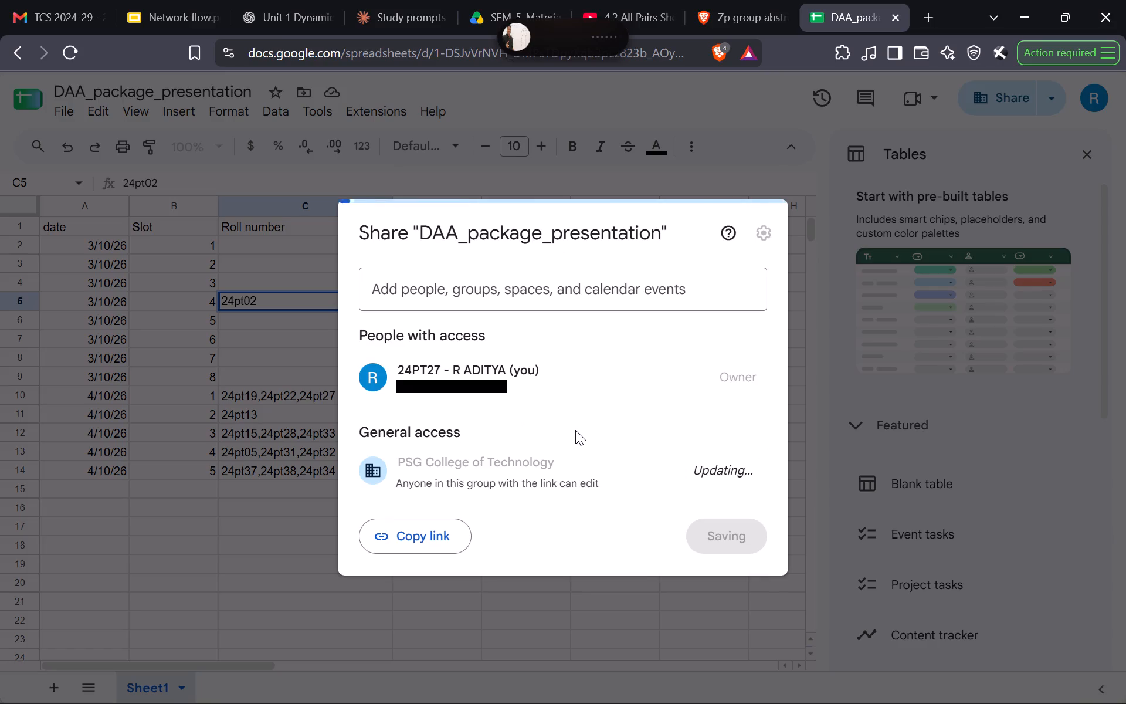
left_click(426, 543)
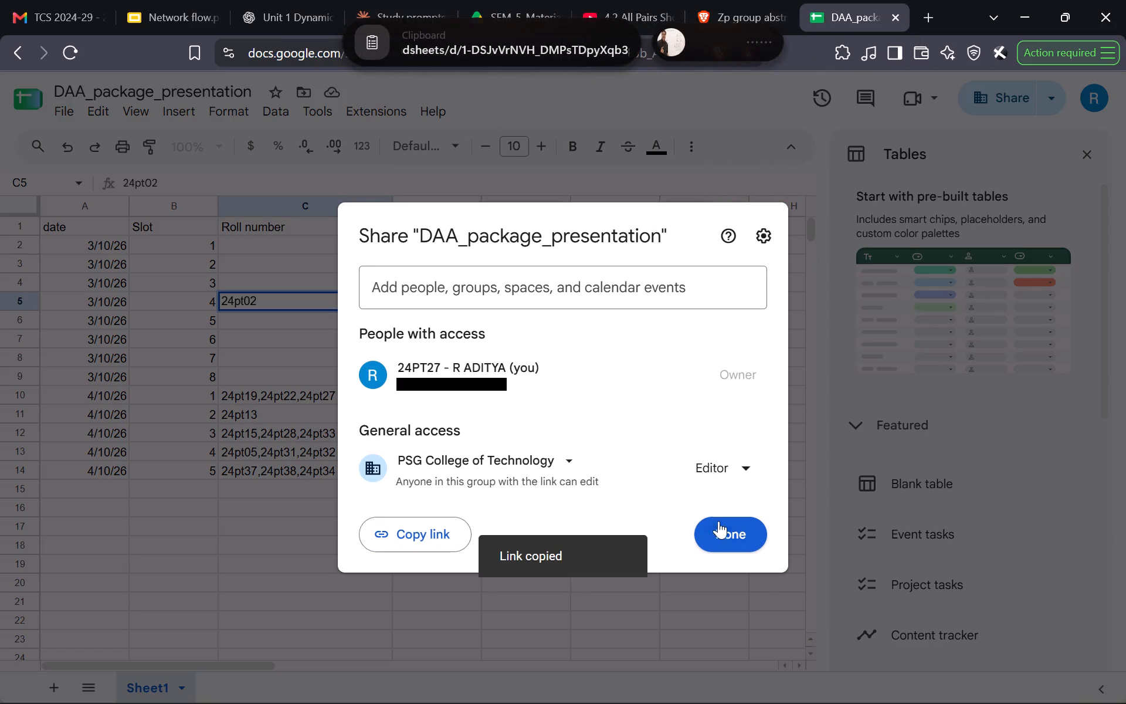
left_click(725, 526)
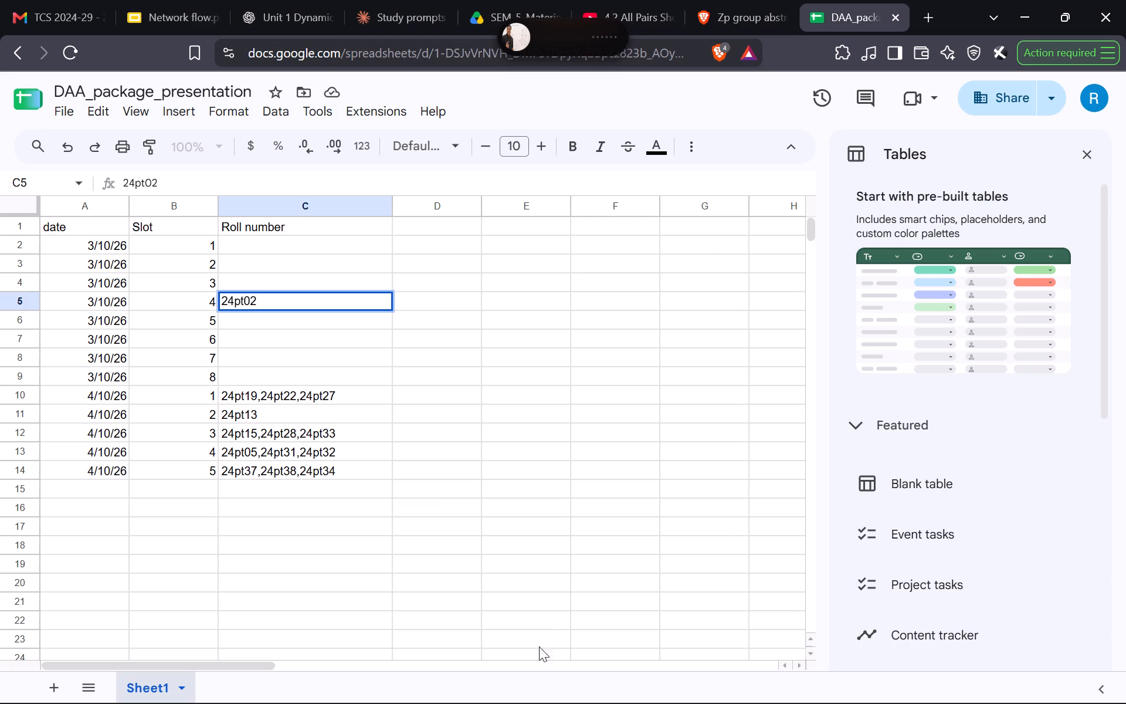
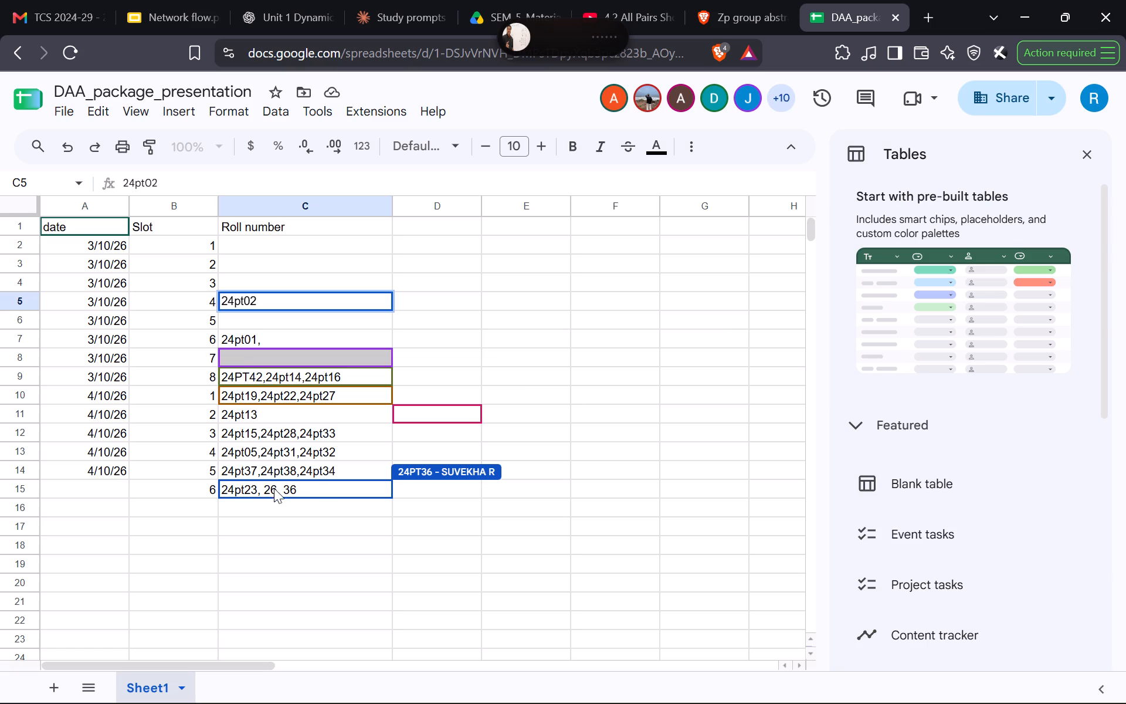
Clear the extra slot entry in row 15, deleting the roll numbers in C15 and the slot number in B15.
left_click(324, 486)
key("BackSpace")
key("BackSpace")
key("BackSpace")
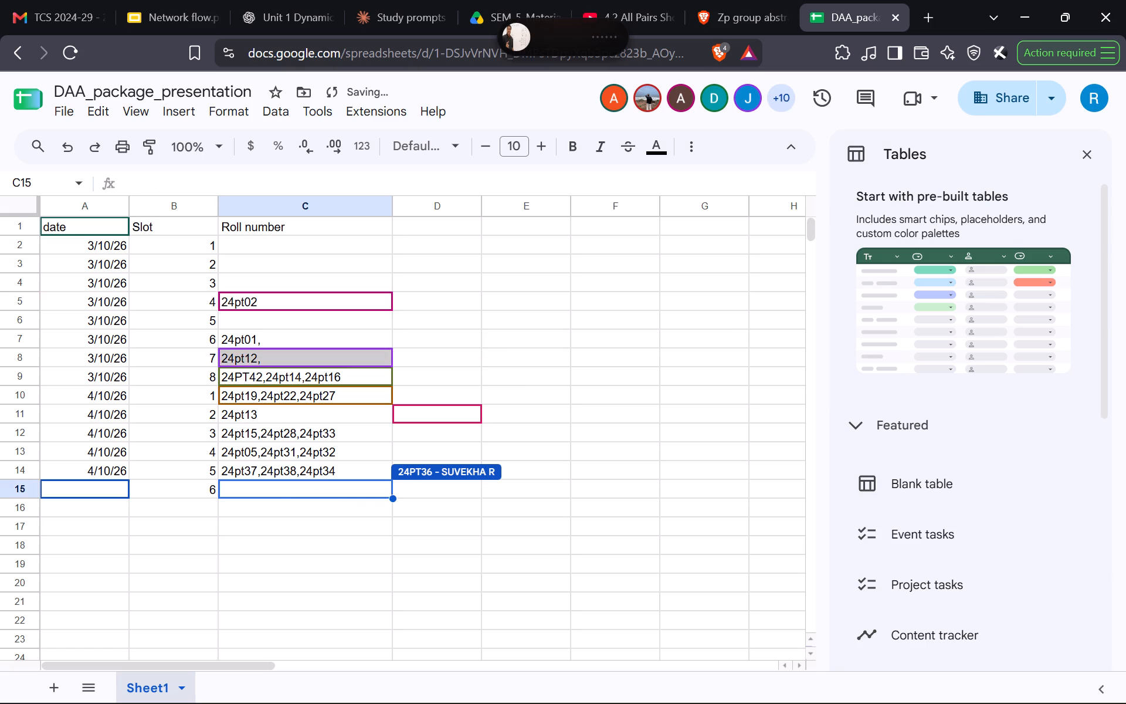
left_click(215, 485)
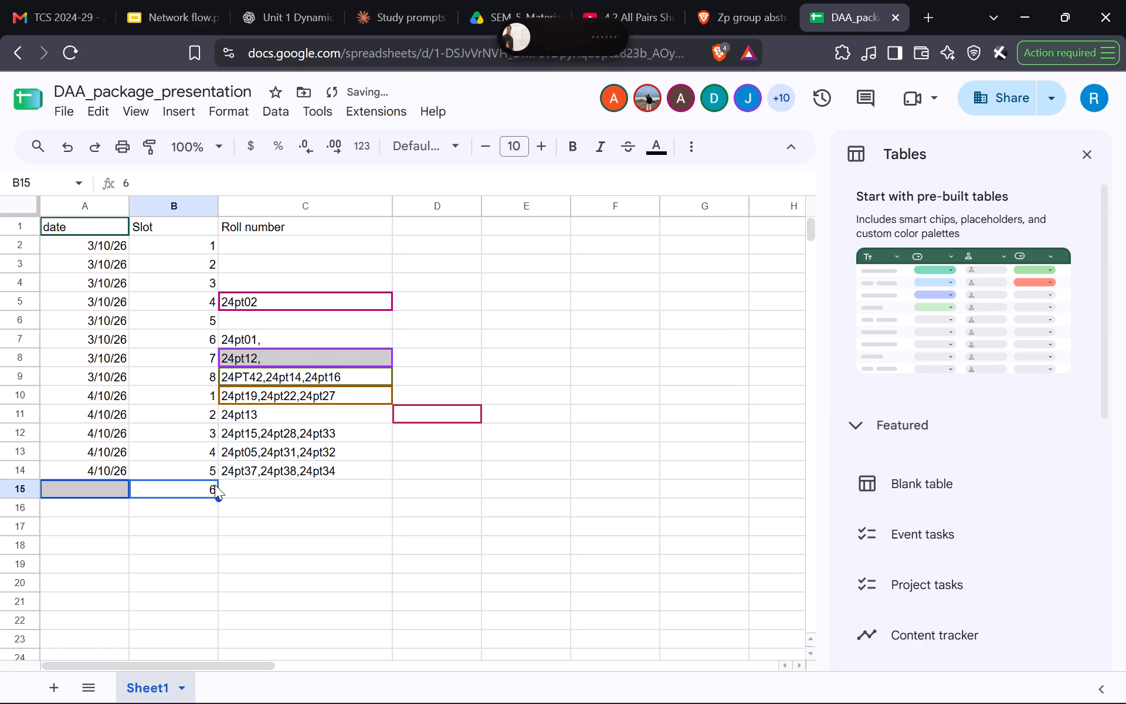
key("BackSpace")
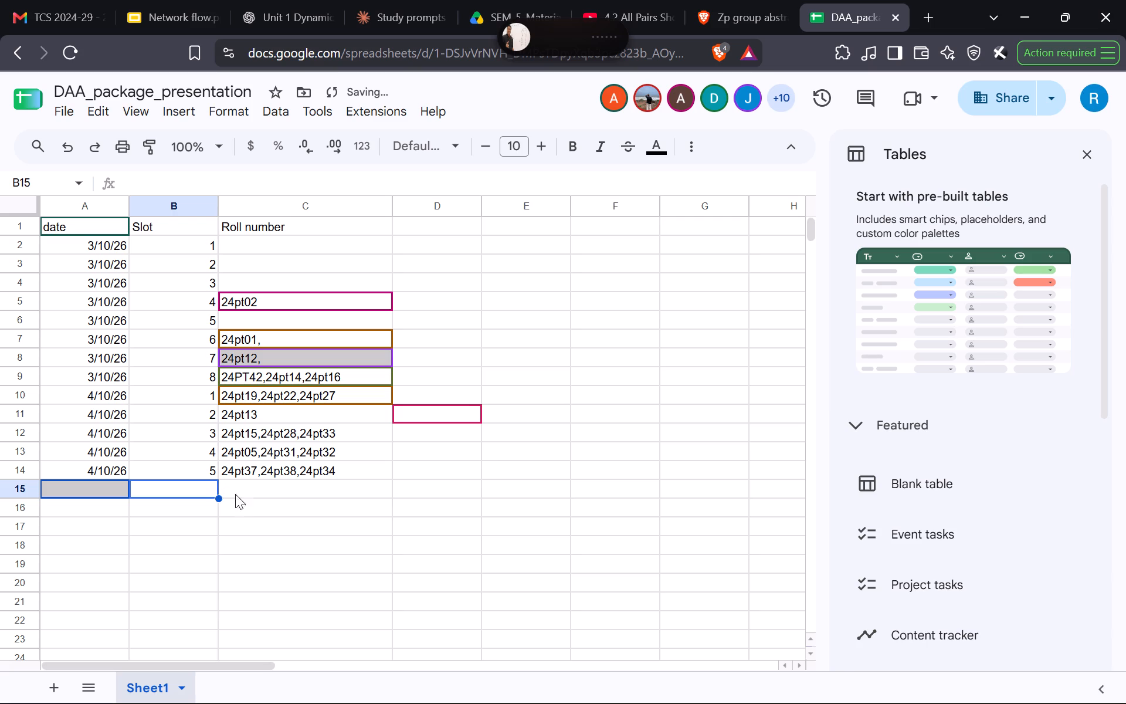
left_click(236, 512)
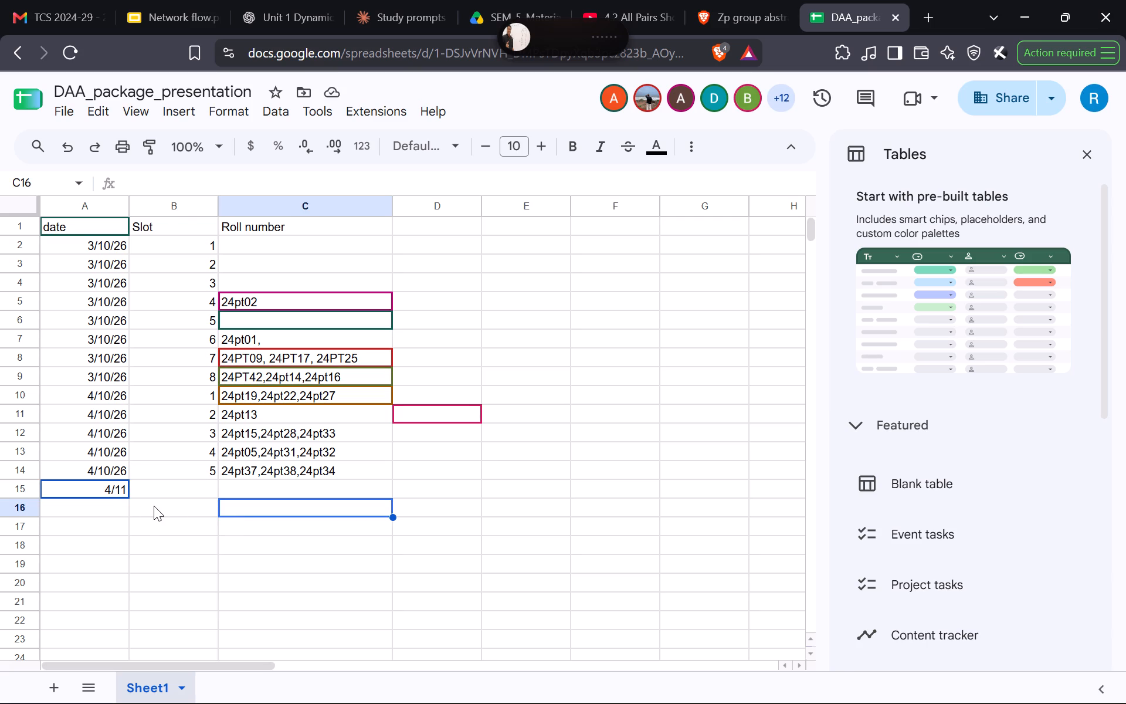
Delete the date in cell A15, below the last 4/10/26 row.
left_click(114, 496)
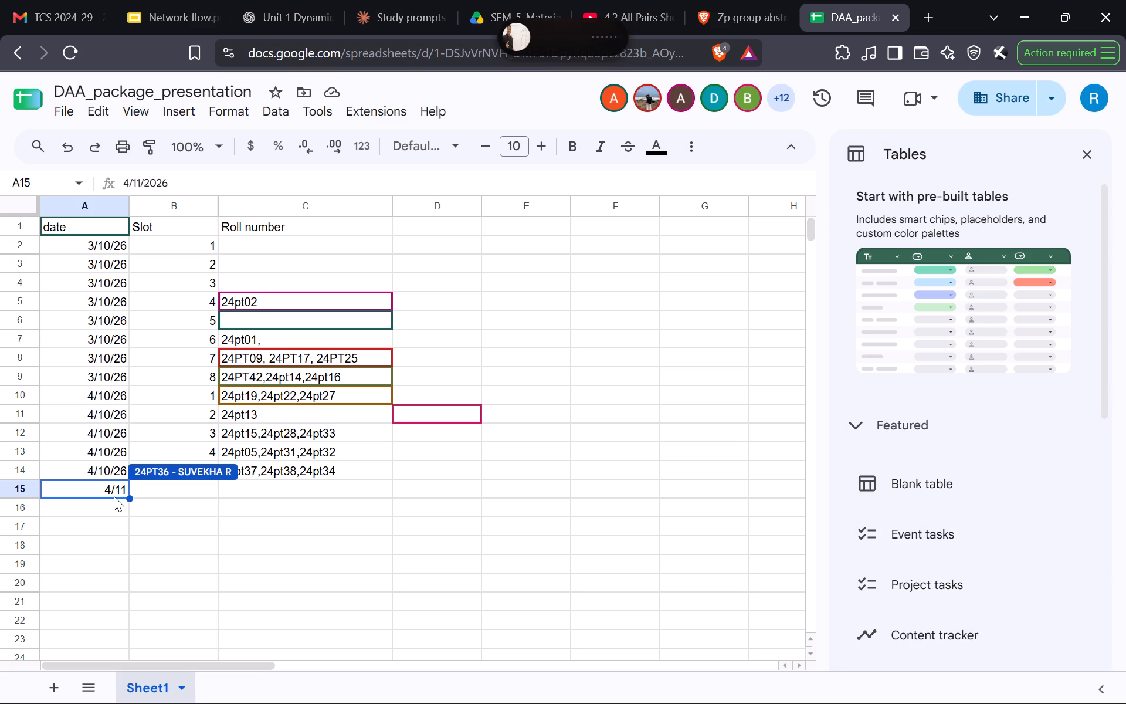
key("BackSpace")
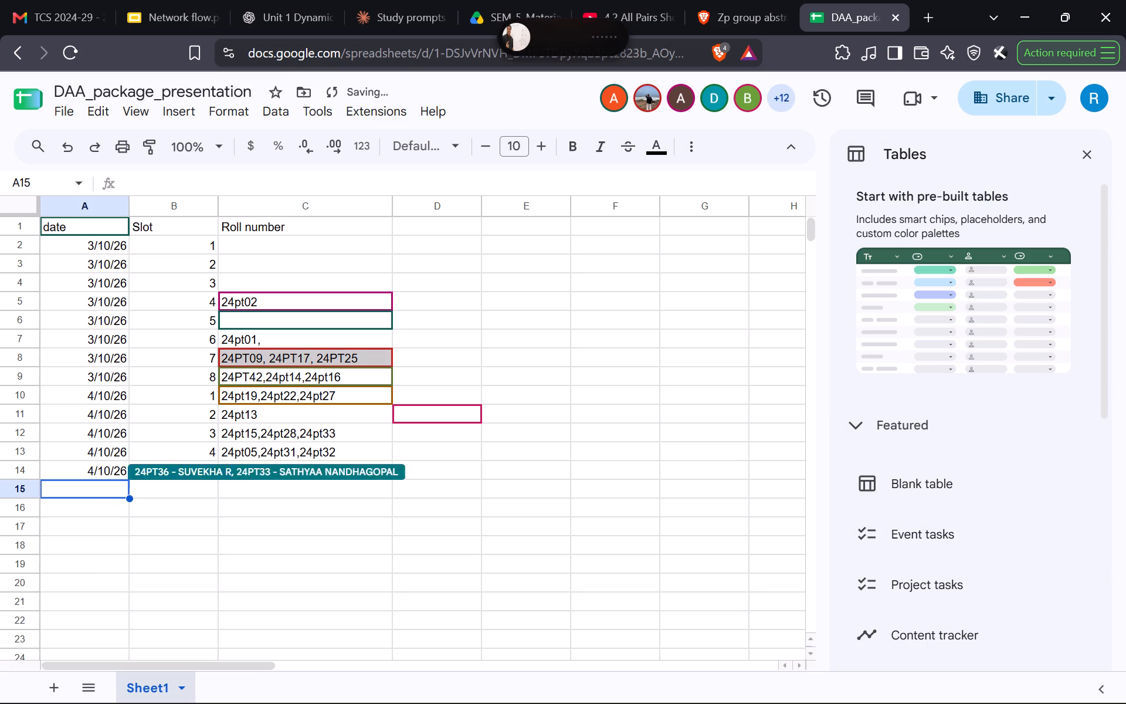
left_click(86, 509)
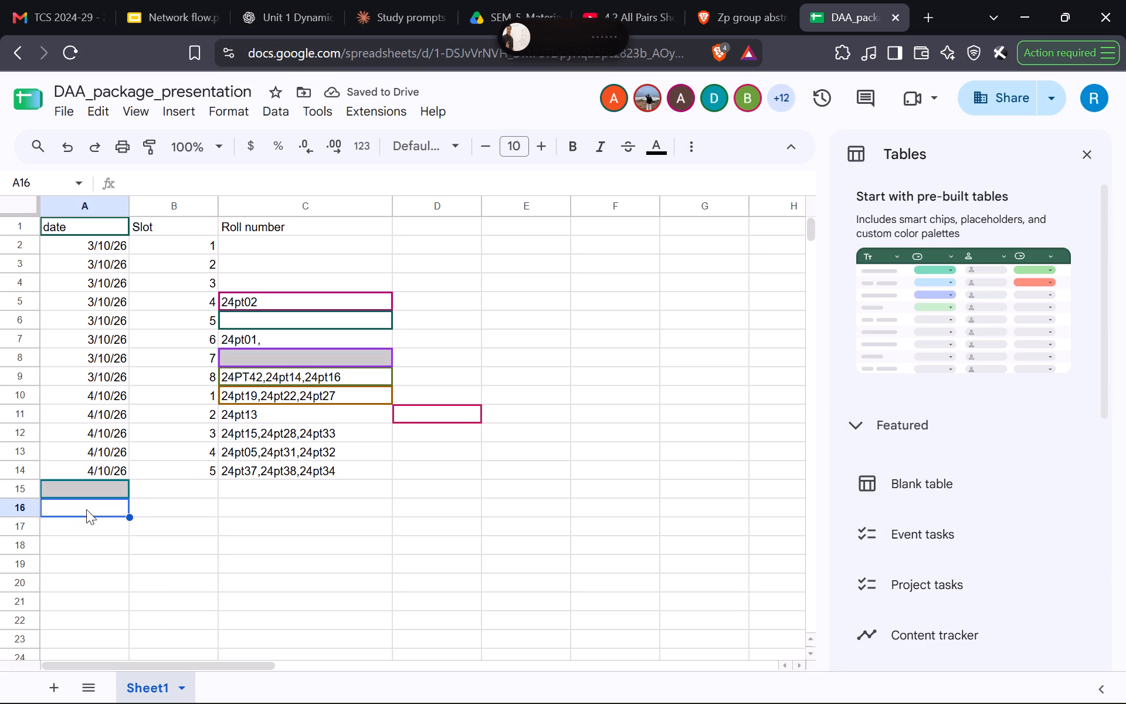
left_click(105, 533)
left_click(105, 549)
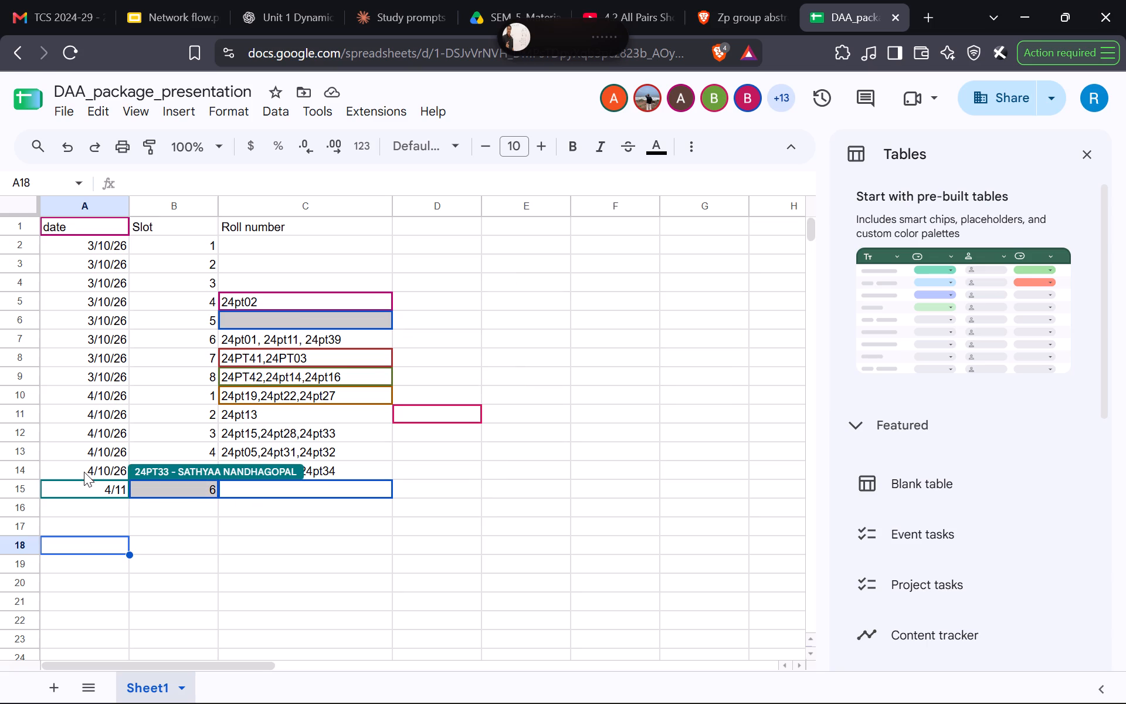
Select the re-added date in cell A15 of the extra row.
left_click(113, 494)
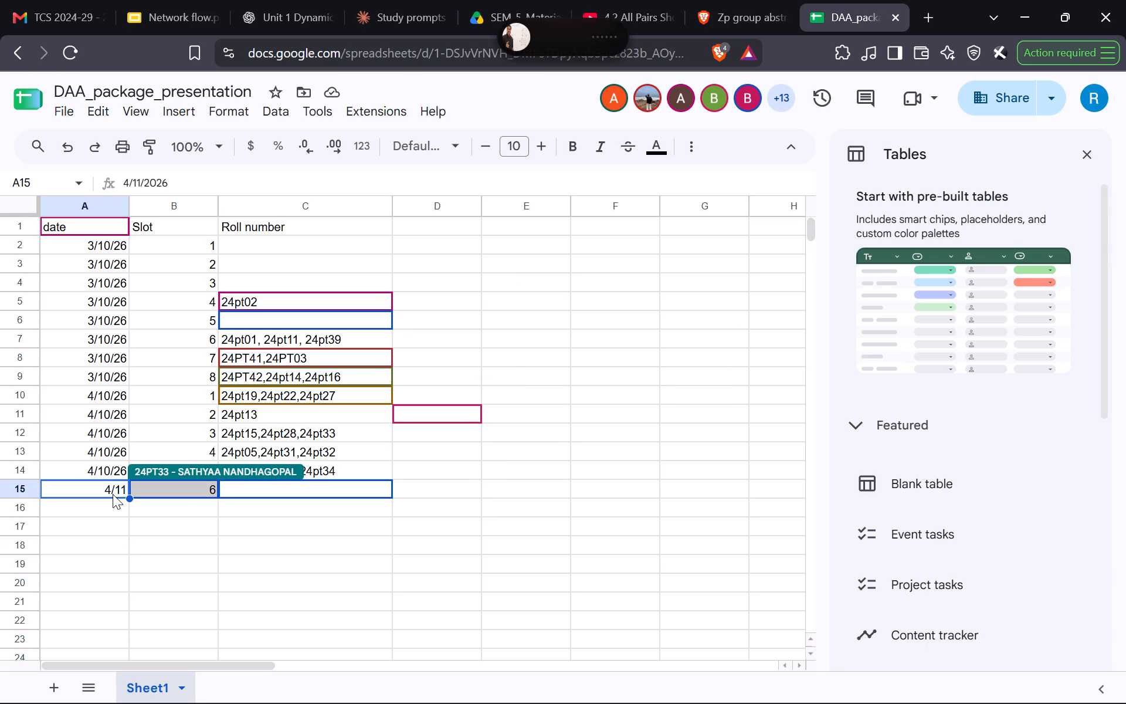
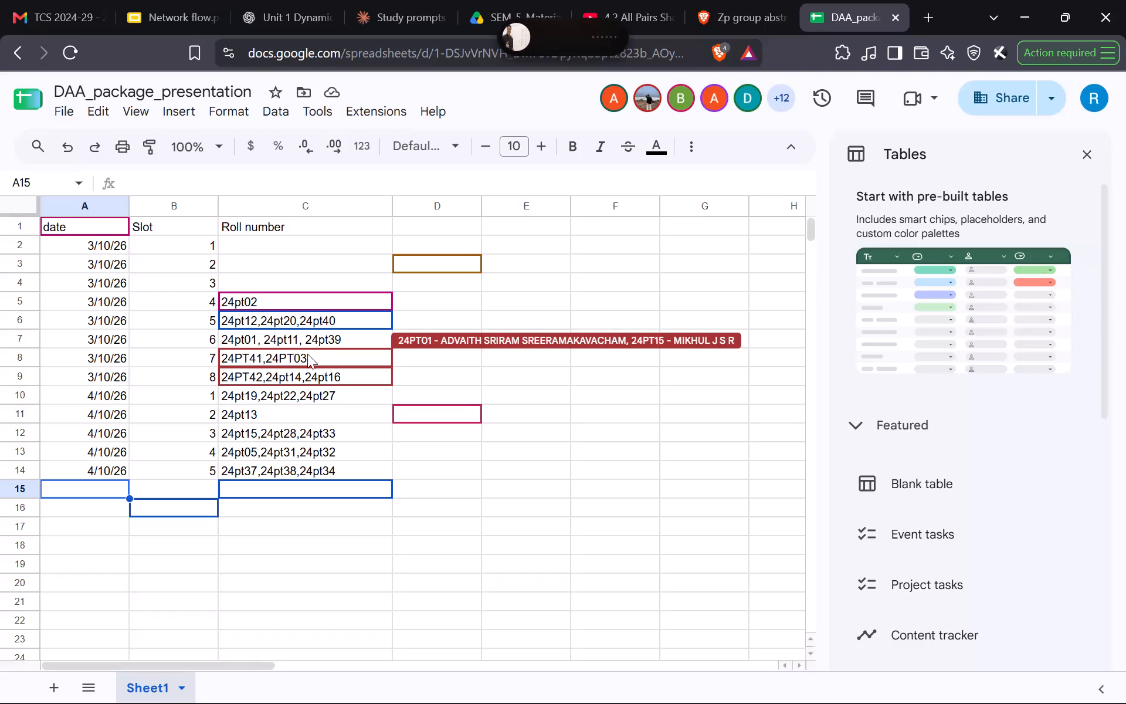
Open the spreadsheet's version history, check the 11:33 AM version, and expand the current 11:43 AM version into its detailed revisions.
left_click(1052, 92)
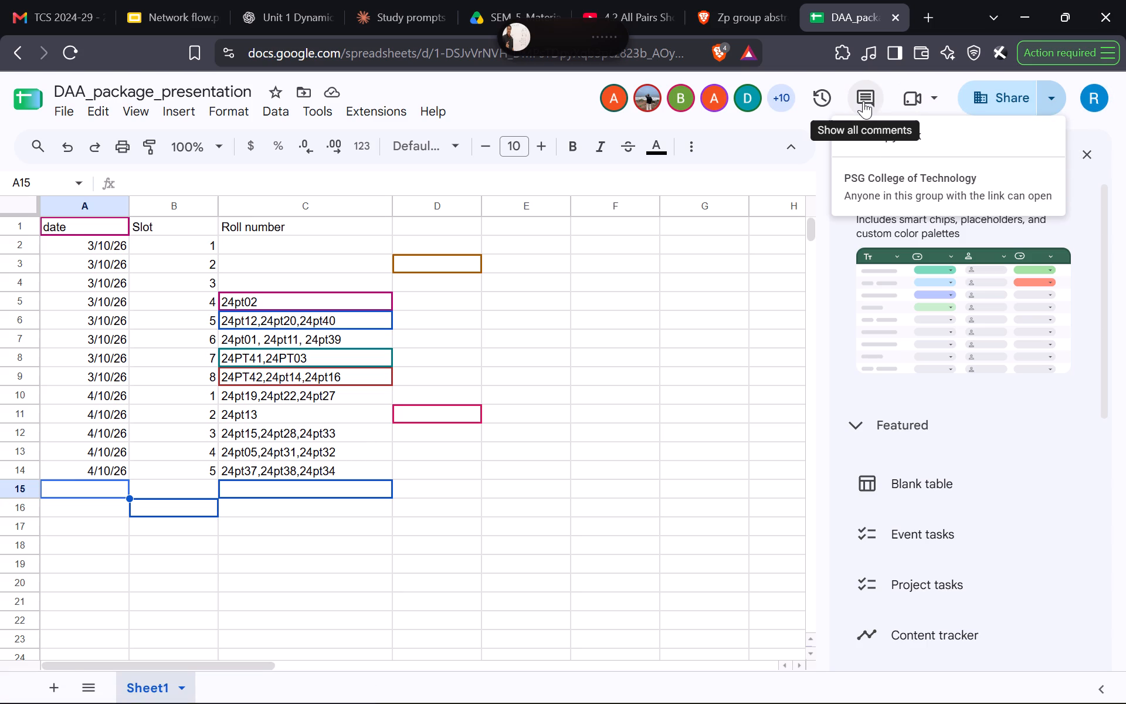
left_click(832, 96)
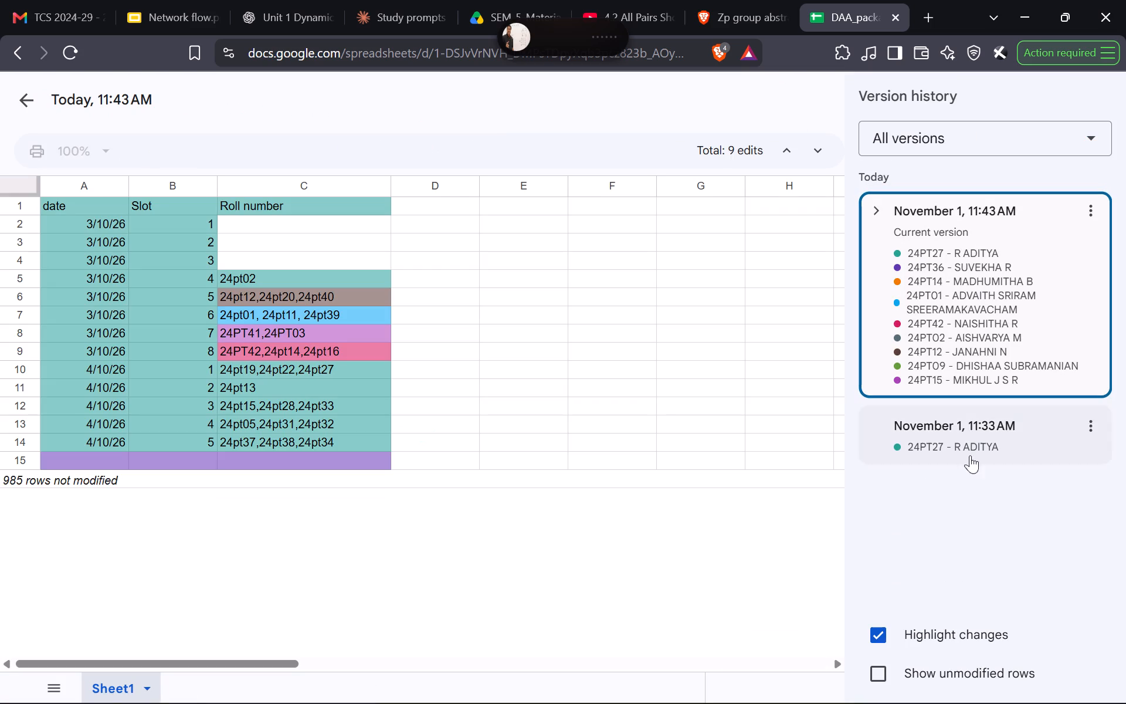
left_click(972, 440)
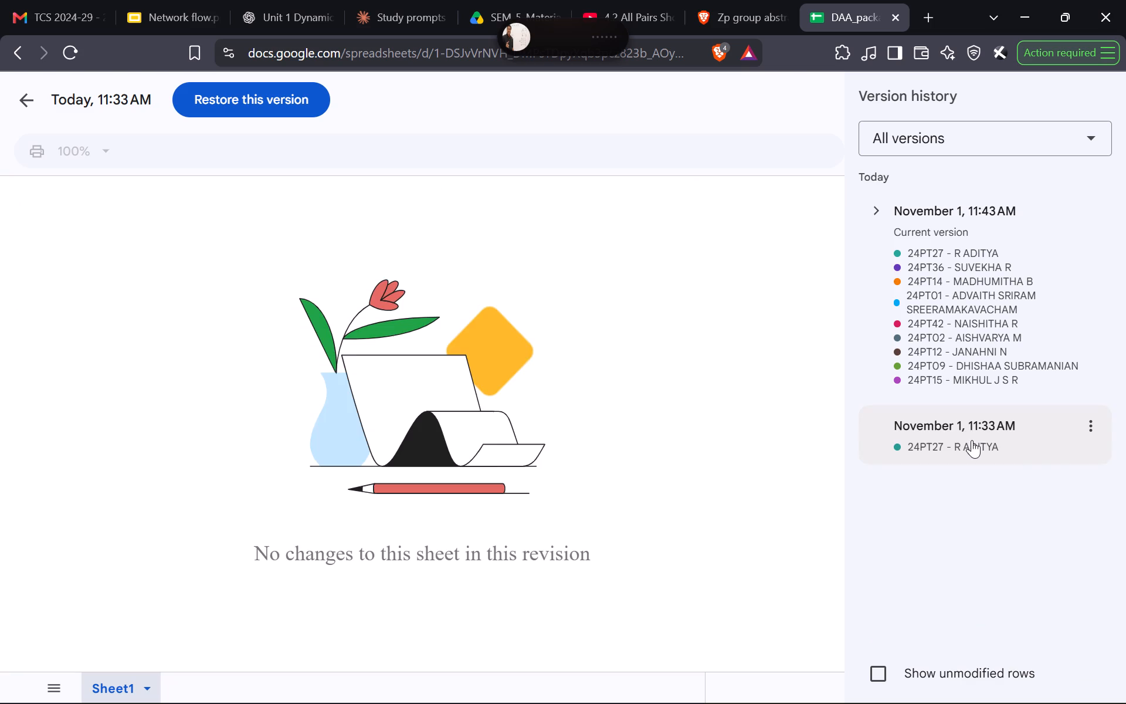
left_click(954, 294)
left_click(874, 208)
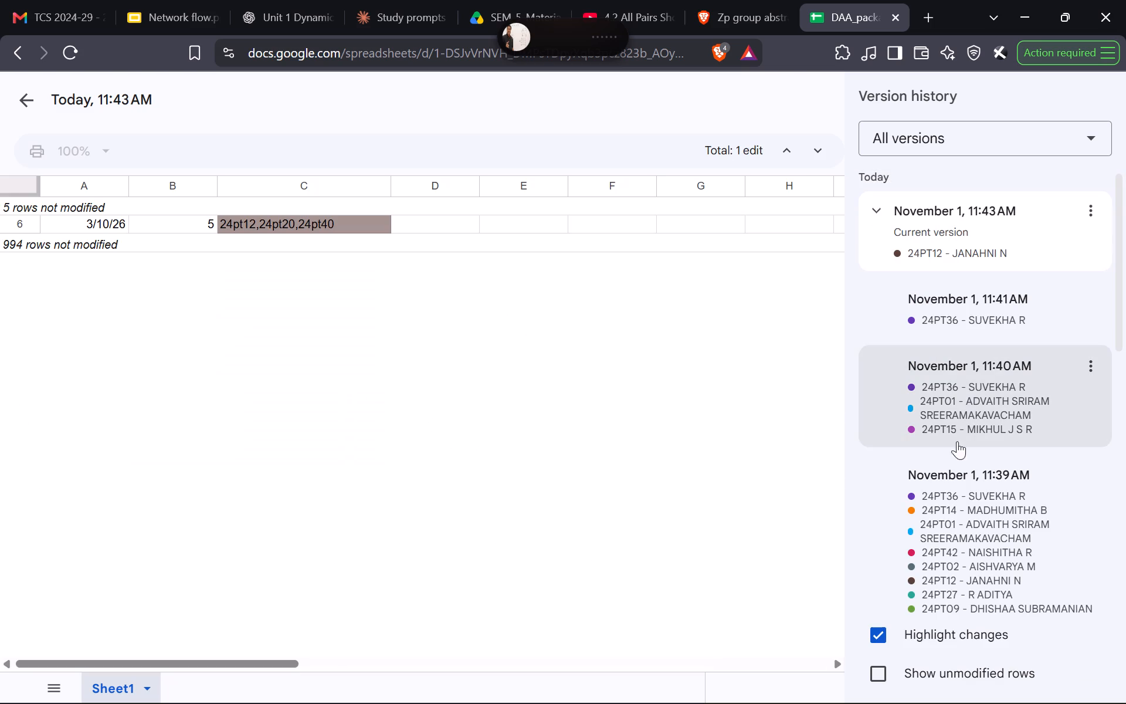
Look through the detailed revision list and view the edits in the 11:39 AM version.
scroll(952, 478, "down", 4)
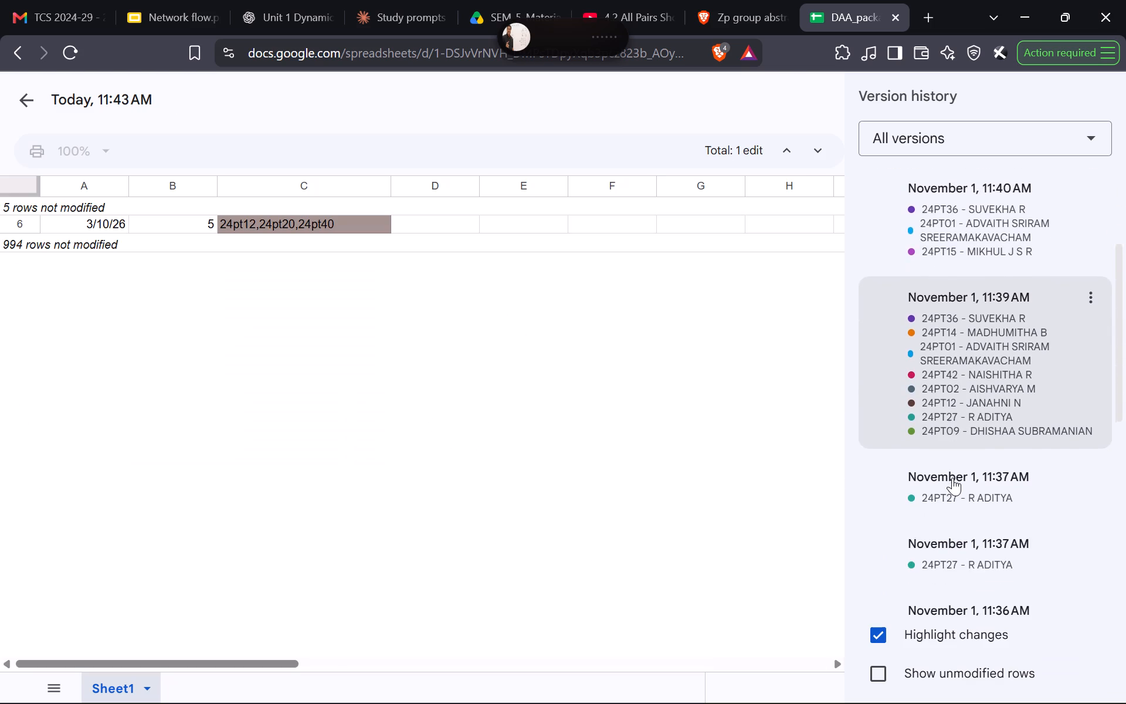
scroll(952, 478, "down", 7)
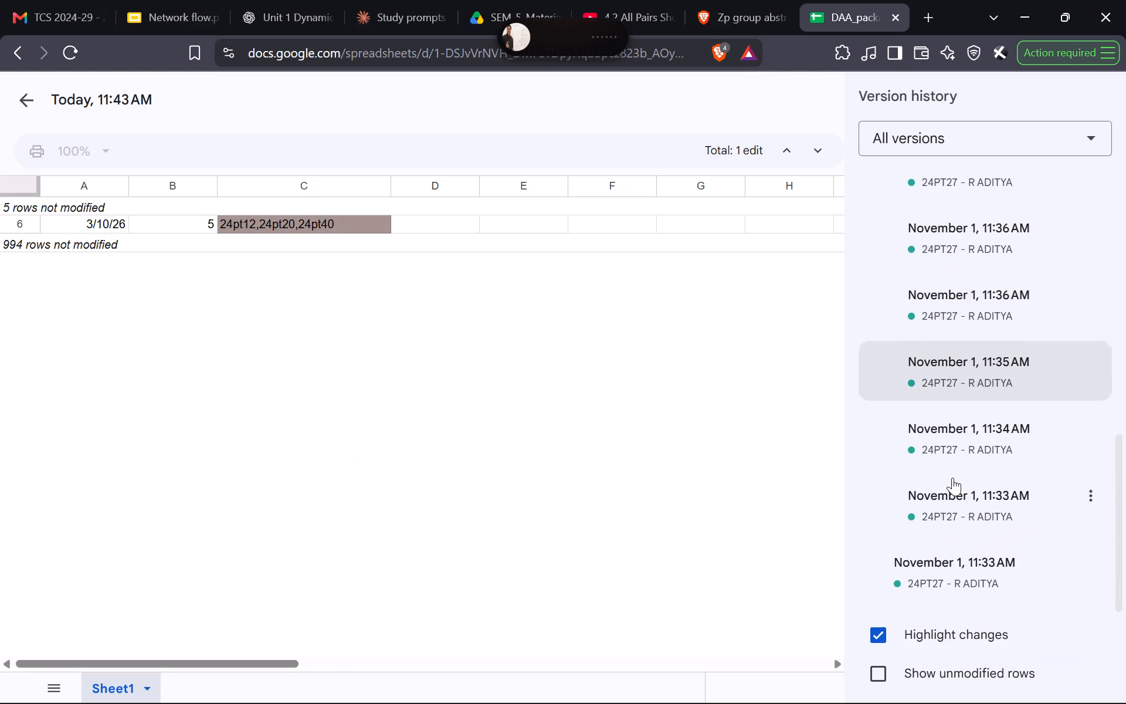
scroll(952, 478, "up", 5)
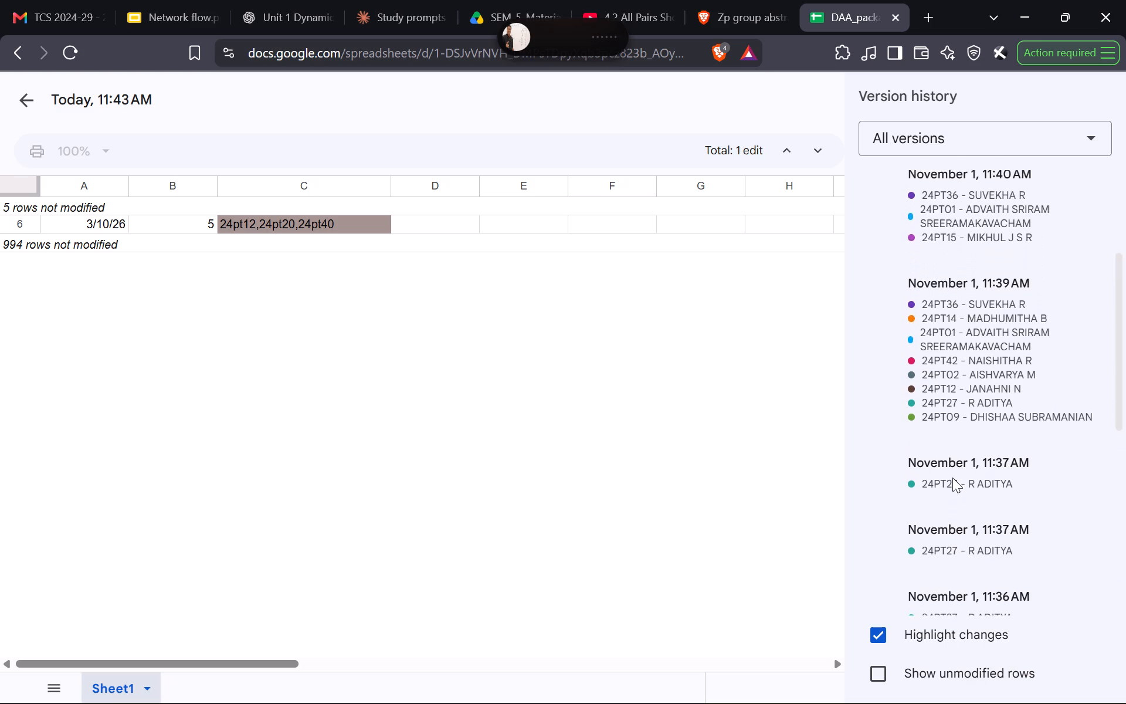
scroll(952, 478, "up", 1)
left_click(962, 394)
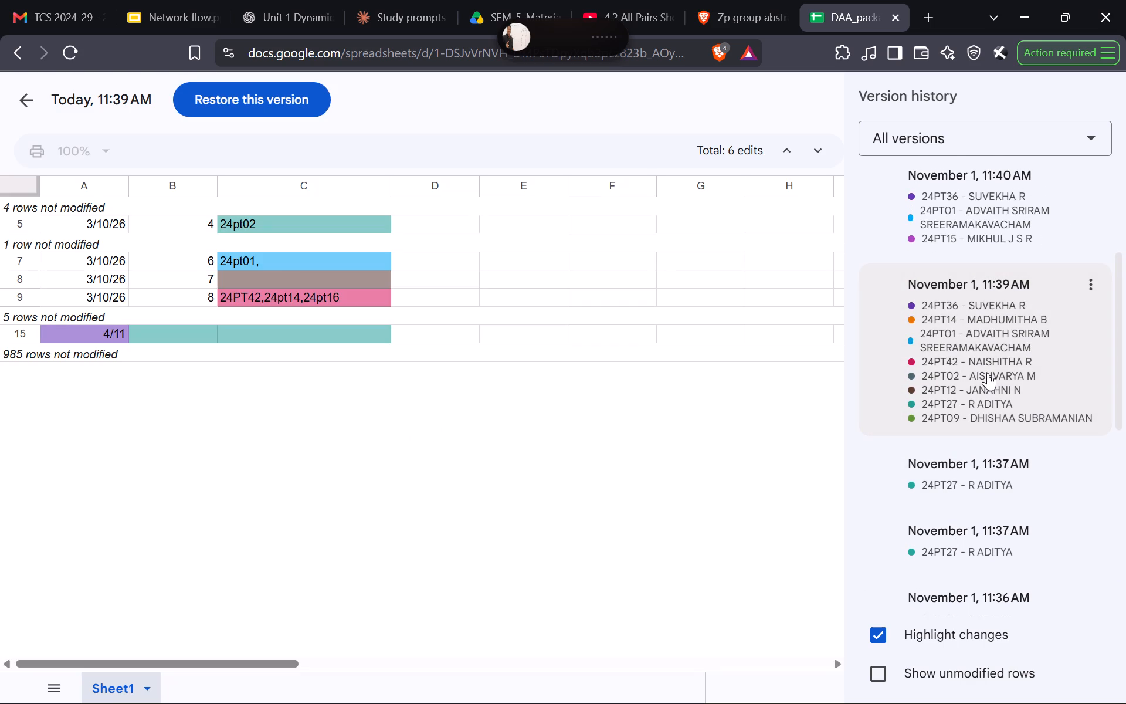
Compare the edits in the 11:40 AM, 11:41 AM and 11:43 AM versions, ending on the 11:41 AM version.
scroll(988, 373, "up", 2)
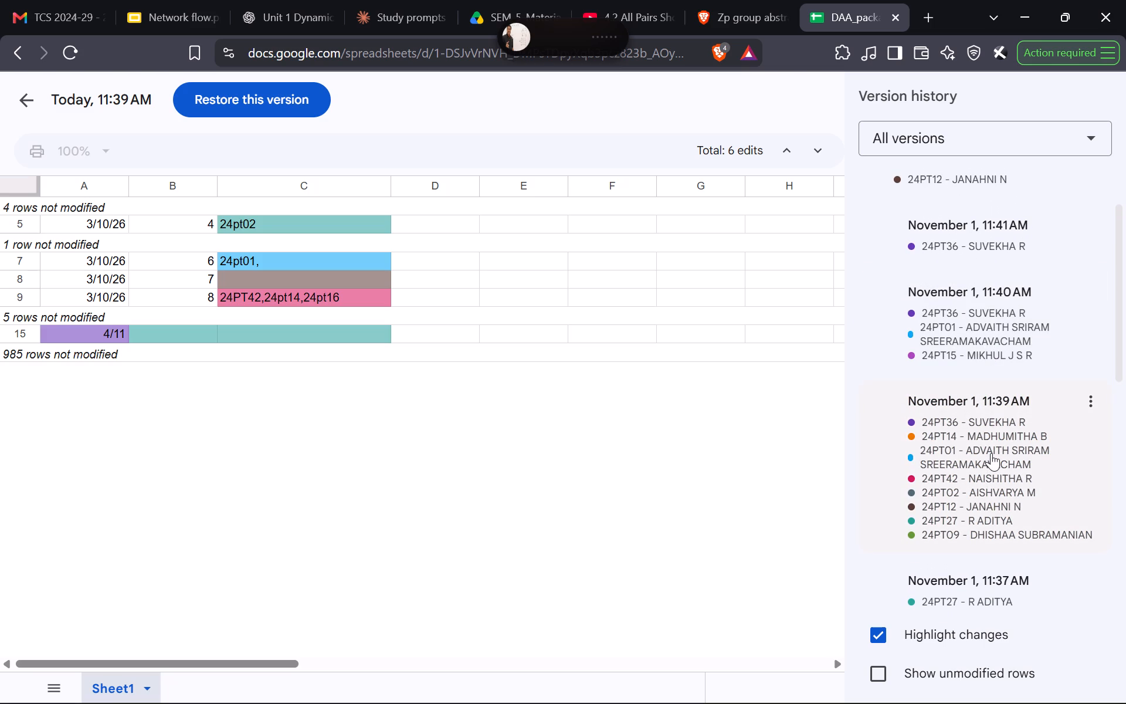
scroll(991, 453, "down", 1)
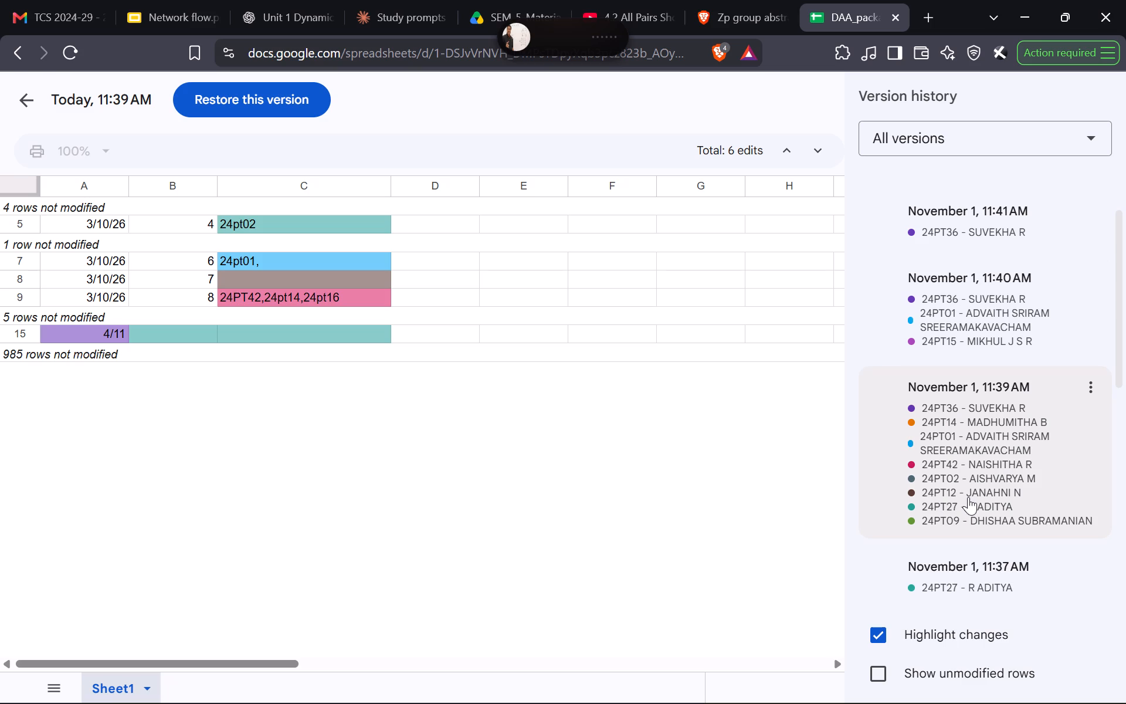
scroll(968, 497, "up", 1)
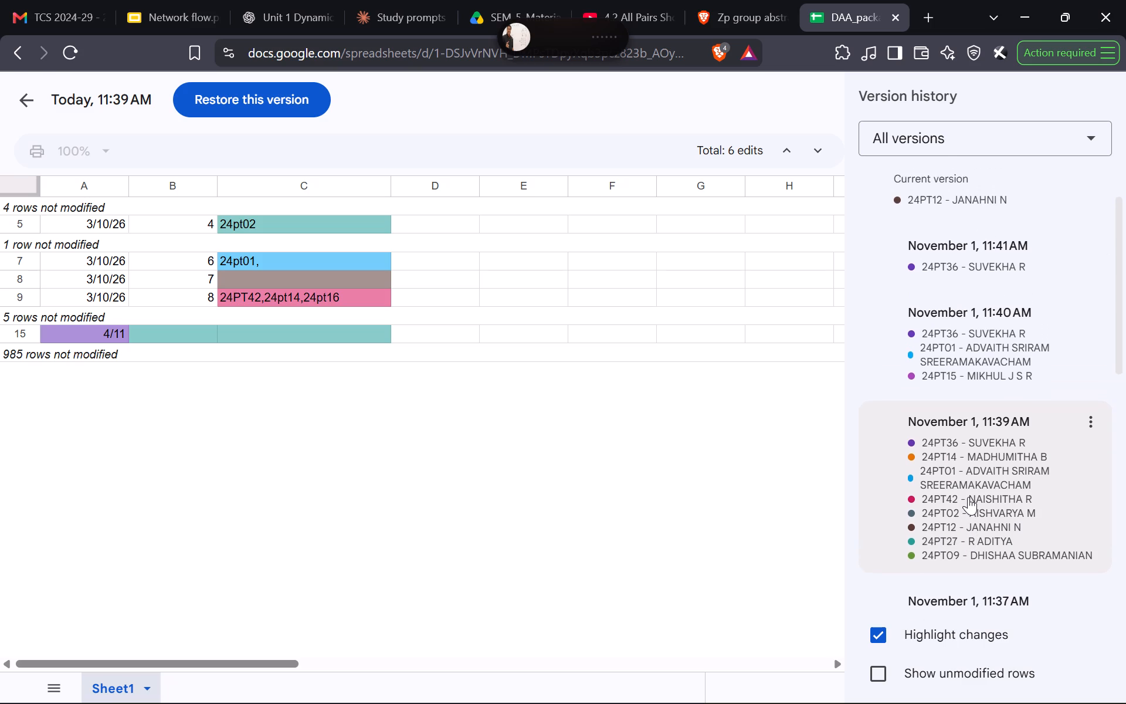
scroll(968, 497, "up", 2)
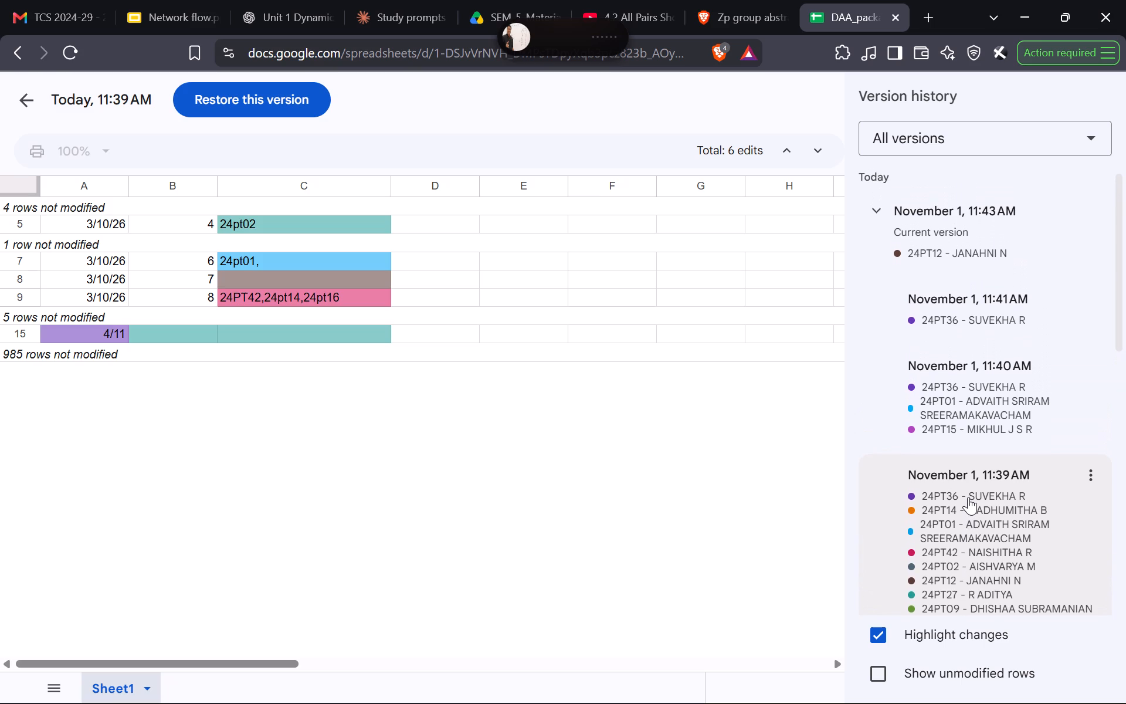
scroll(968, 497, "up", 1)
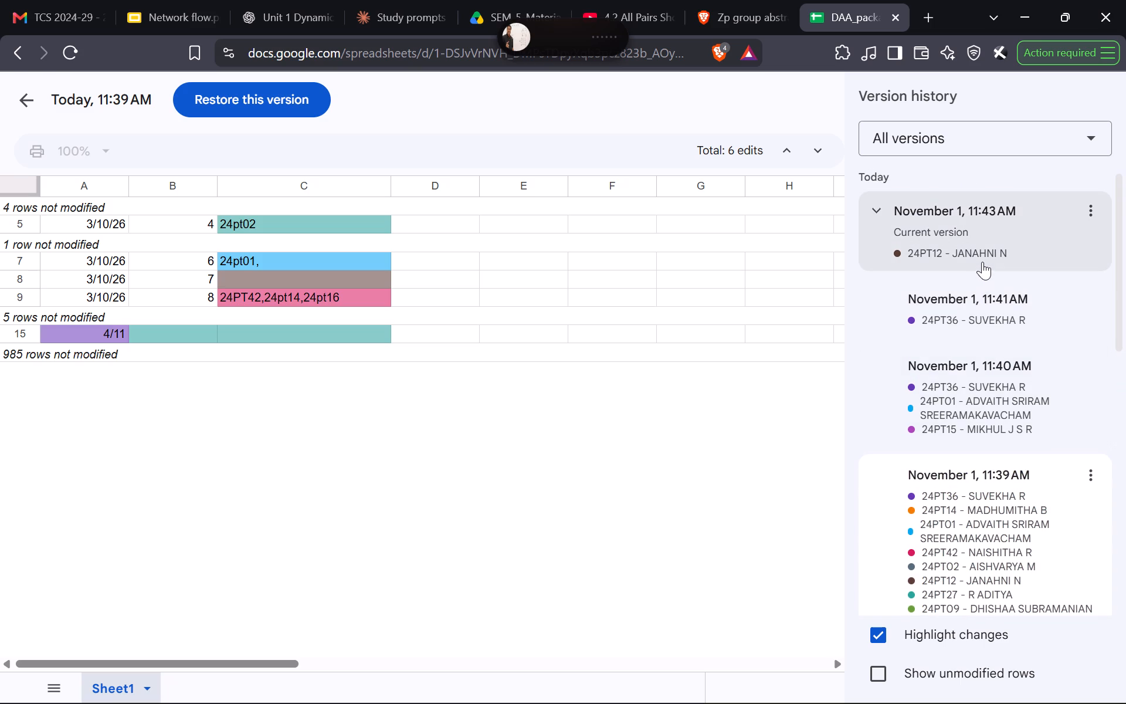
left_click(986, 321)
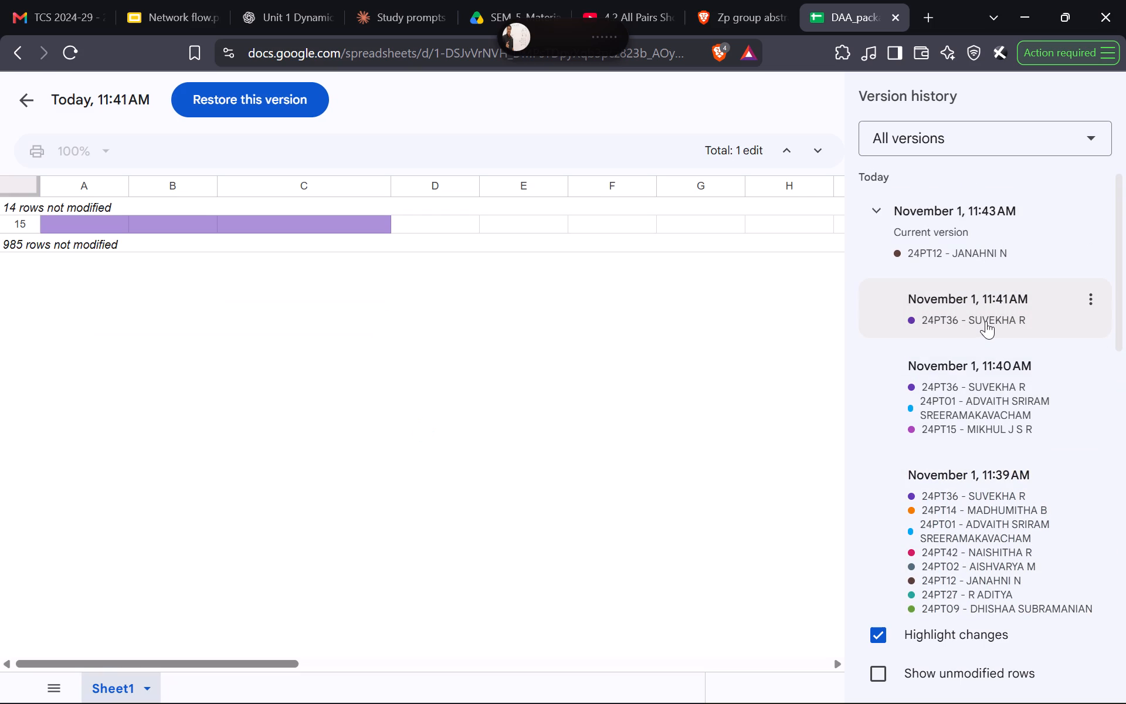
left_click(987, 398)
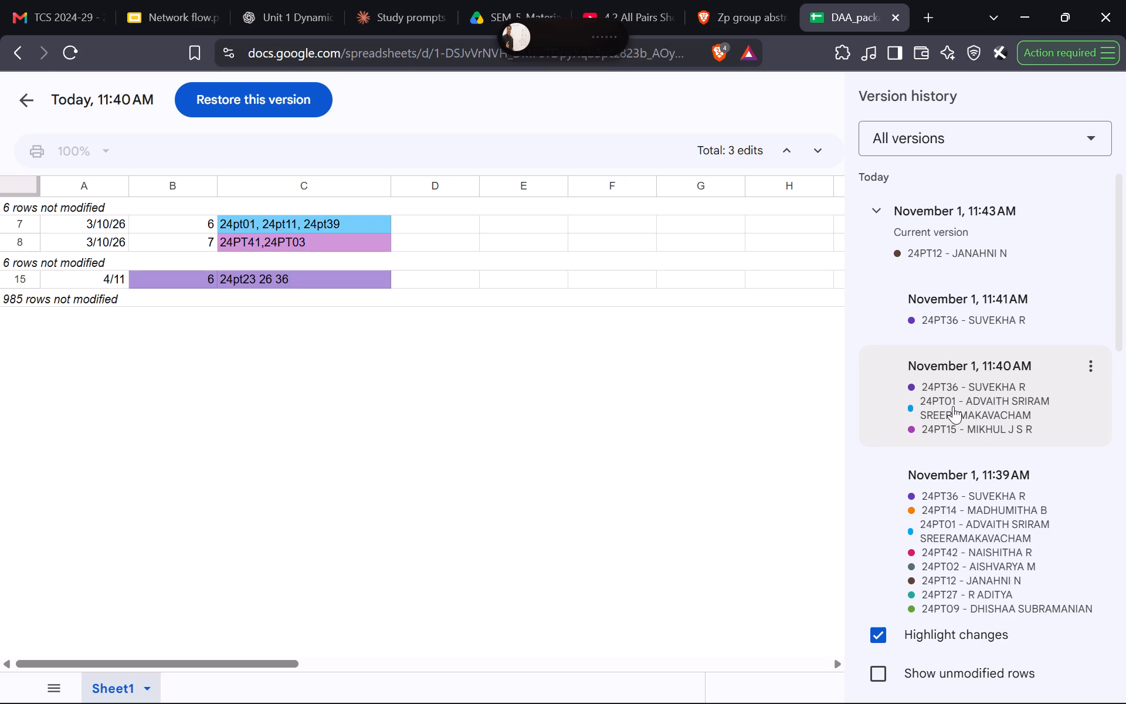
left_click(970, 312)
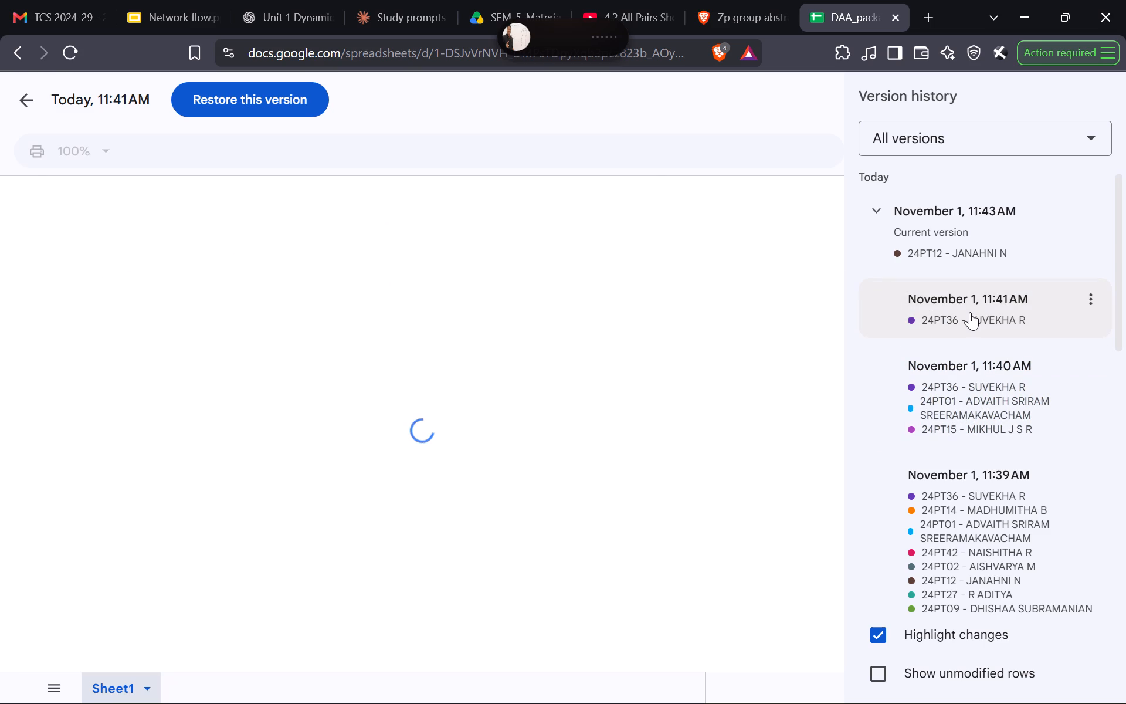
left_click(975, 241)
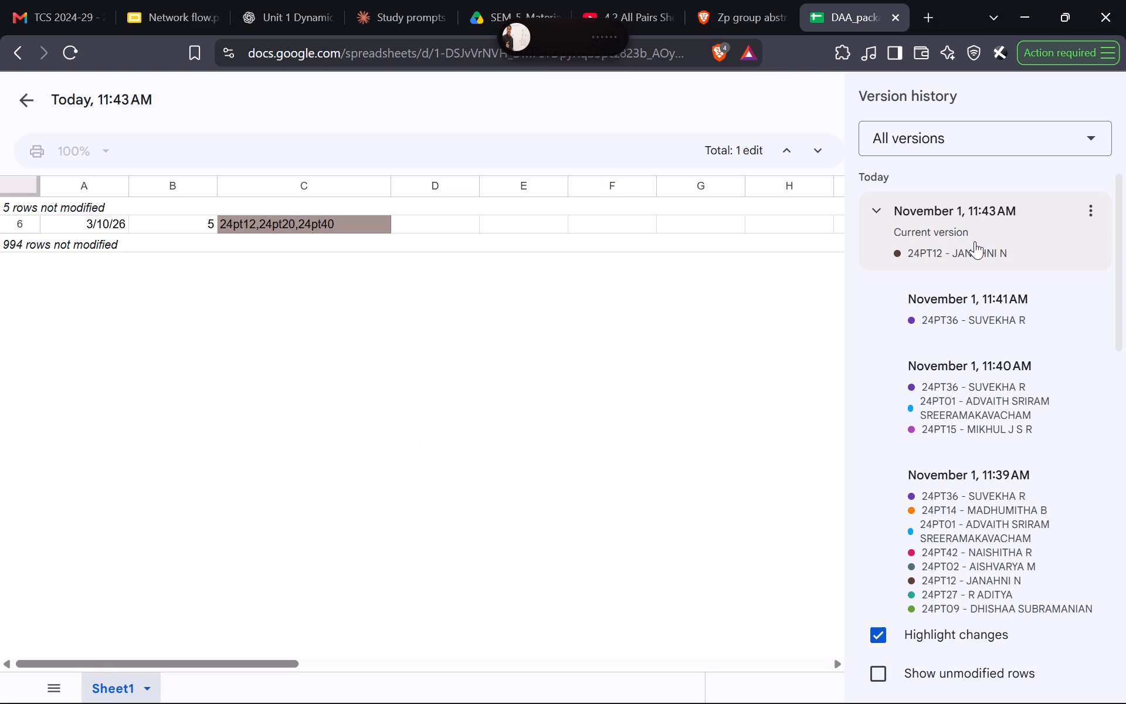
left_click(972, 324)
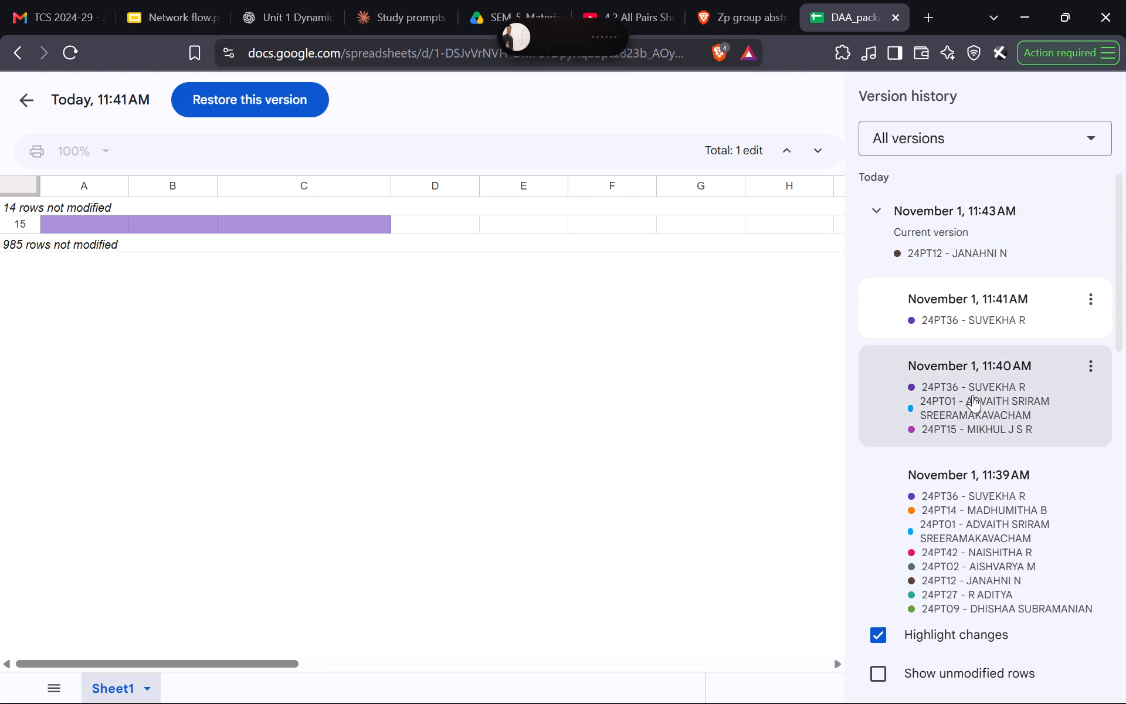
Examine the edits in each earlier version in turn, from the two at 11:37 AM back through 11:36 AM to 11:35 AM.
scroll(972, 395, "down", 7)
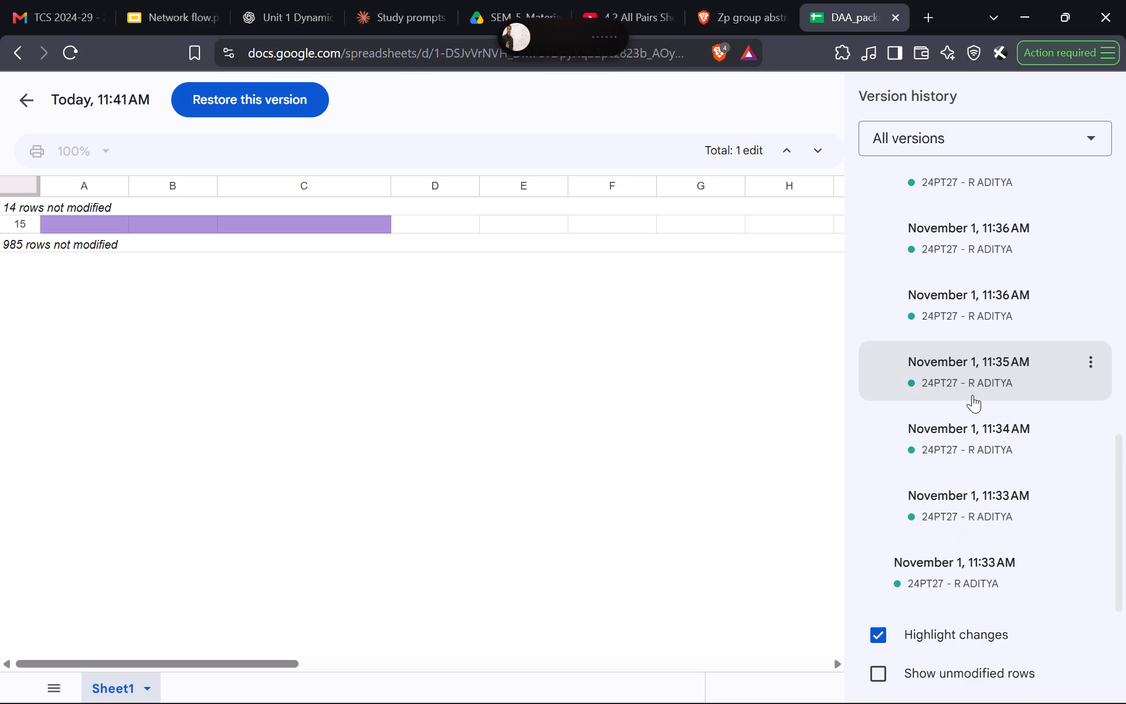
scroll(972, 395, "up", 7)
scroll(972, 395, "down", 10)
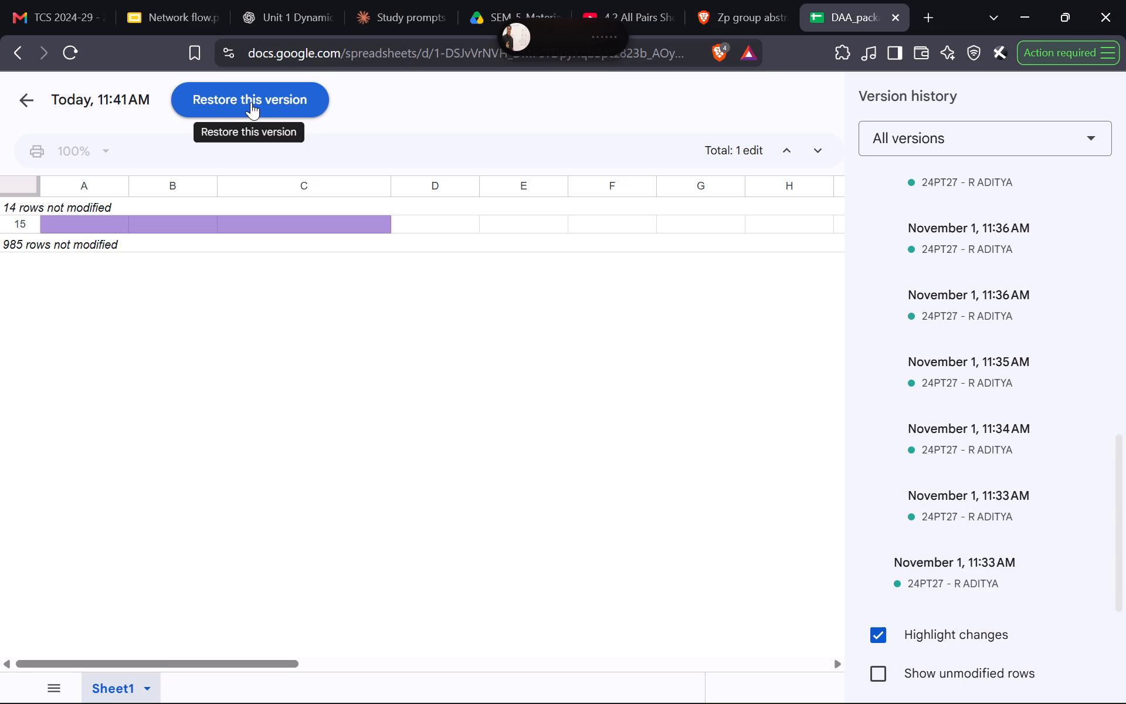
scroll(941, 317, "up", 1)
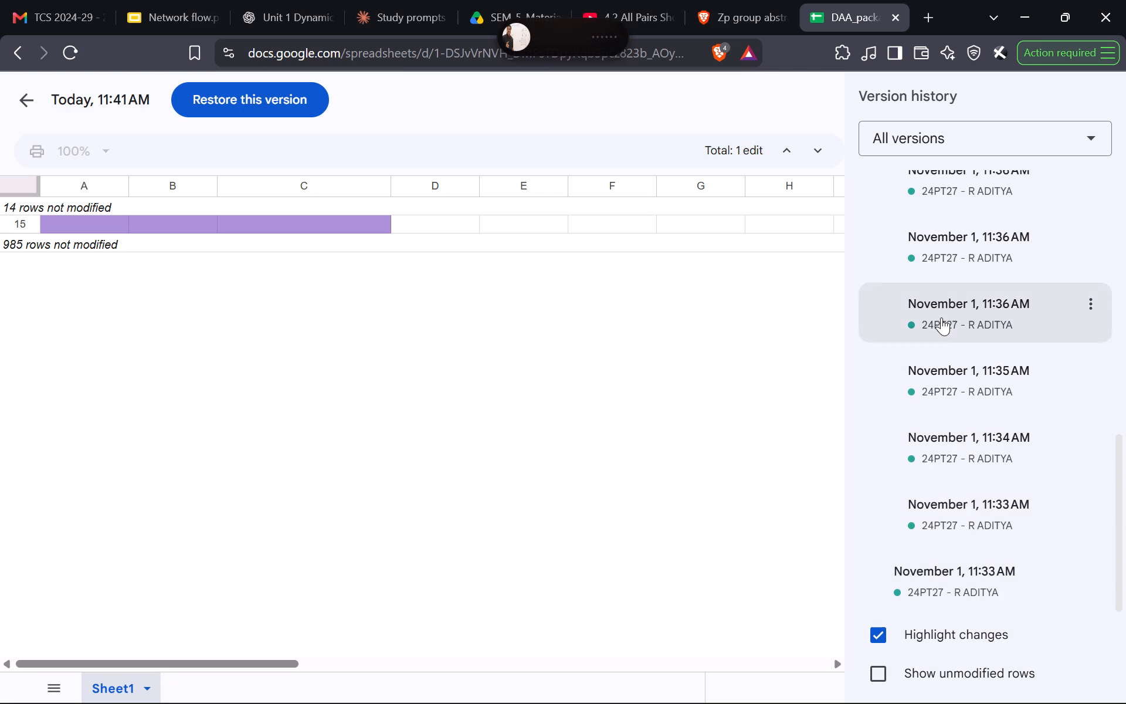
scroll(941, 317, "up", 3)
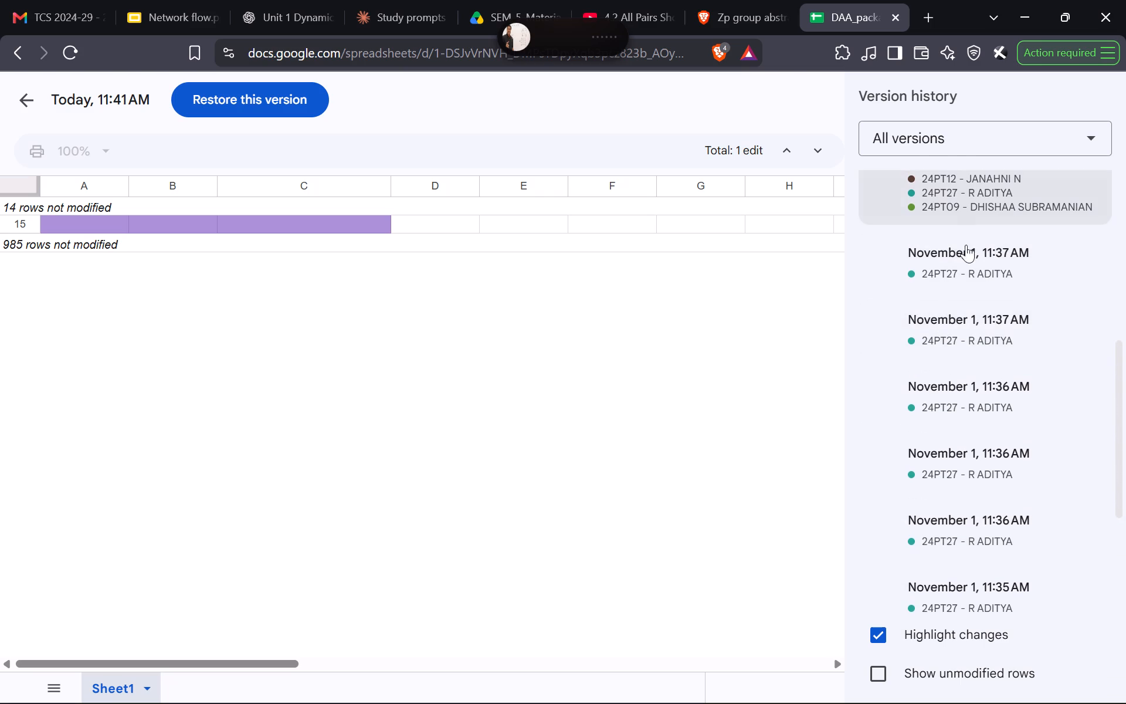
left_click(966, 267)
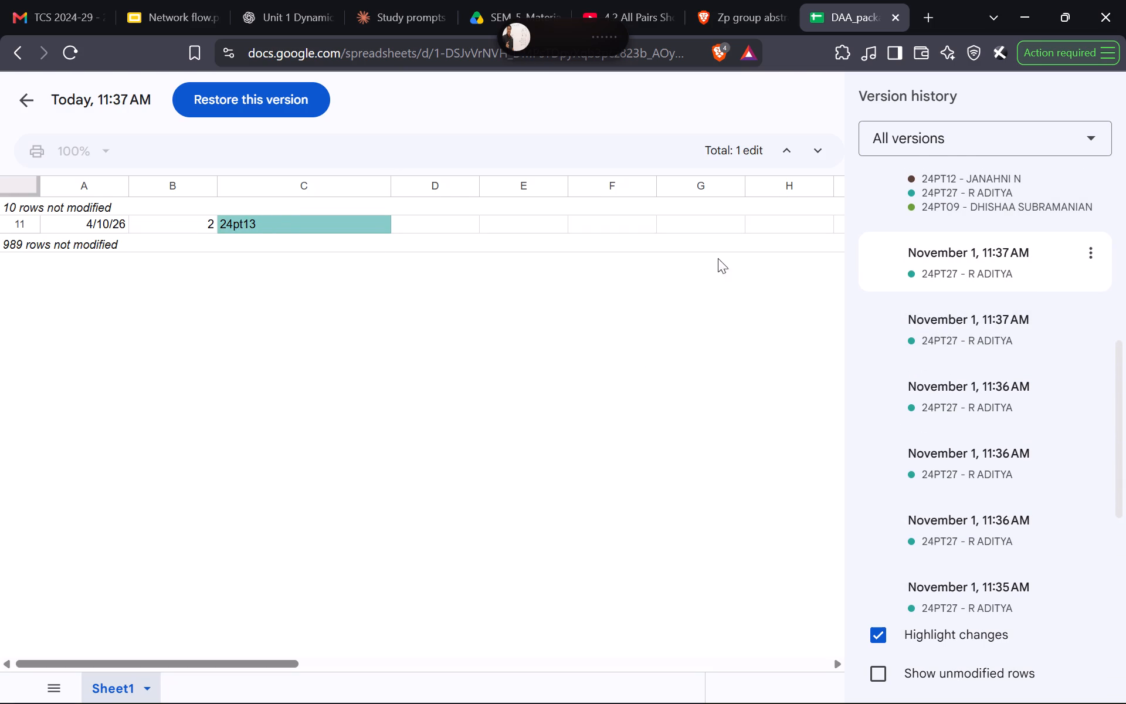
left_click(965, 319)
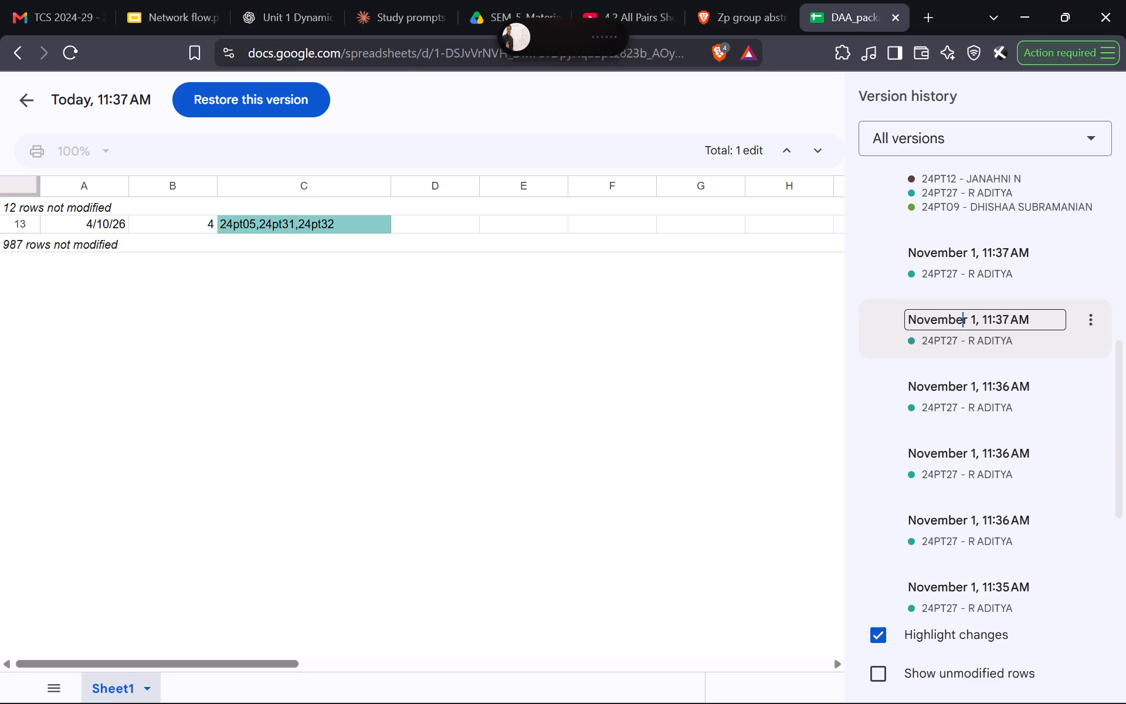
left_click(979, 389)
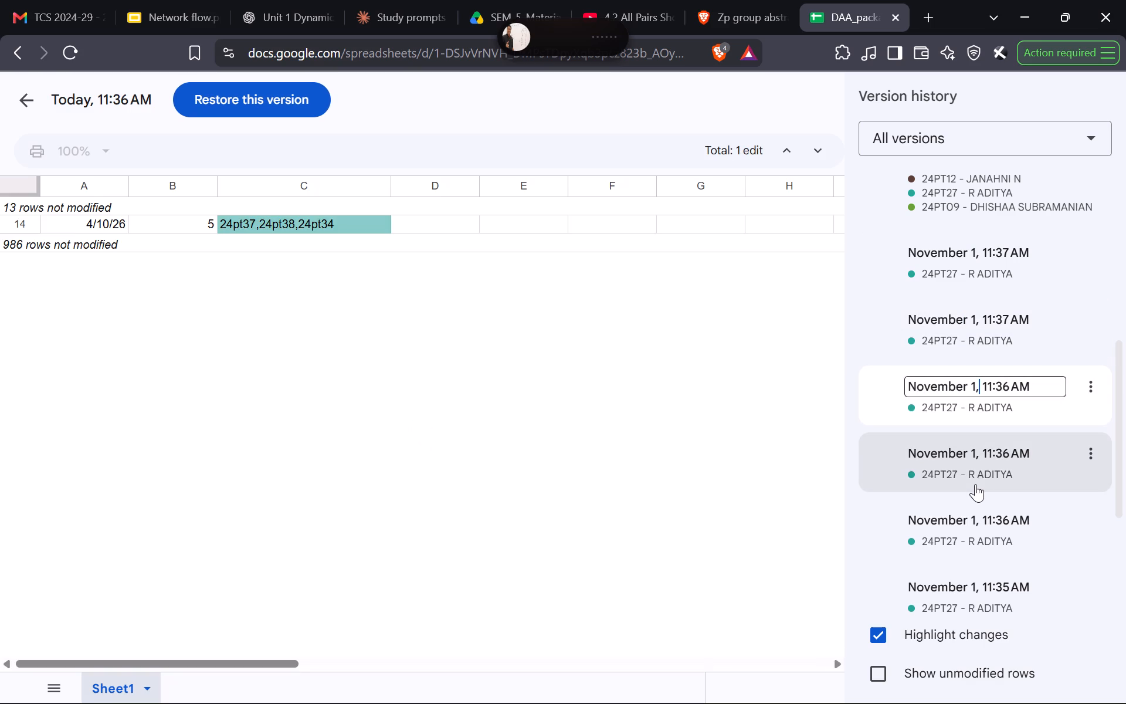
left_click(975, 484)
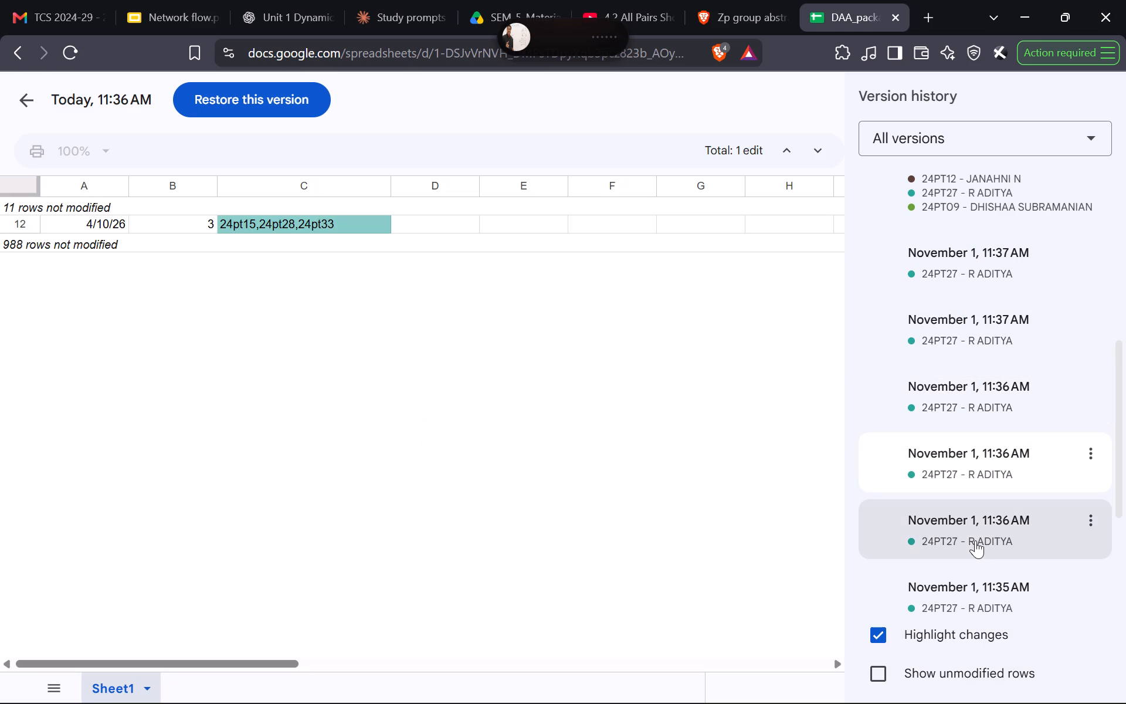
left_click(975, 540)
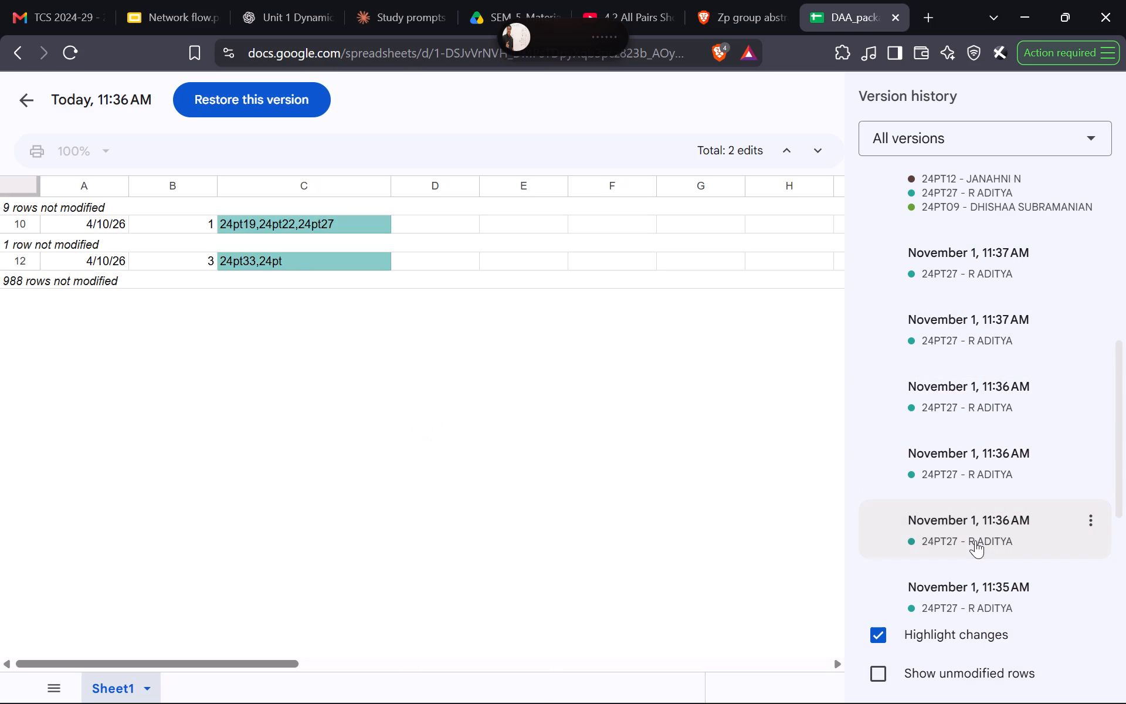
left_click(979, 599)
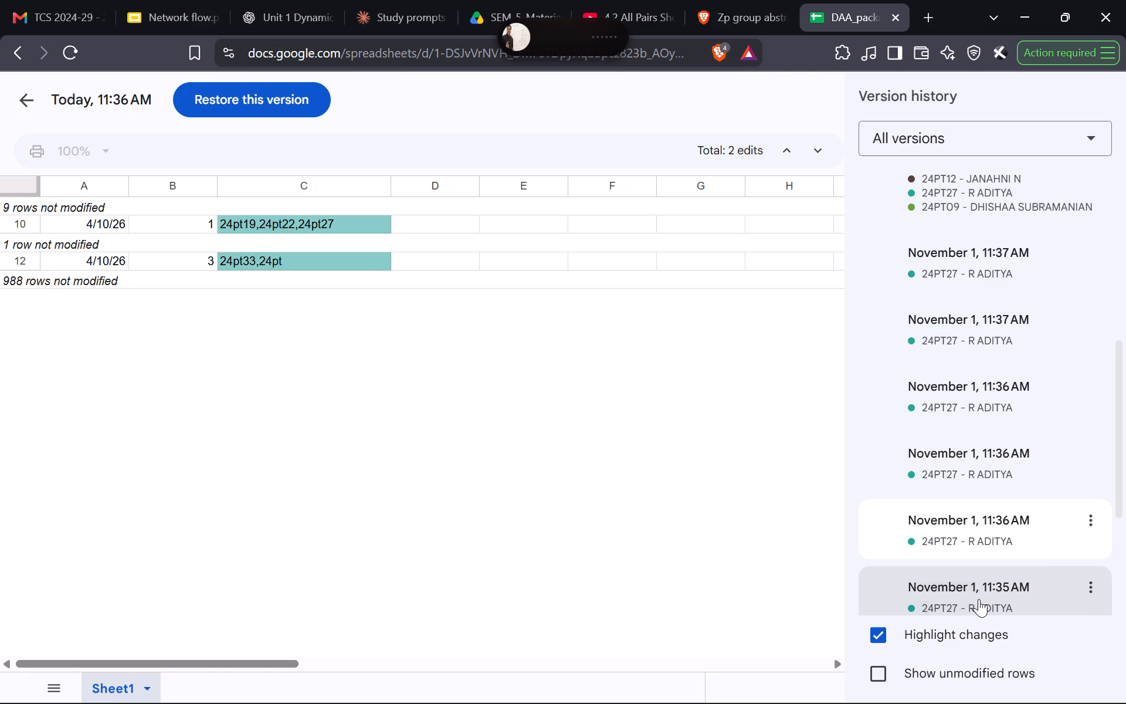
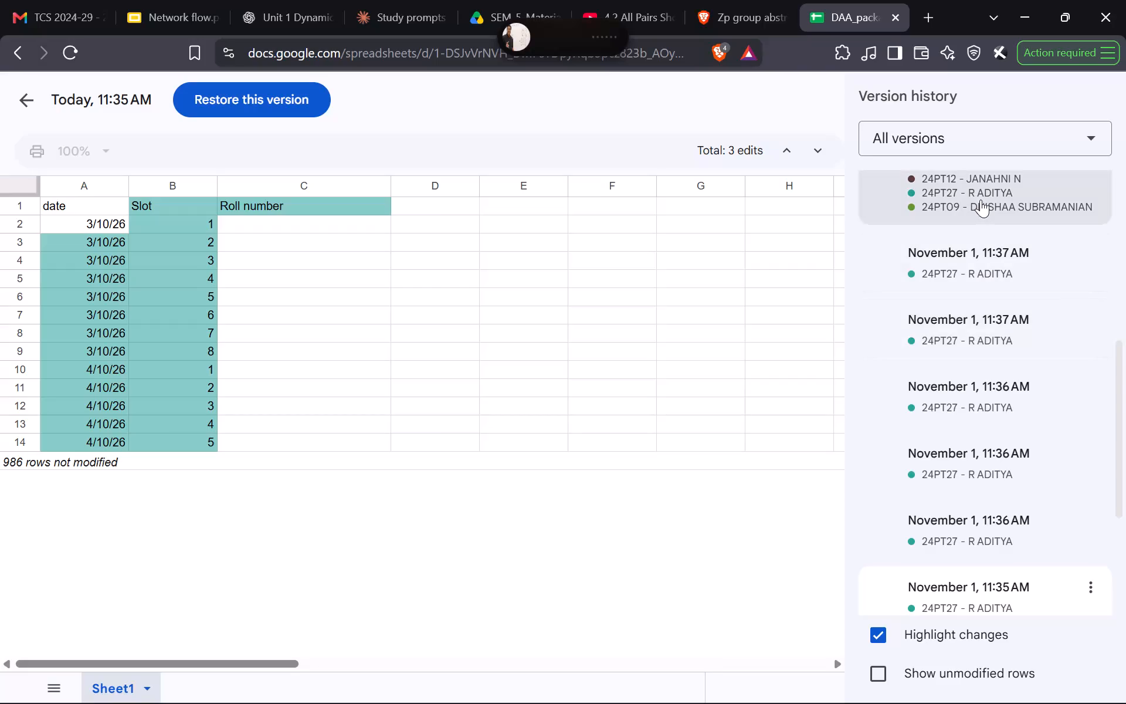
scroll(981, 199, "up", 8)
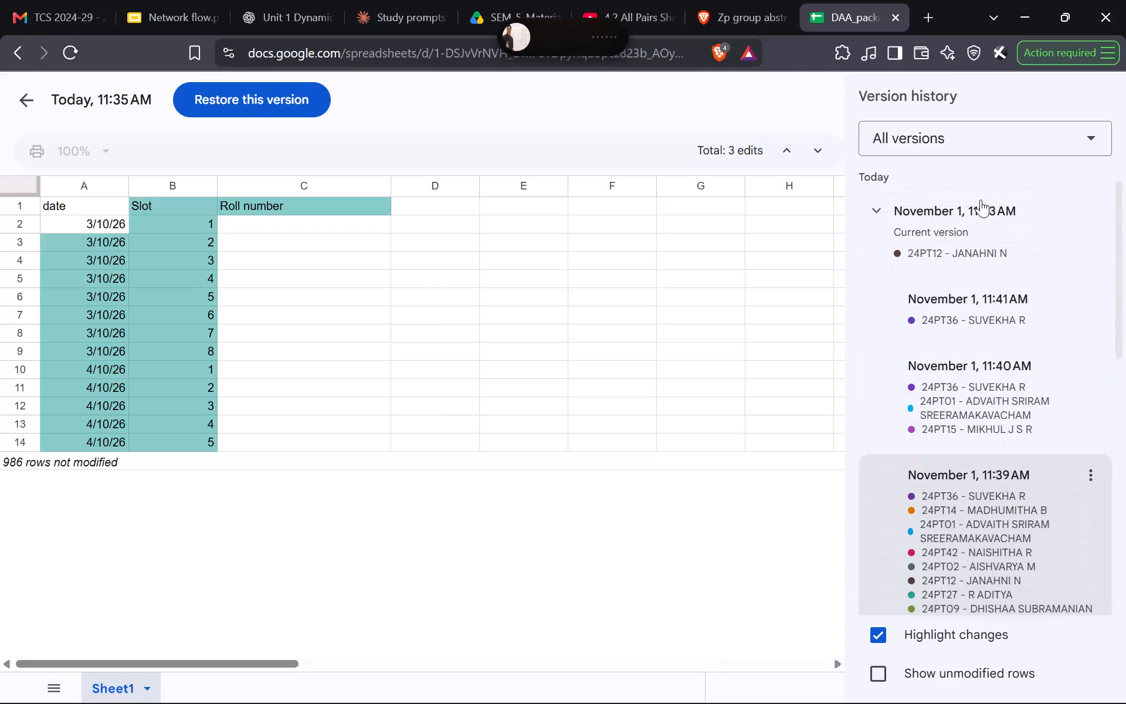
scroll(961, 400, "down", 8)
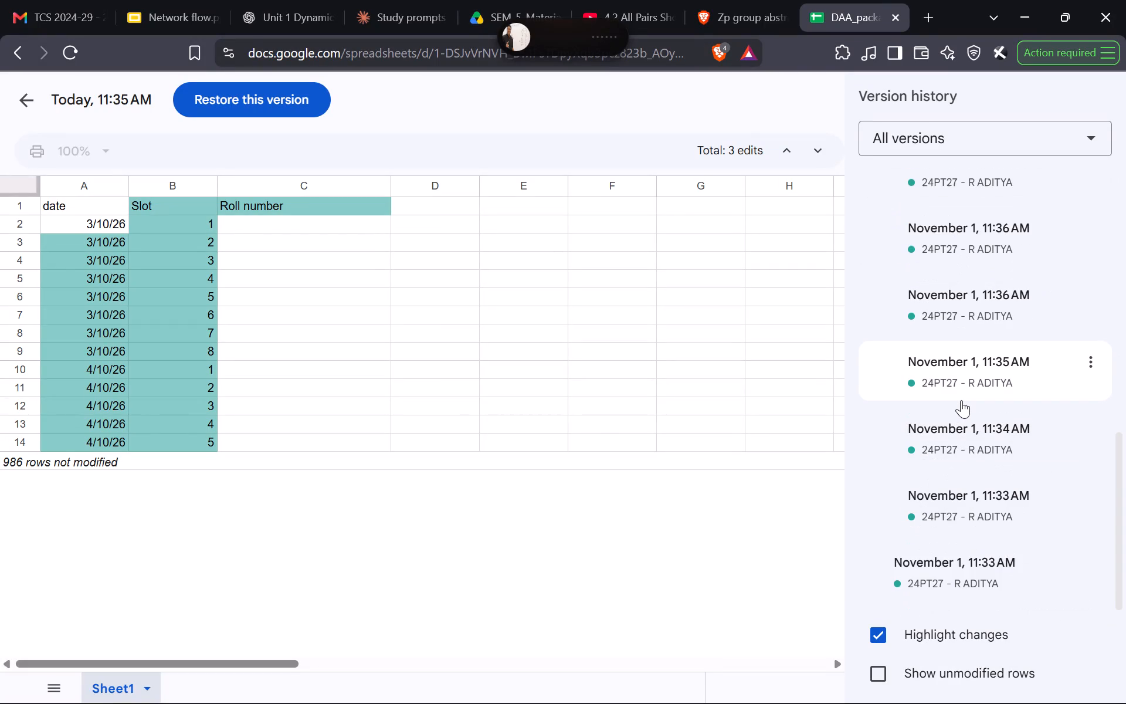
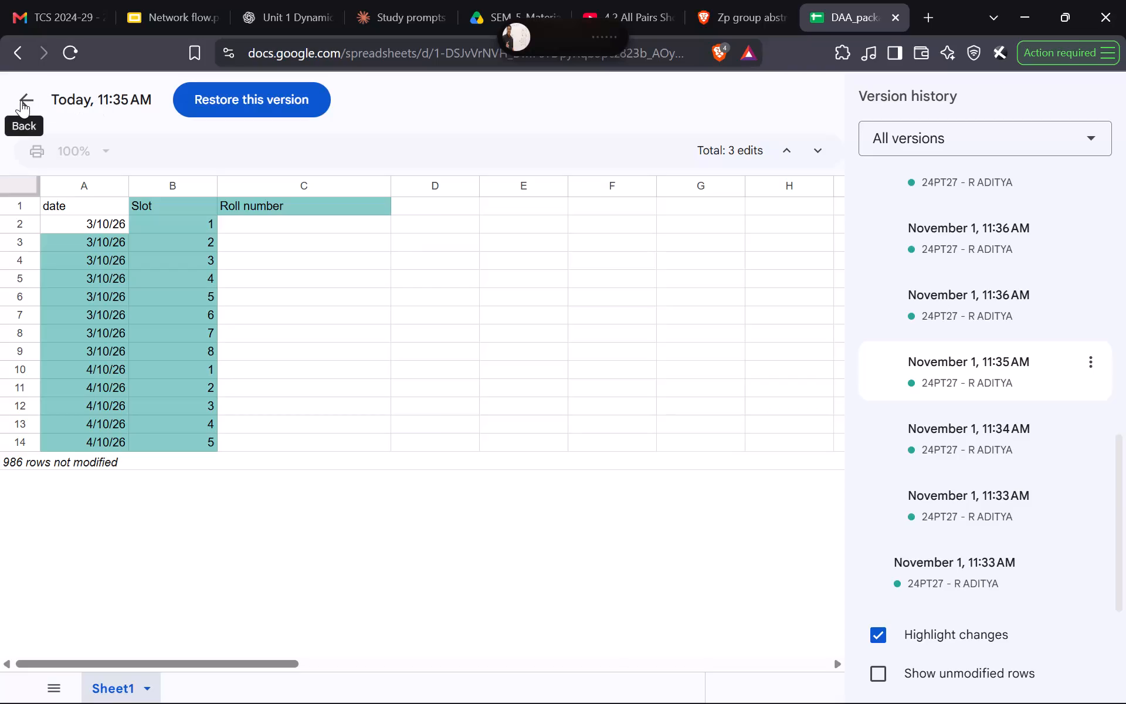
Leave the version history and return to the editable DAA_package_presentation sheet.
left_click(21, 100)
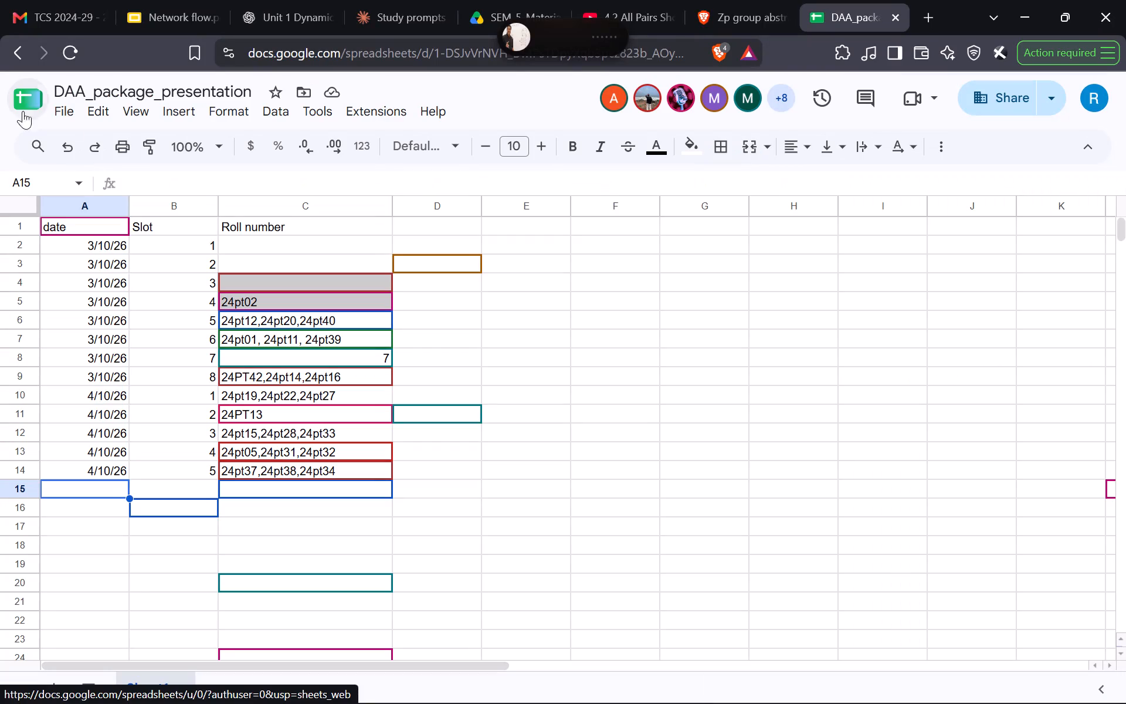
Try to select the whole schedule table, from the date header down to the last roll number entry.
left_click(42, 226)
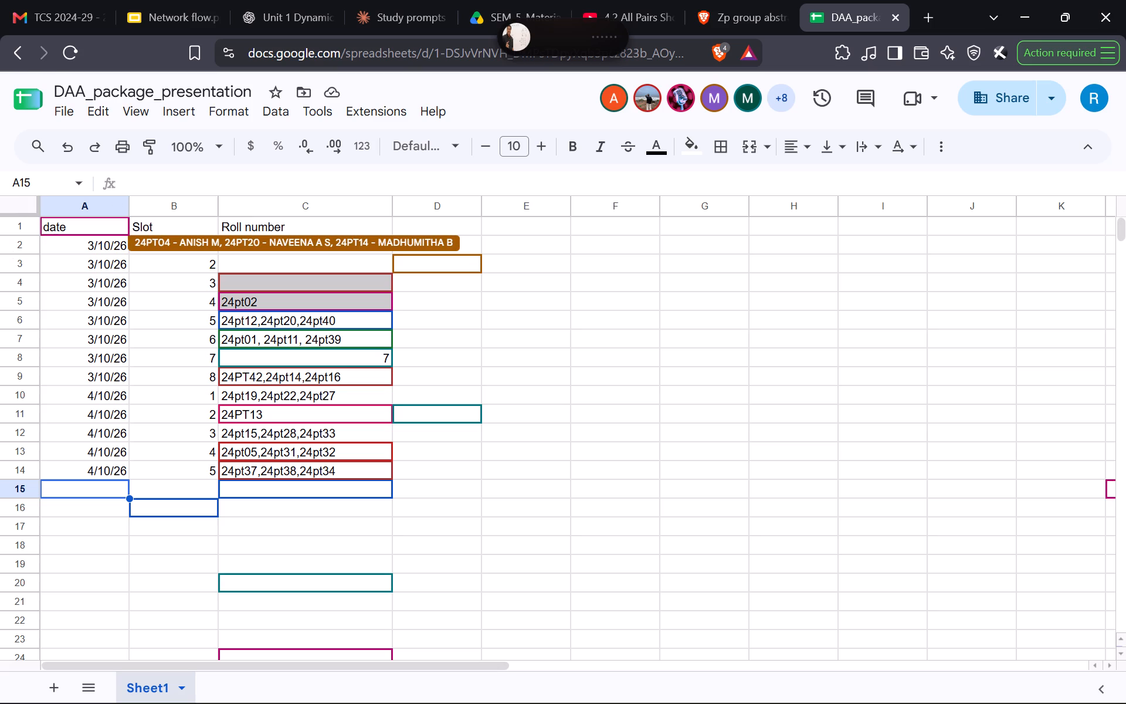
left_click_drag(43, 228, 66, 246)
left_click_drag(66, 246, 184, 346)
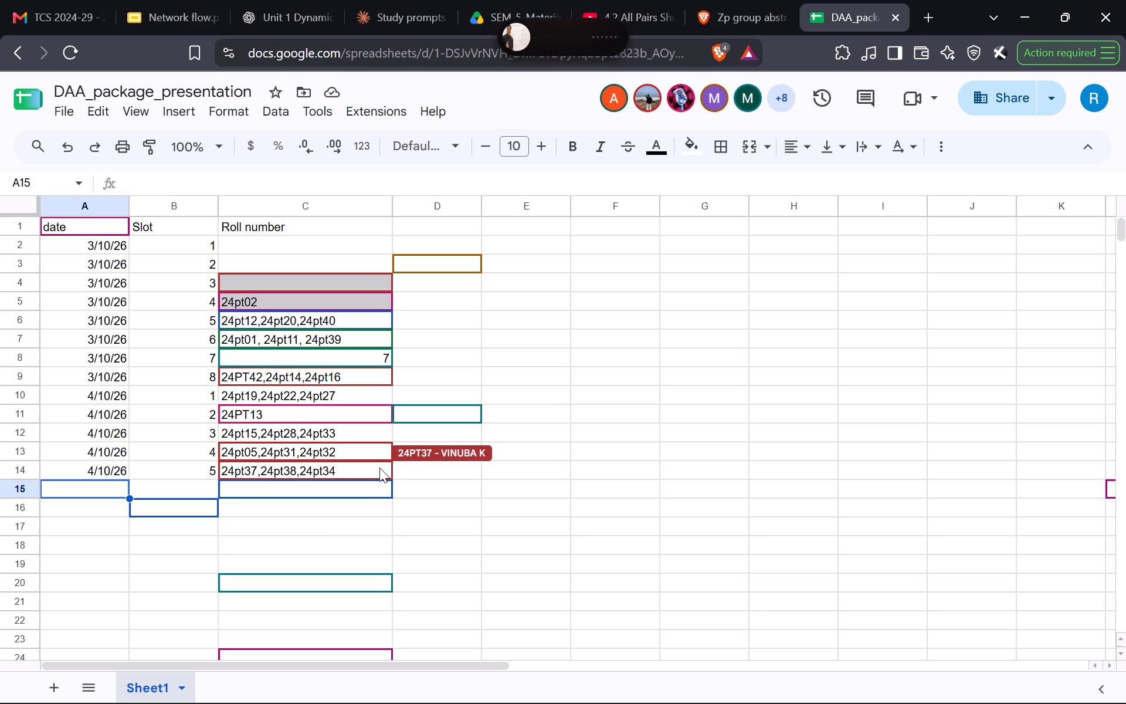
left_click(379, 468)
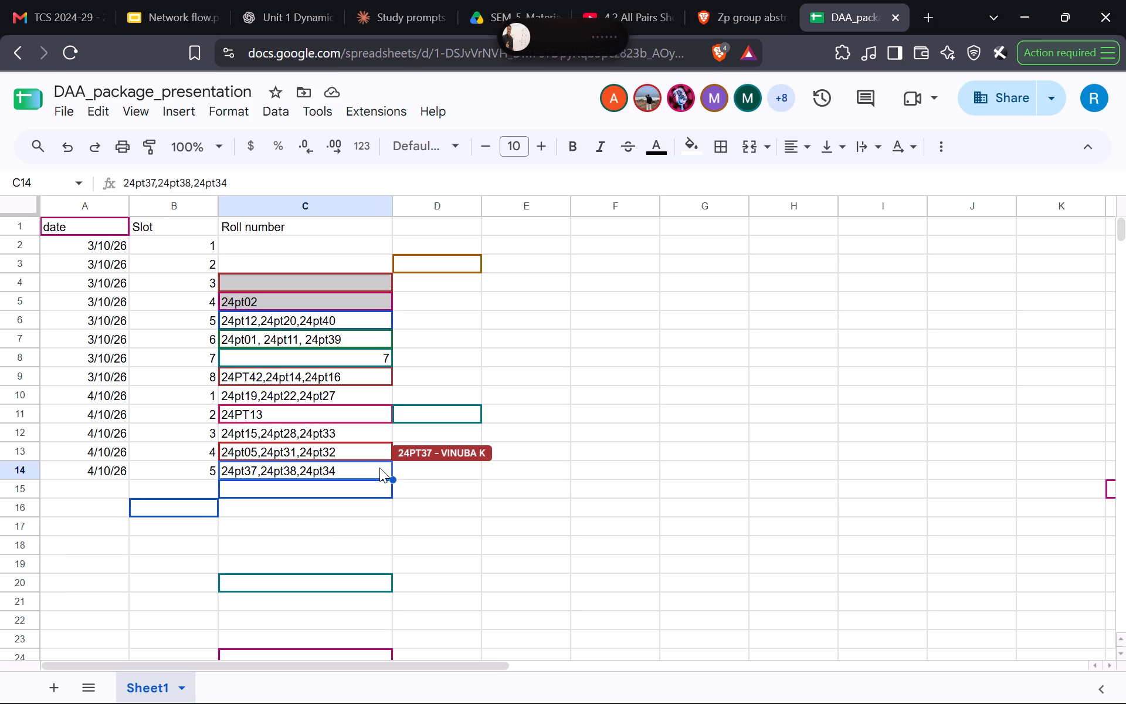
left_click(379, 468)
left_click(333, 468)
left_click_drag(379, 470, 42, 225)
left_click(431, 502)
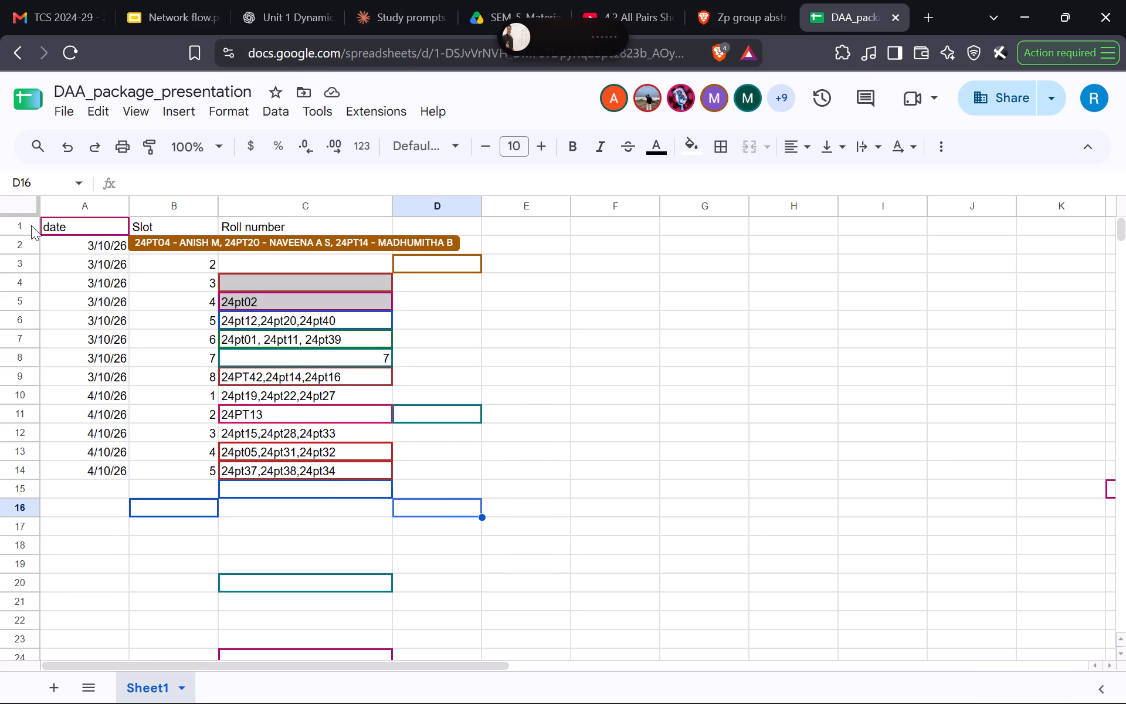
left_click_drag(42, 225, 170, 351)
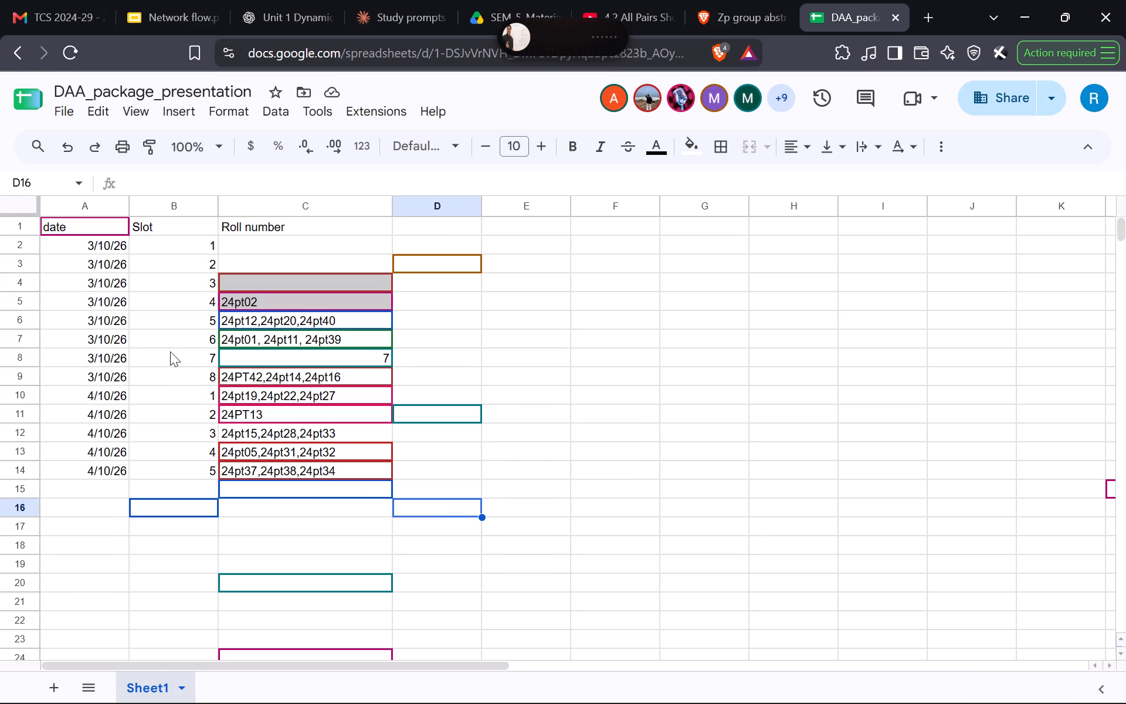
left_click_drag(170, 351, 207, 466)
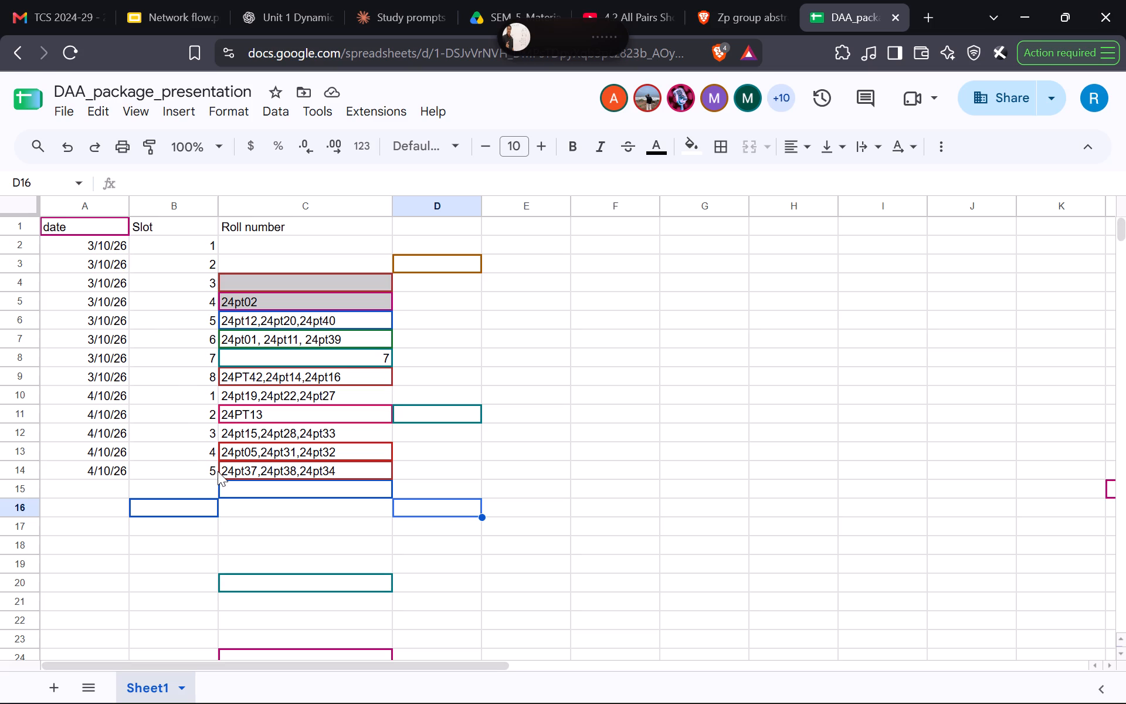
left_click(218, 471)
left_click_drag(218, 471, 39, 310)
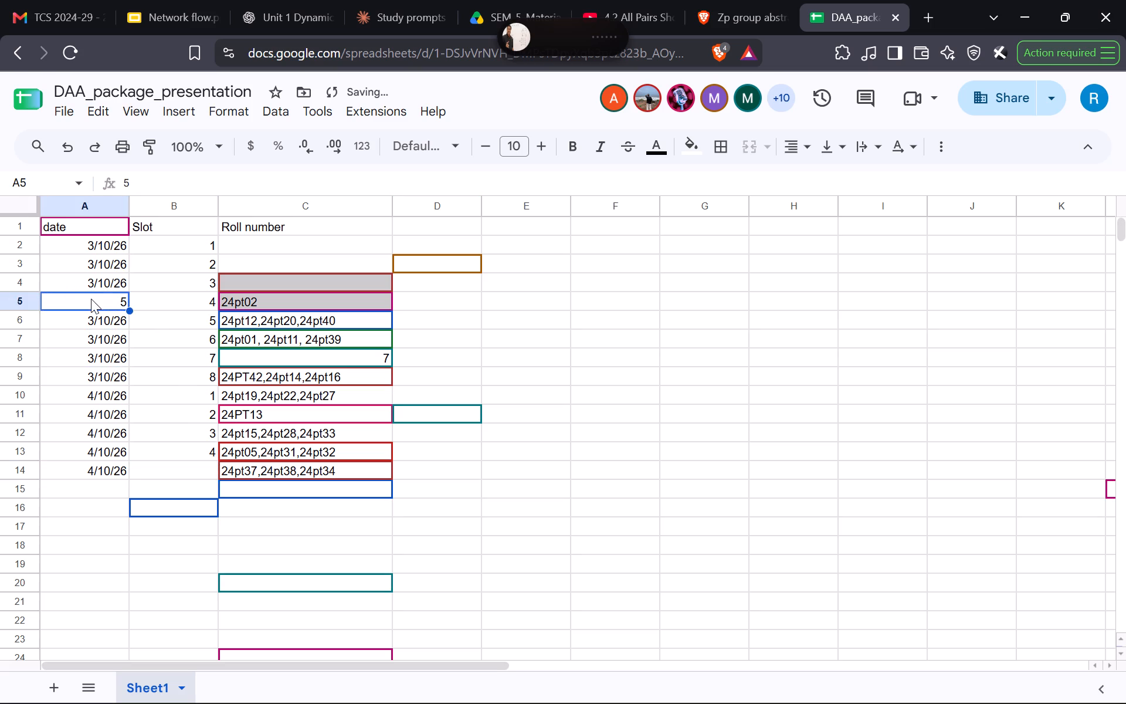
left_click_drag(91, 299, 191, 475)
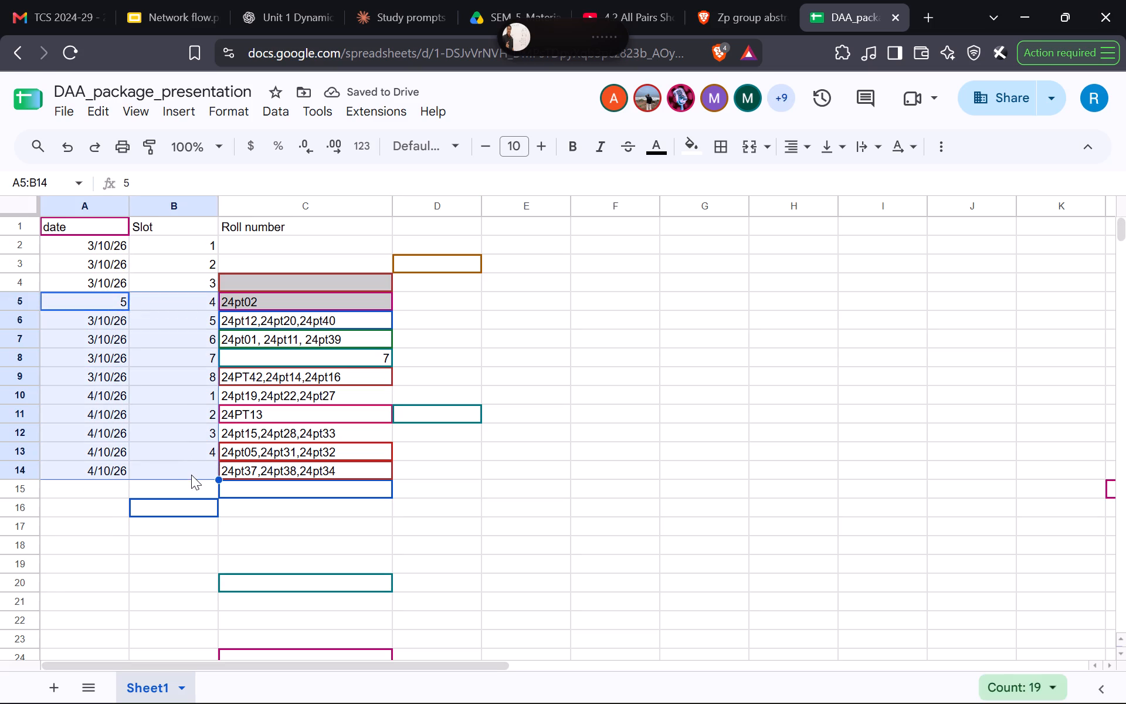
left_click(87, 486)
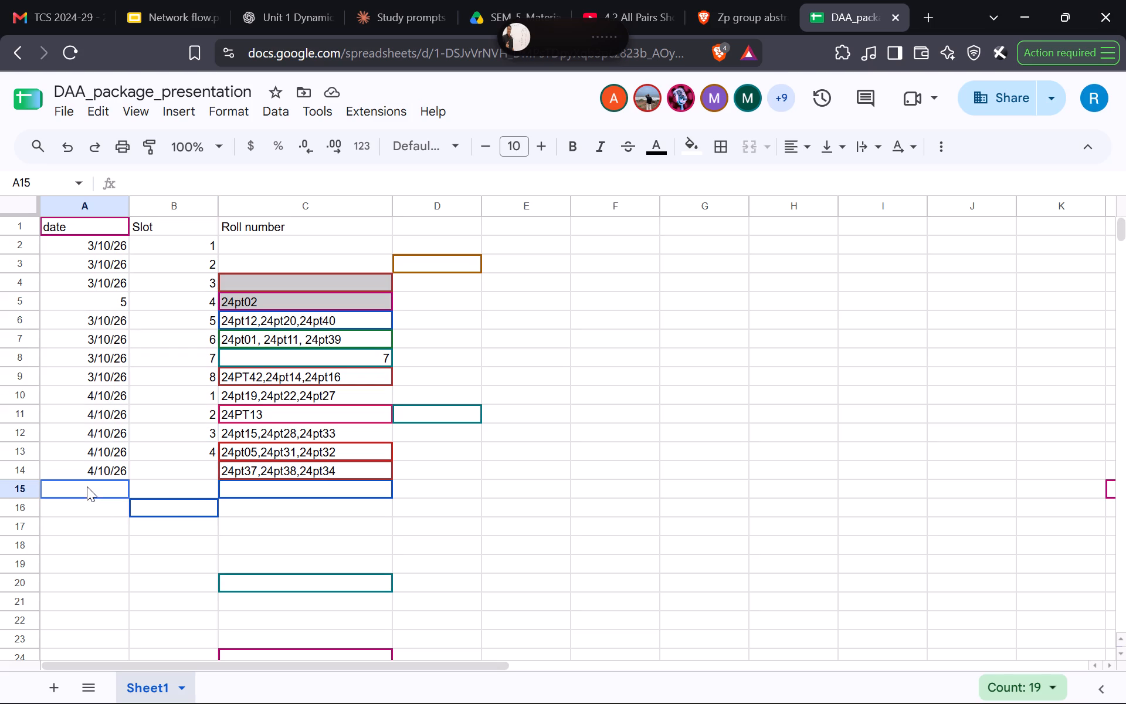
Enter slot number 5 in cell B14, in the last 4/10/26 row.
left_click(181, 472)
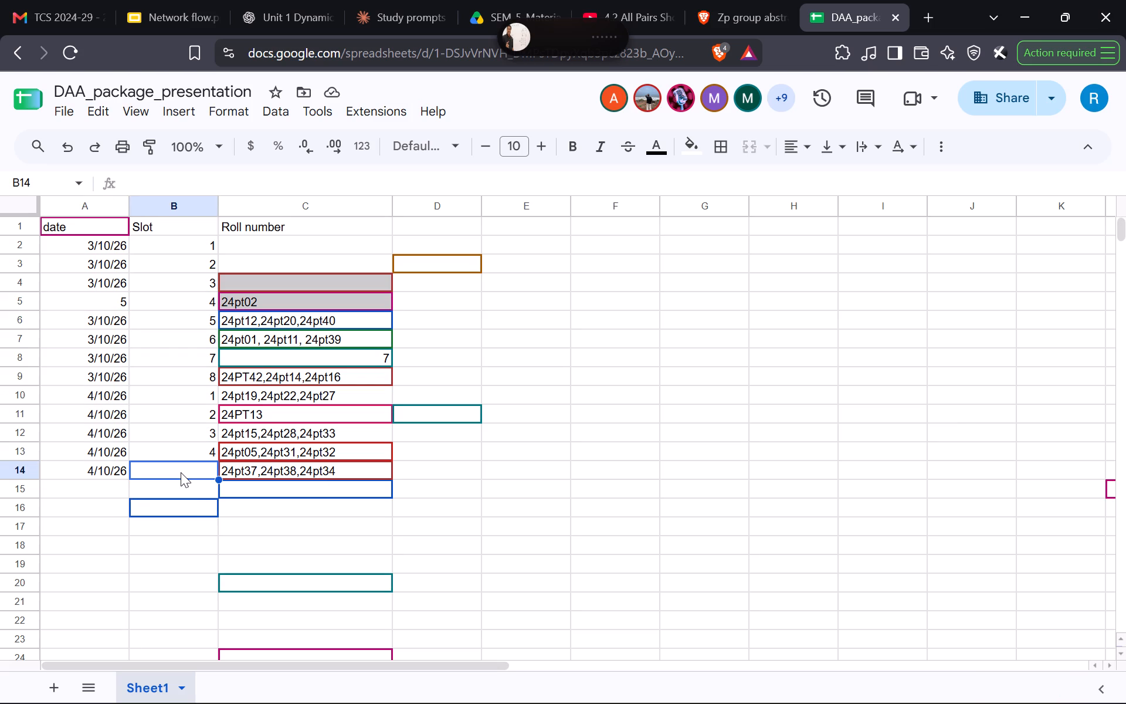
key("5")
key("Return")
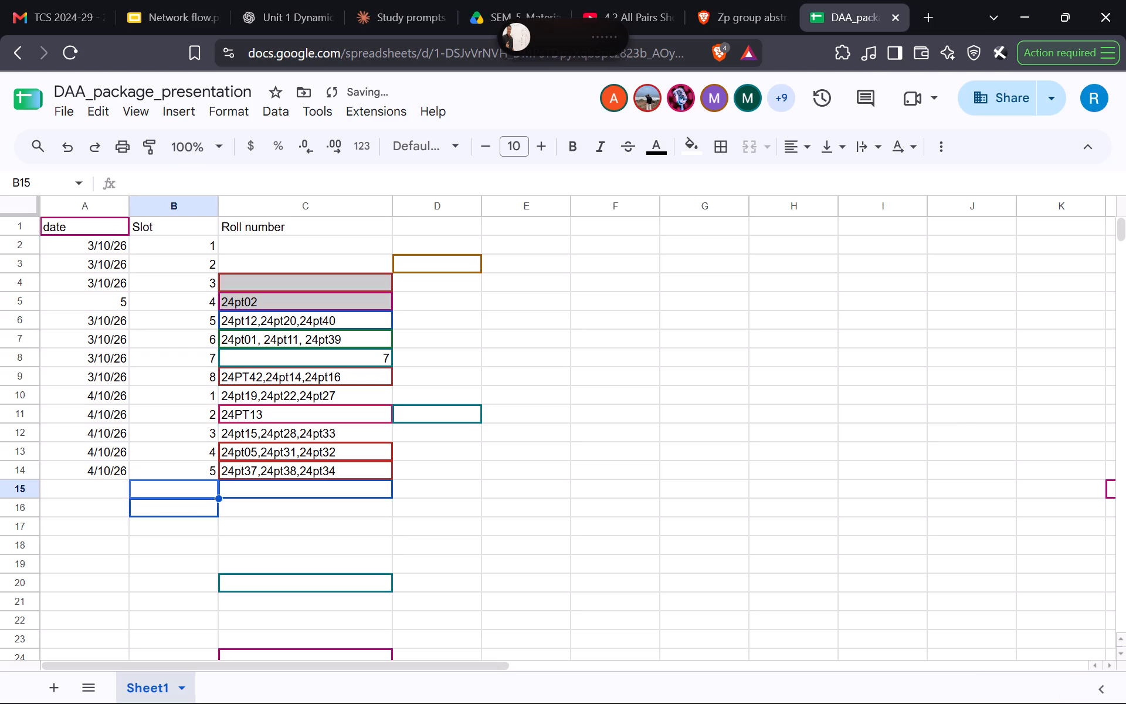
Replace the stray value in cell A5 of the date column with 3/10/26.
left_click(120, 293)
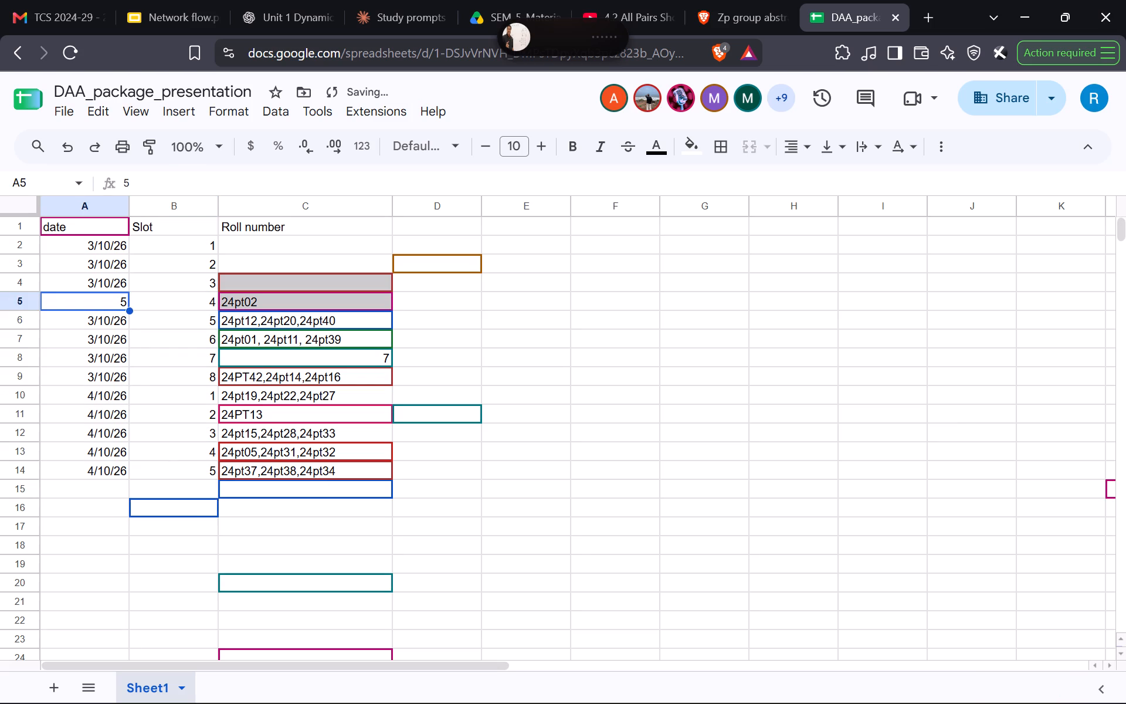
key("BackSpace")
type("3/")
type("10/")
type("26")
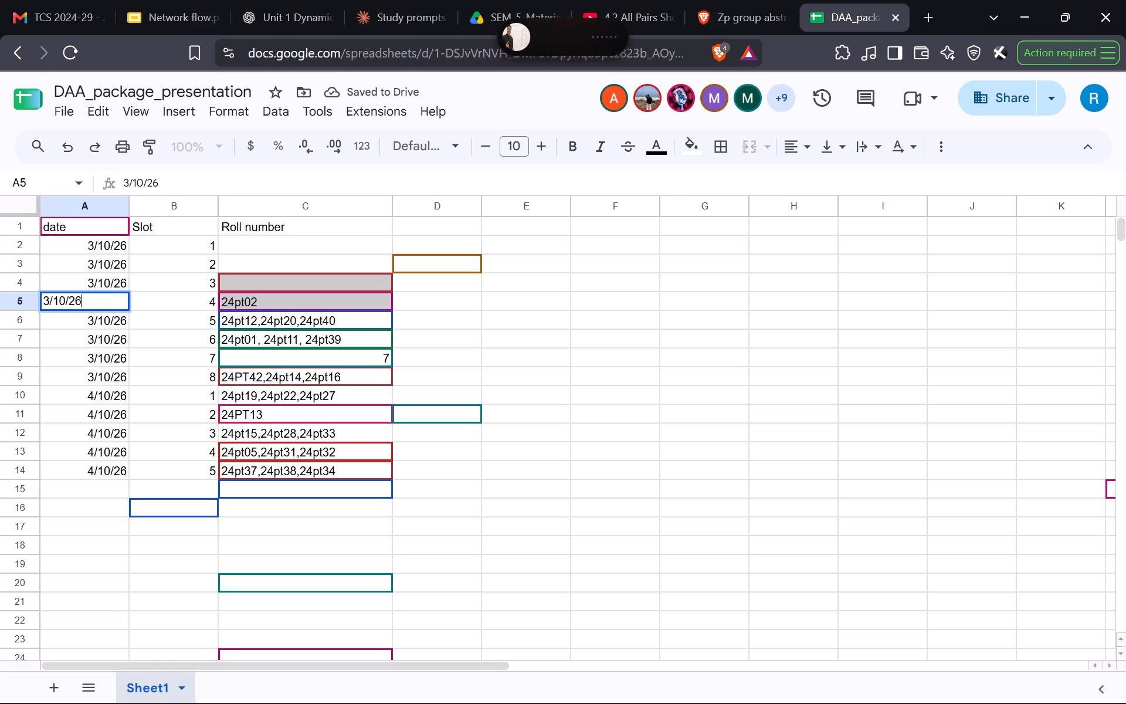
left_click(145, 527)
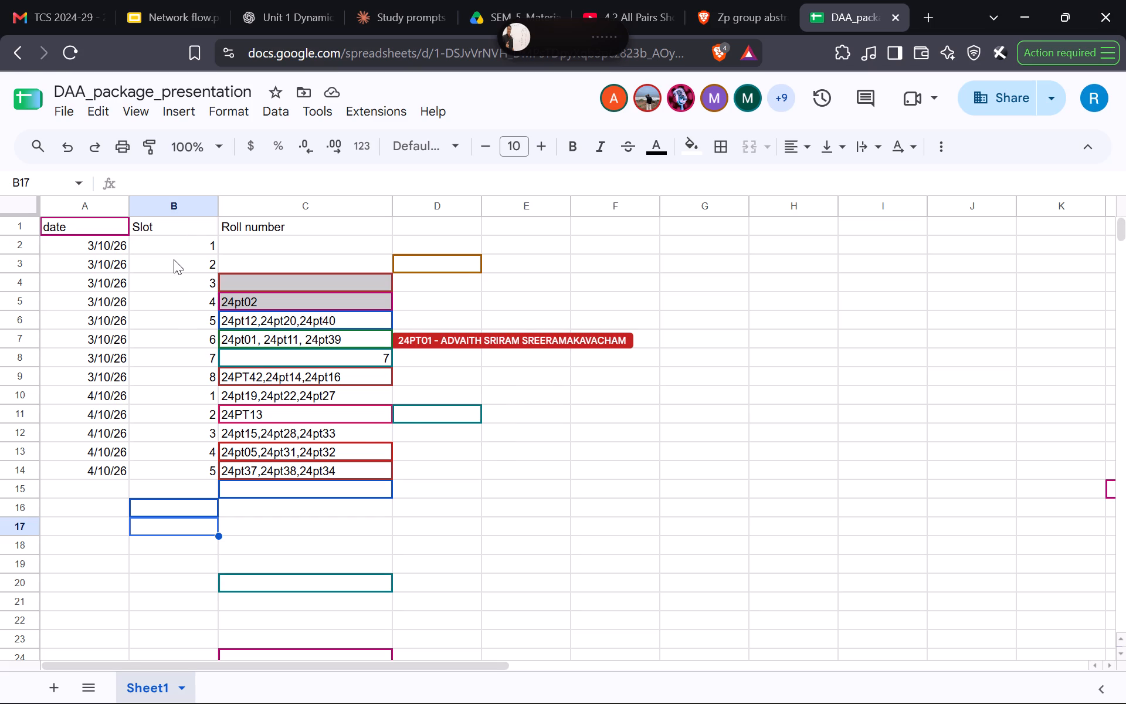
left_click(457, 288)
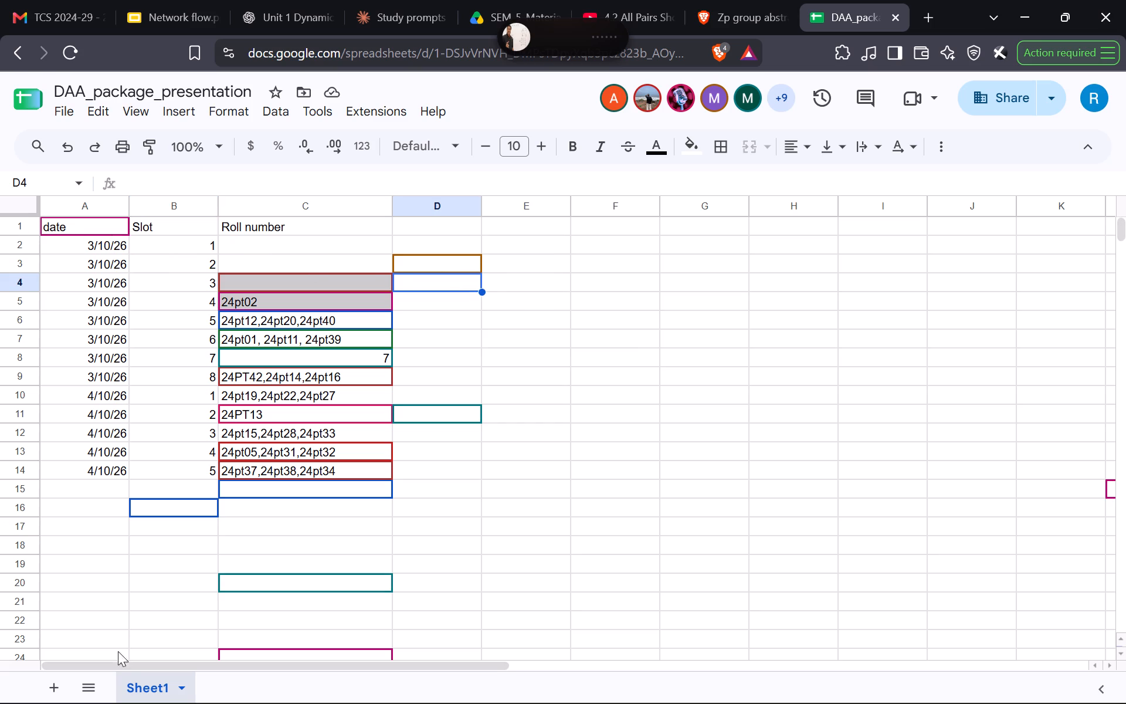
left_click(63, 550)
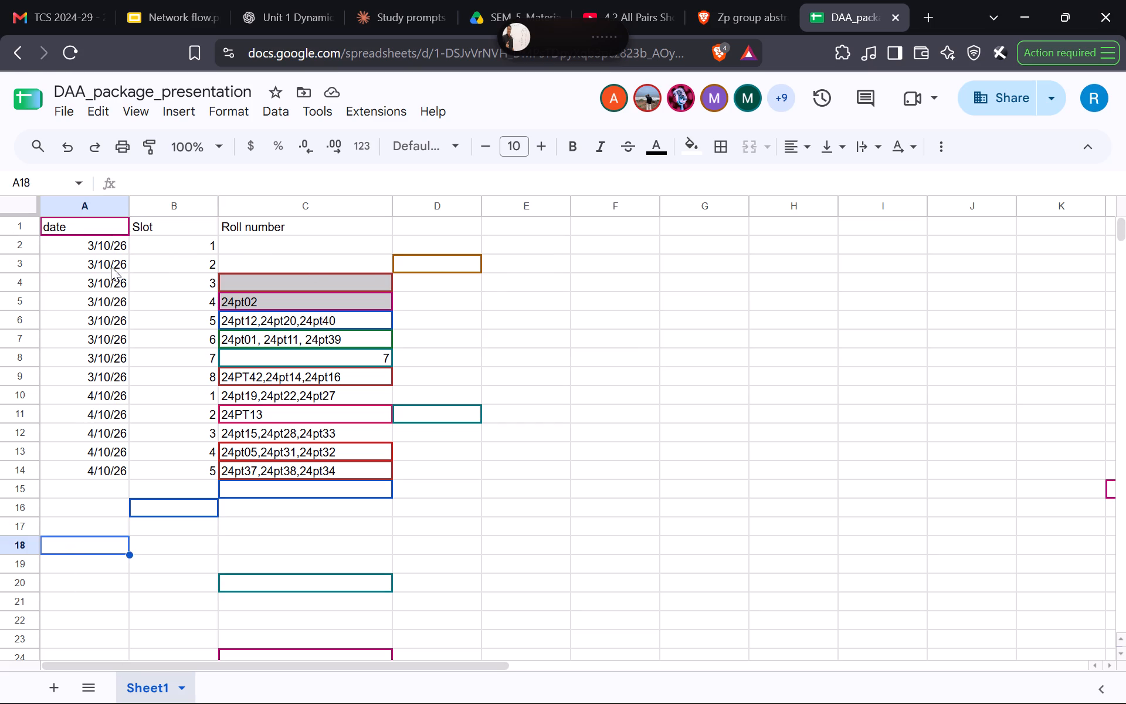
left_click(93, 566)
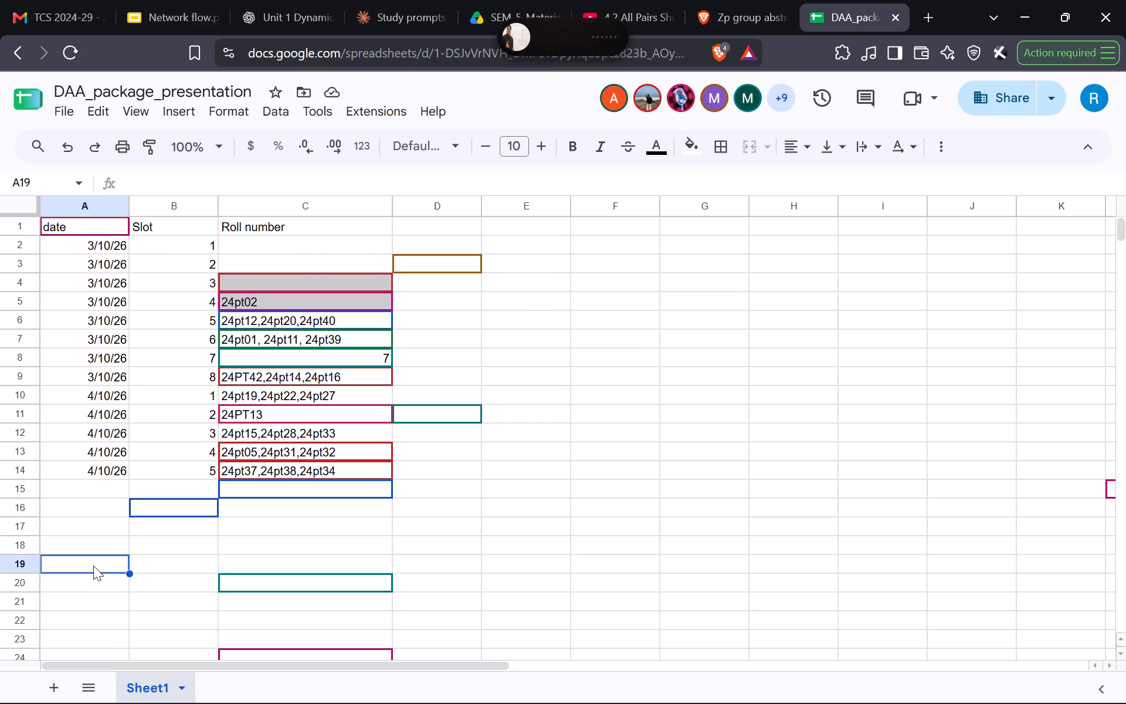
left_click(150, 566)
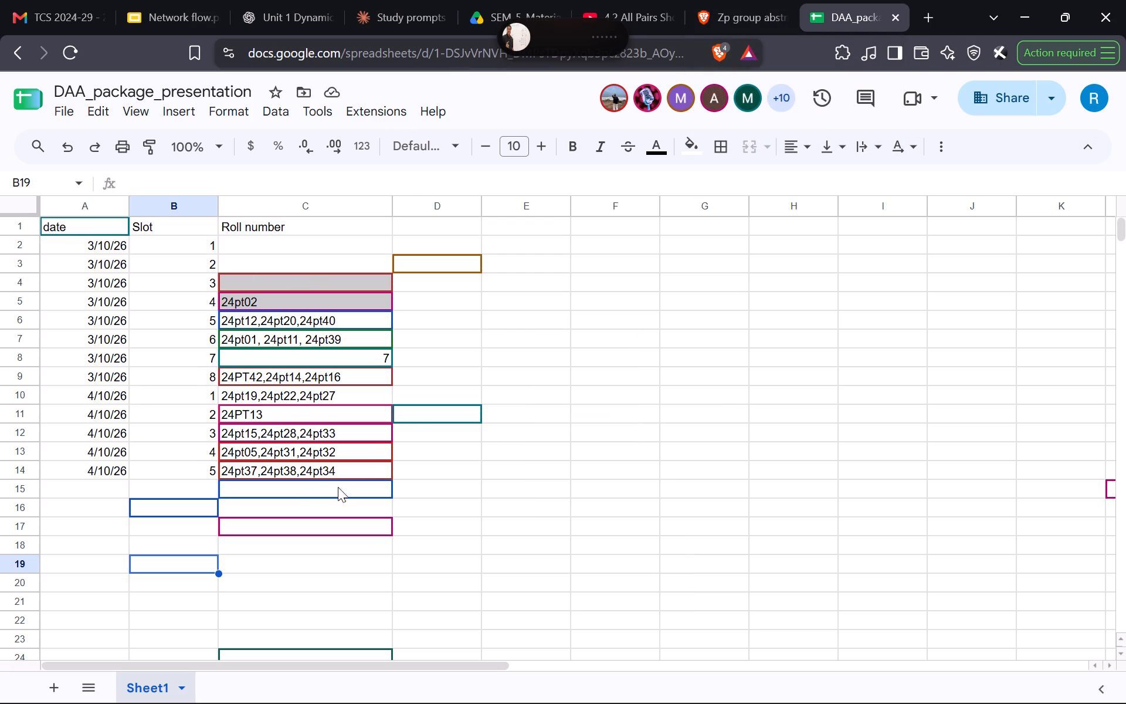
Copy the complete schedule table, range A1:C14, including its header row.
left_click_drag(365, 473, 82, 245)
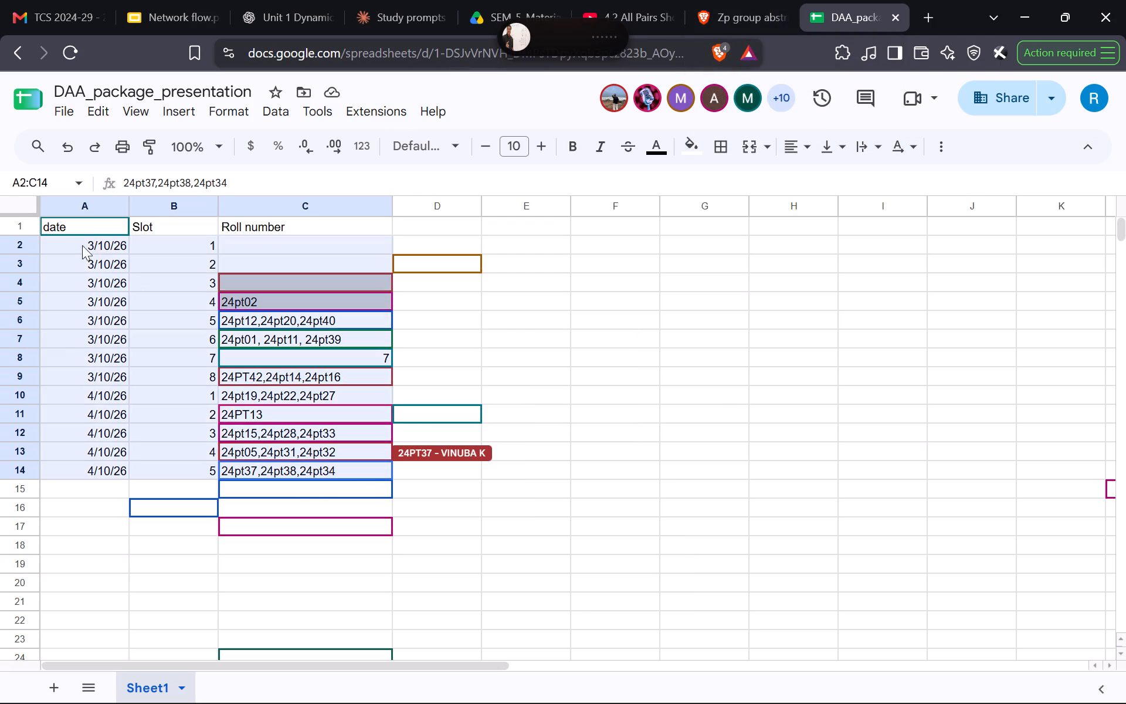
left_click_drag(82, 245, 47, 228)
key("ctrl+c")
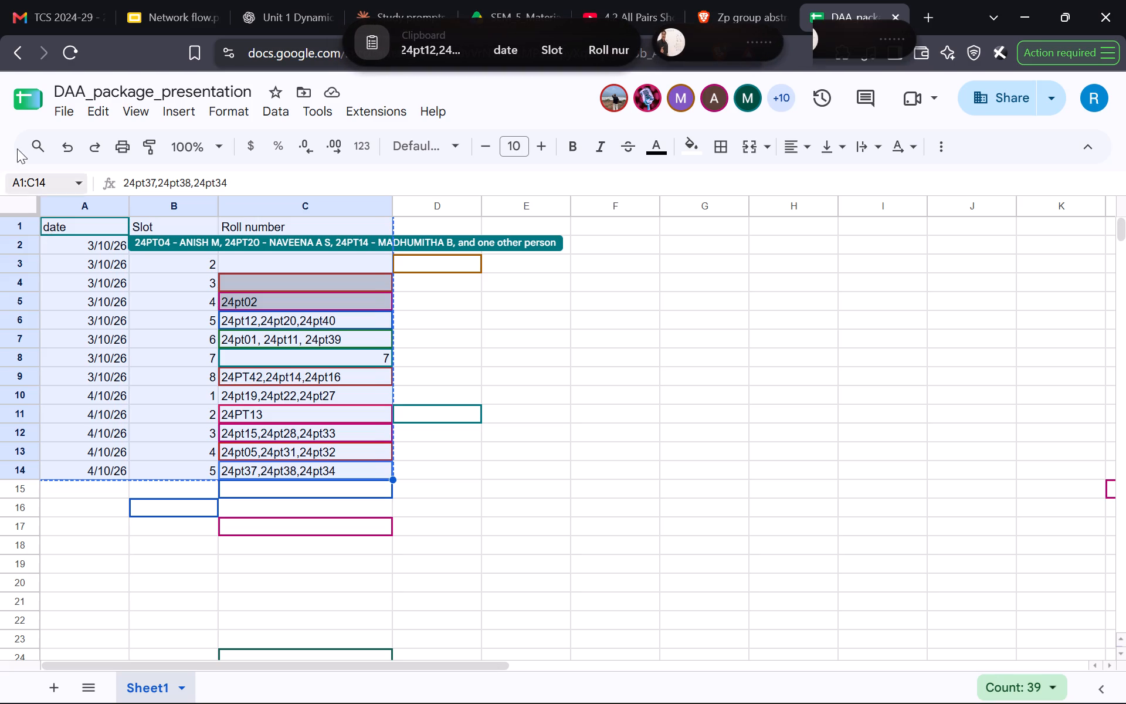
Create a new blank spreadsheet and paste the copied schedule into it starting at cell A1.
left_click(27, 86)
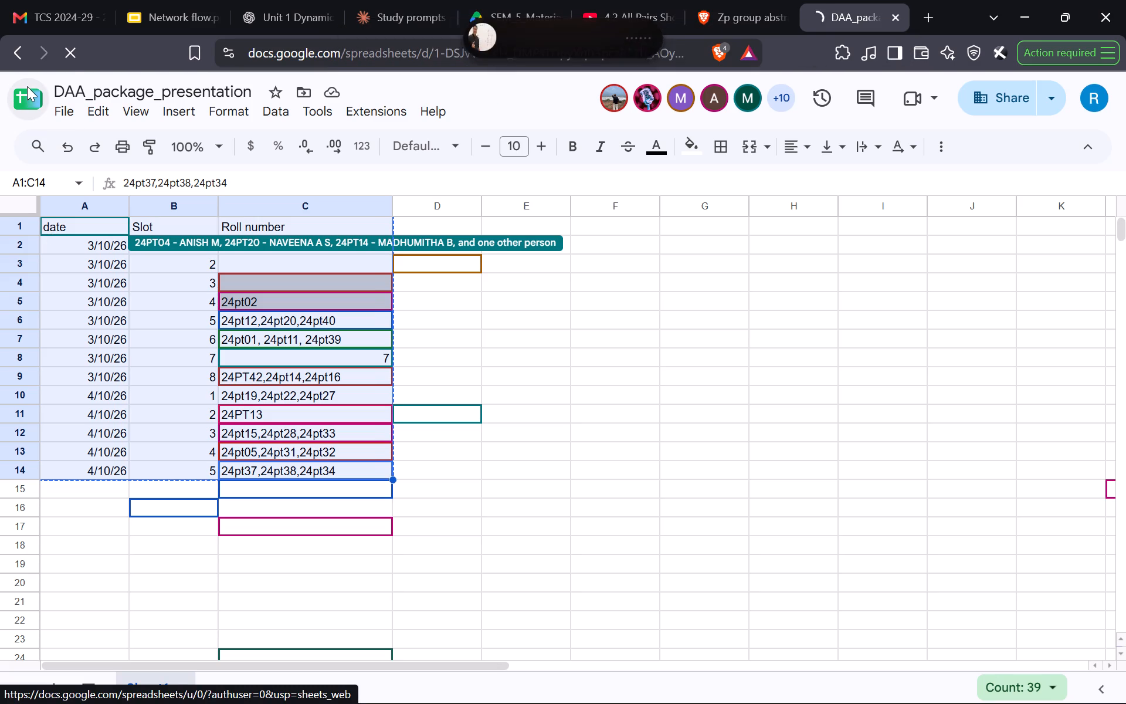
left_click(27, 86)
left_click(333, 436)
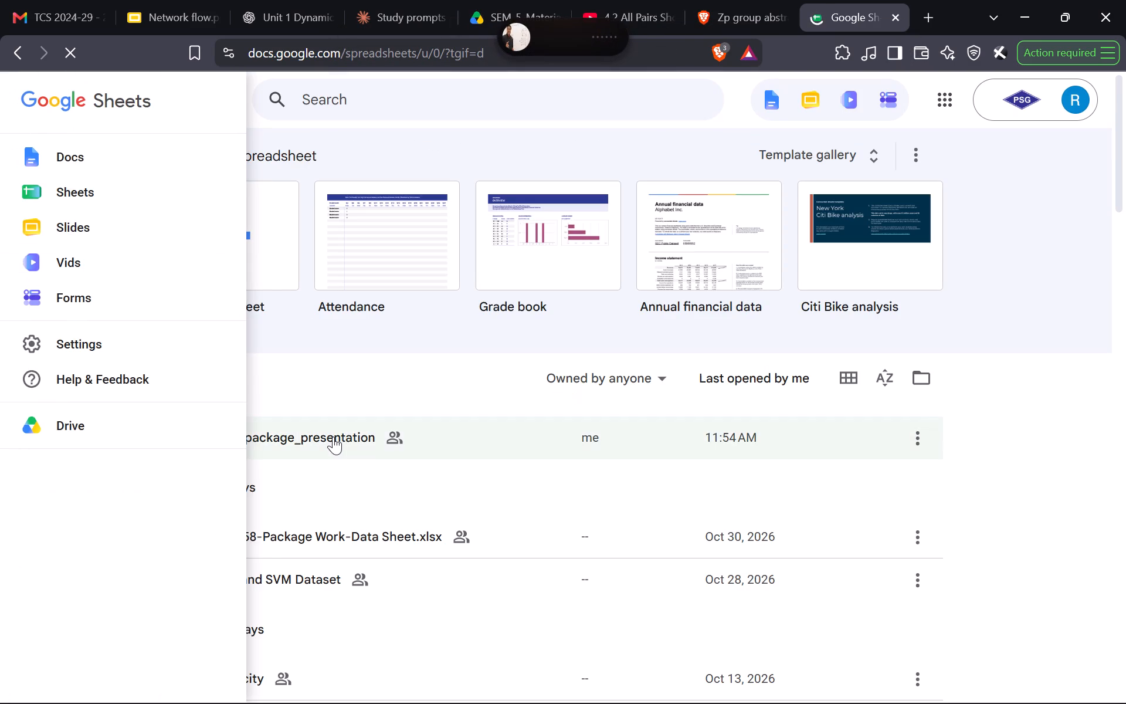
left_click(240, 224)
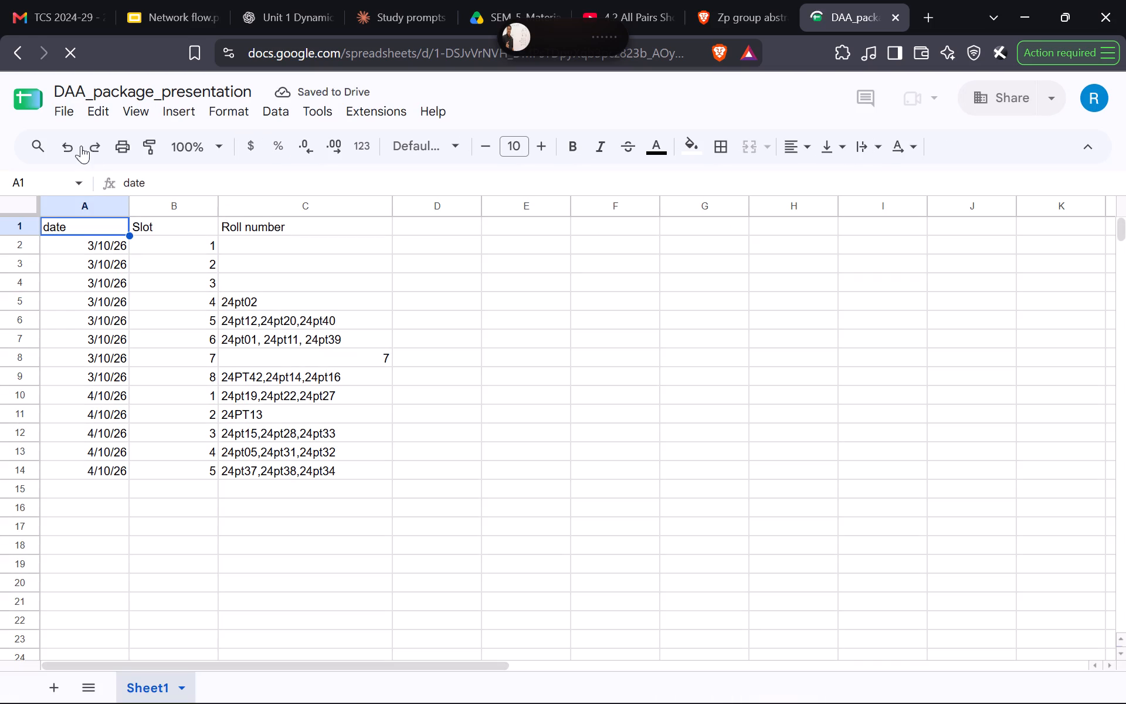
left_click(27, 108)
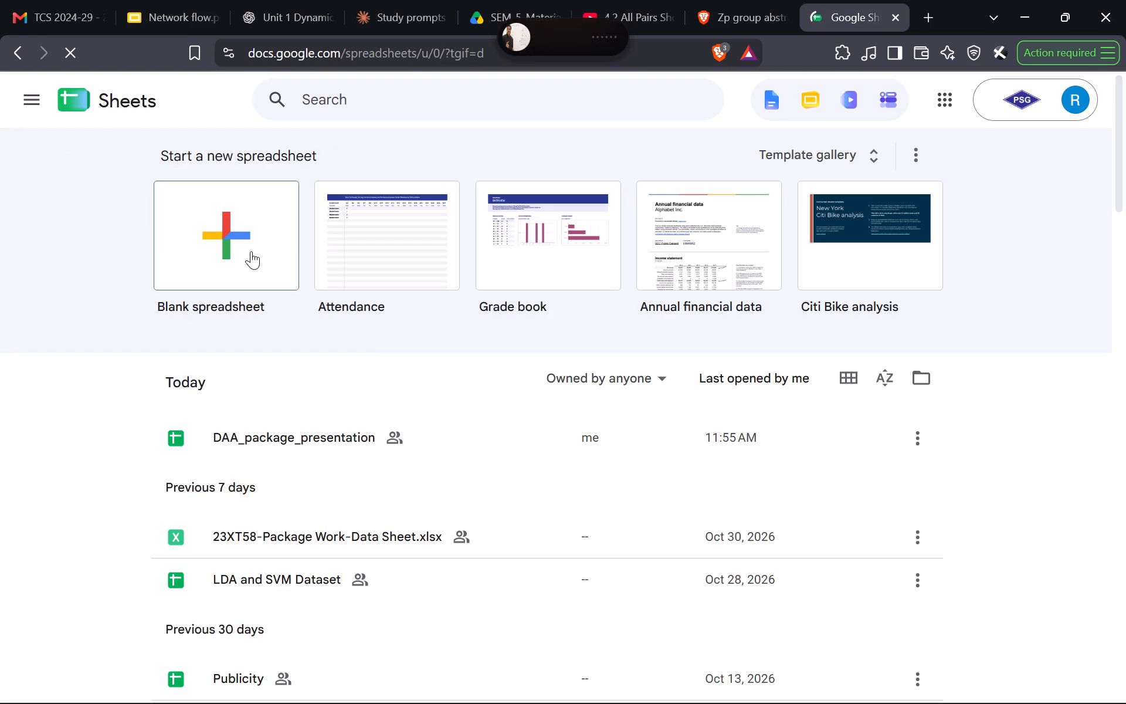
left_click(251, 251)
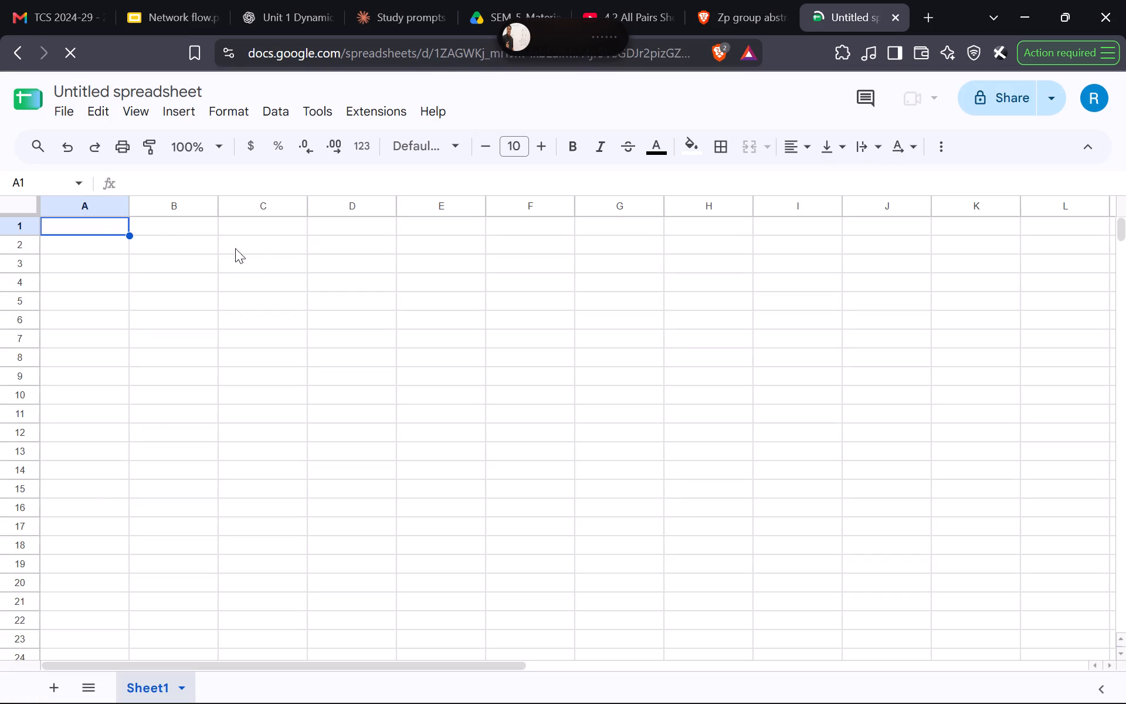
key("ctrl+v")
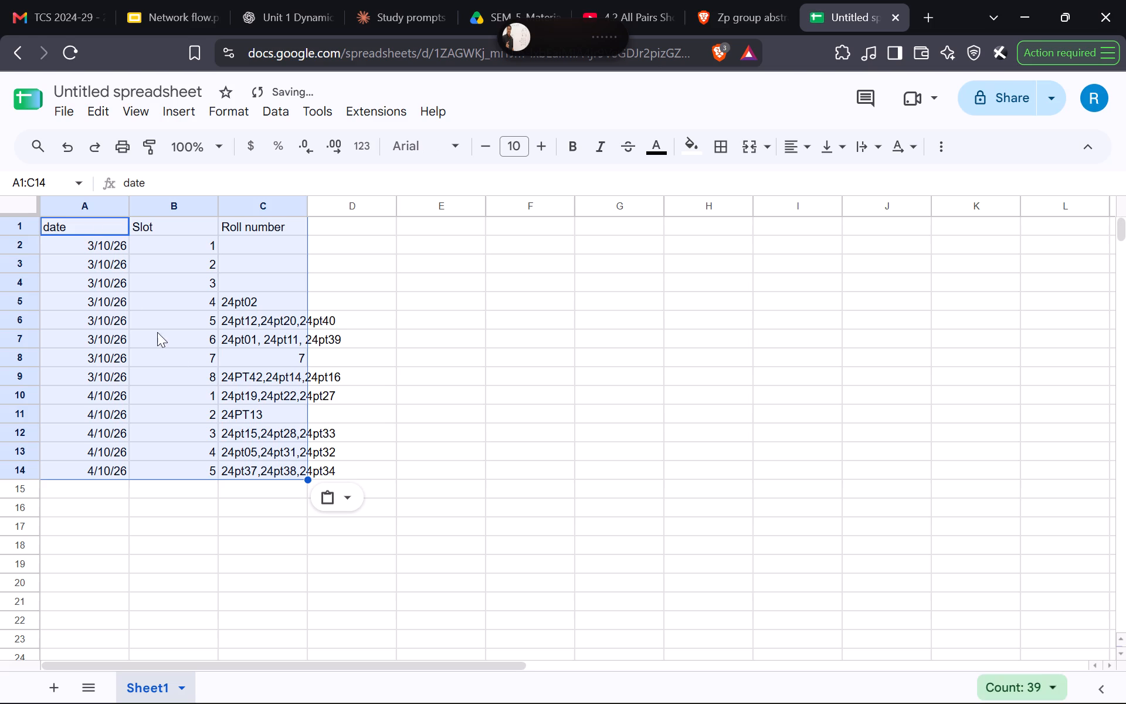
Clear every entry under the Roll number header, cells C5 through C14, leaving the date and Slot columns intact.
left_click(267, 297)
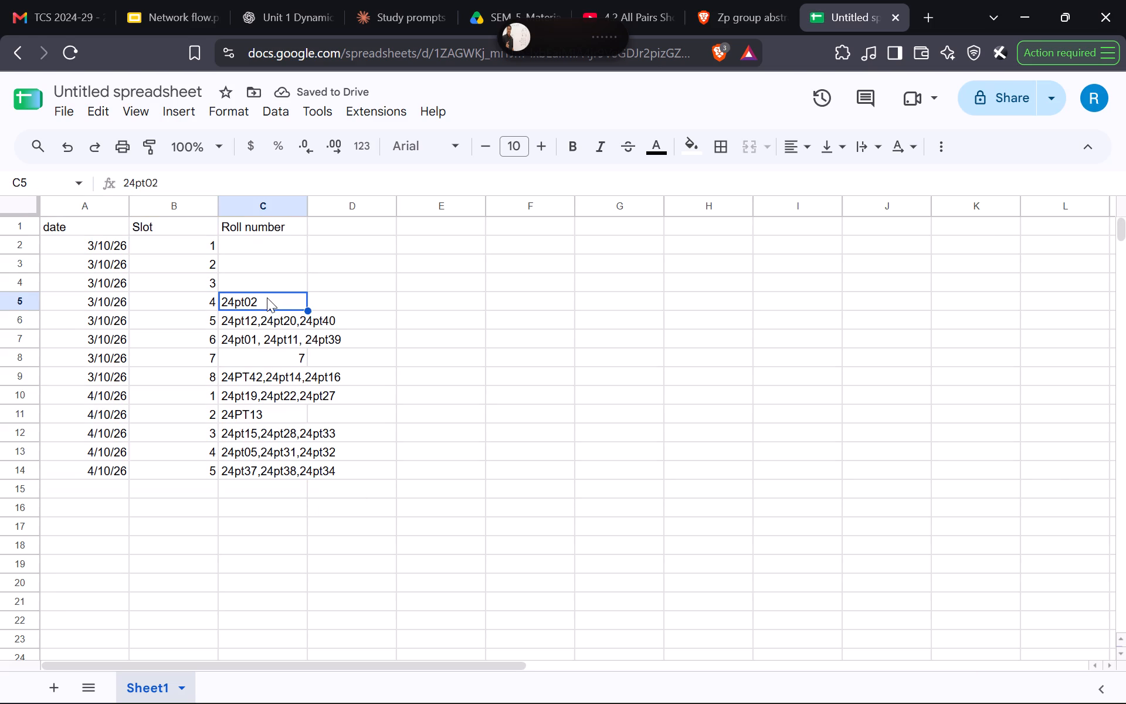
key("BackSpace")
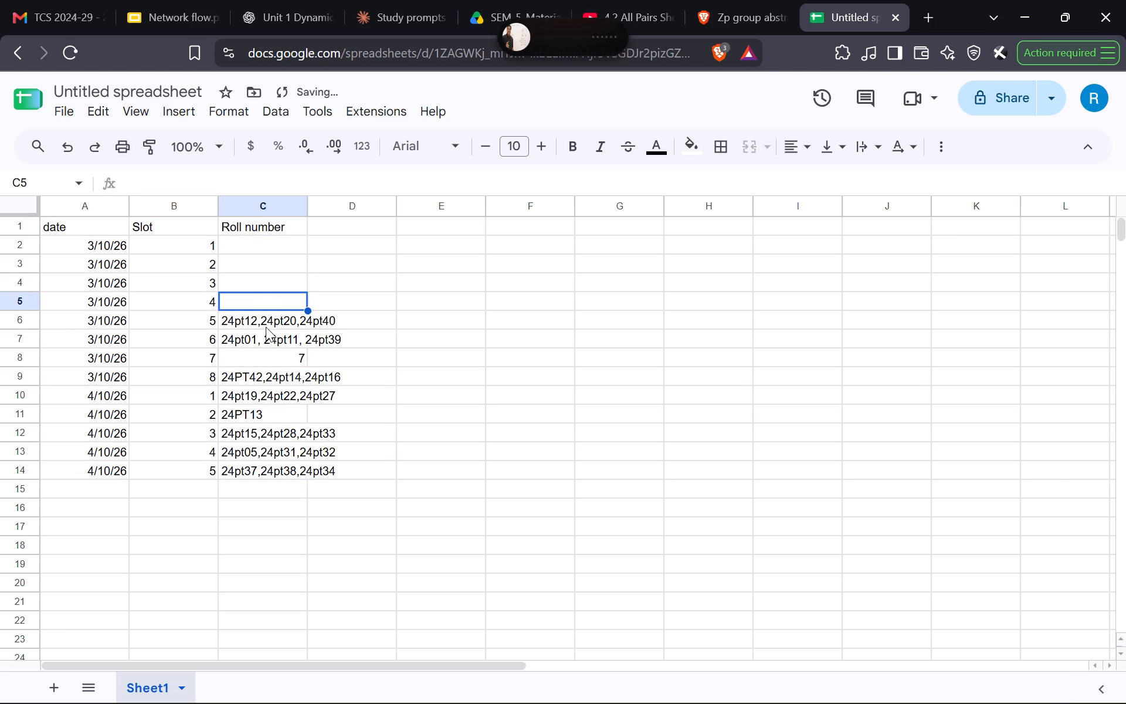
left_click(266, 325)
key("BackSpace")
left_click(272, 346)
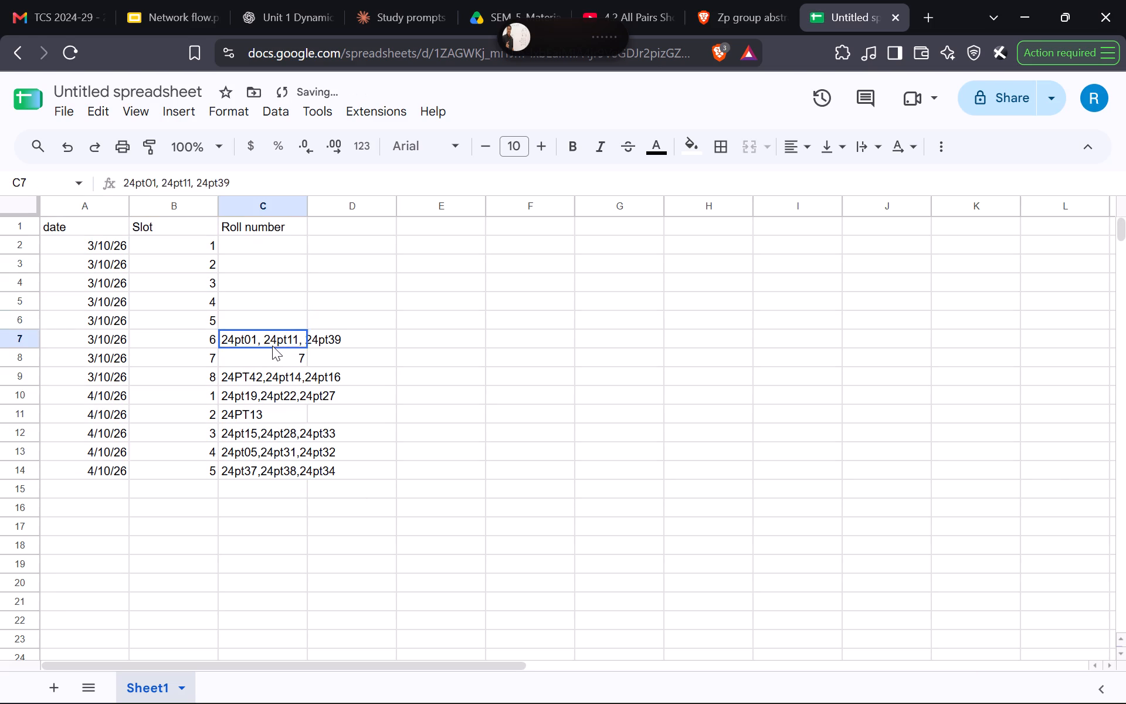
key("BackSpace")
left_click(279, 358)
key("BackSpace")
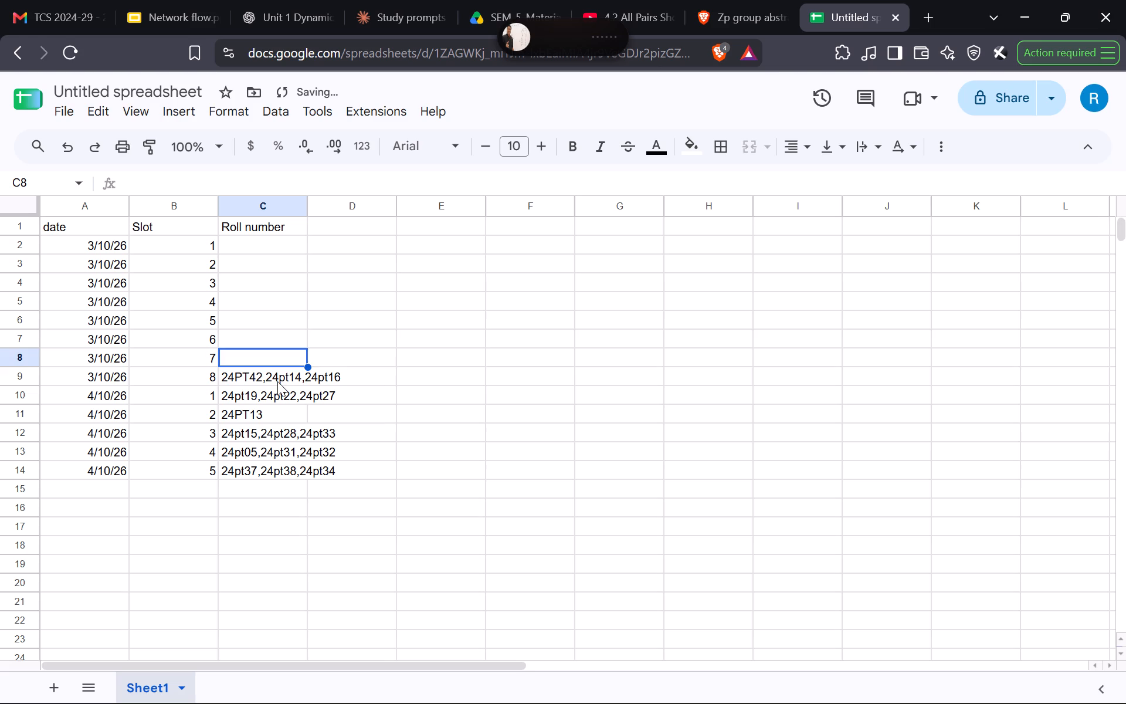
left_click(277, 381)
key("BackSpace")
left_click(275, 392)
key("BackSpace")
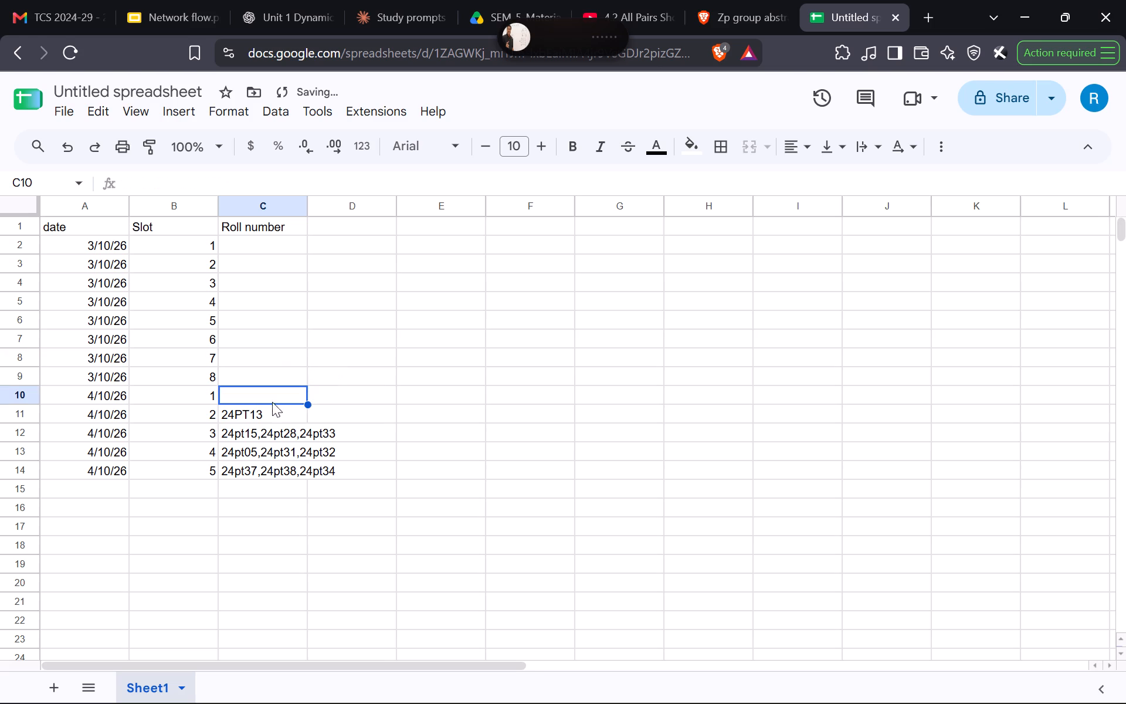
left_click(266, 412)
key("BackSpace")
left_click(264, 433)
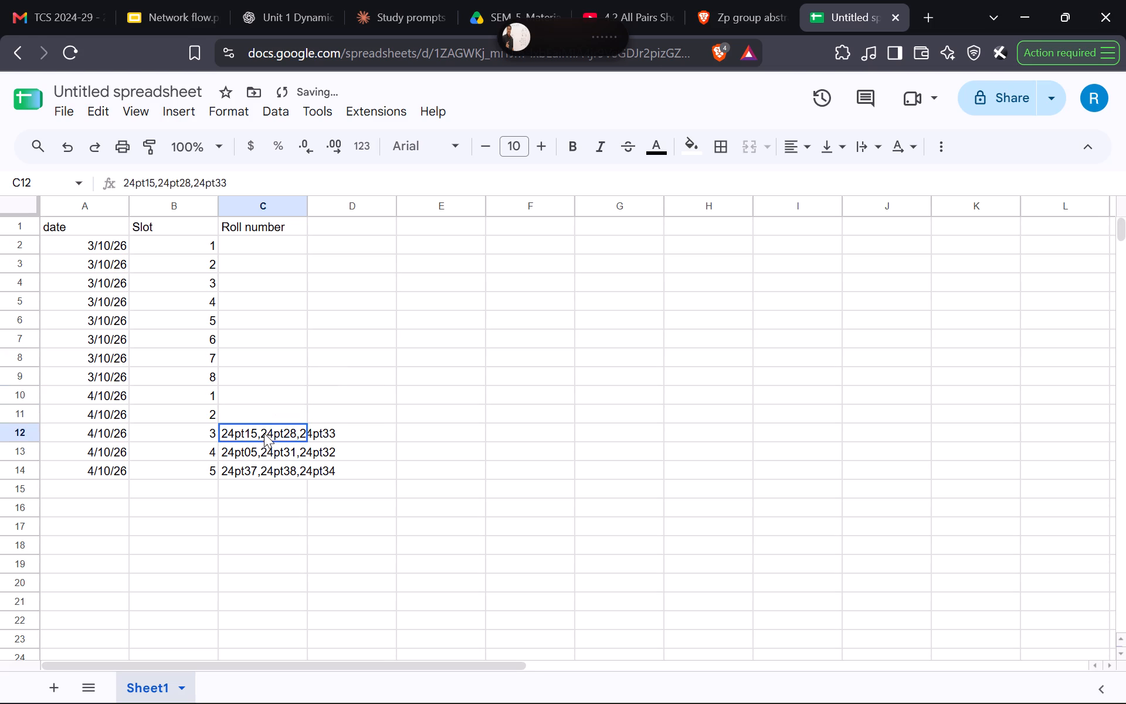
key("BackSpace")
left_click(257, 451)
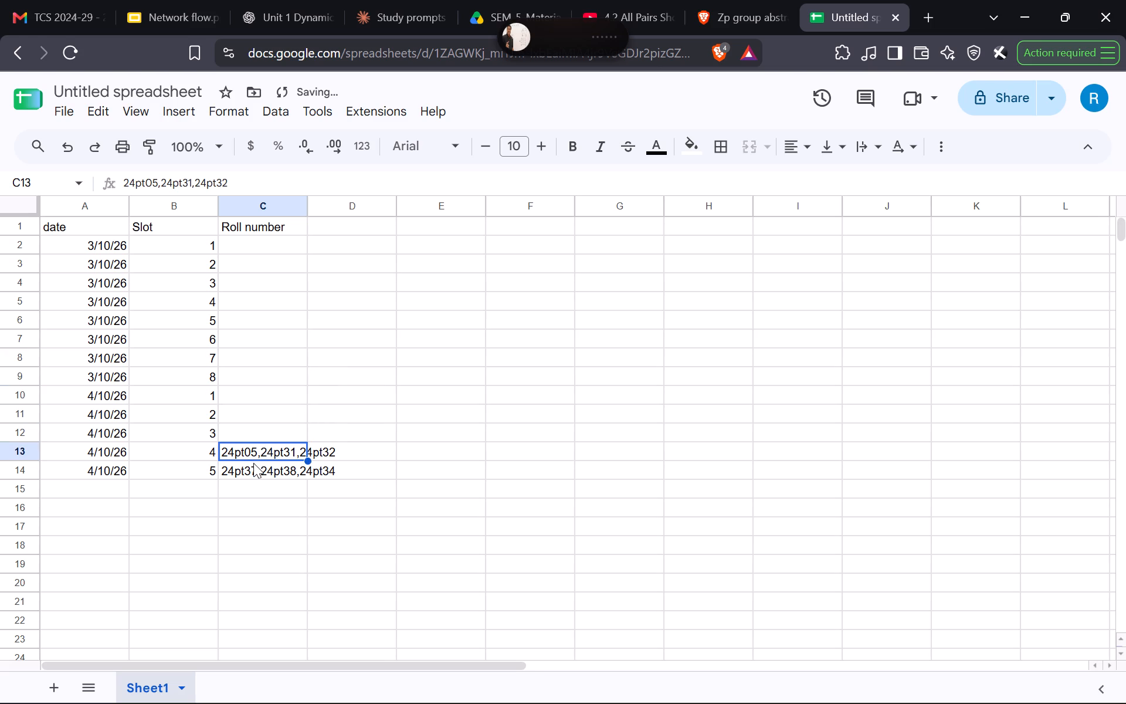
key("BackSpace")
left_click(253, 468)
key("BackSpace")
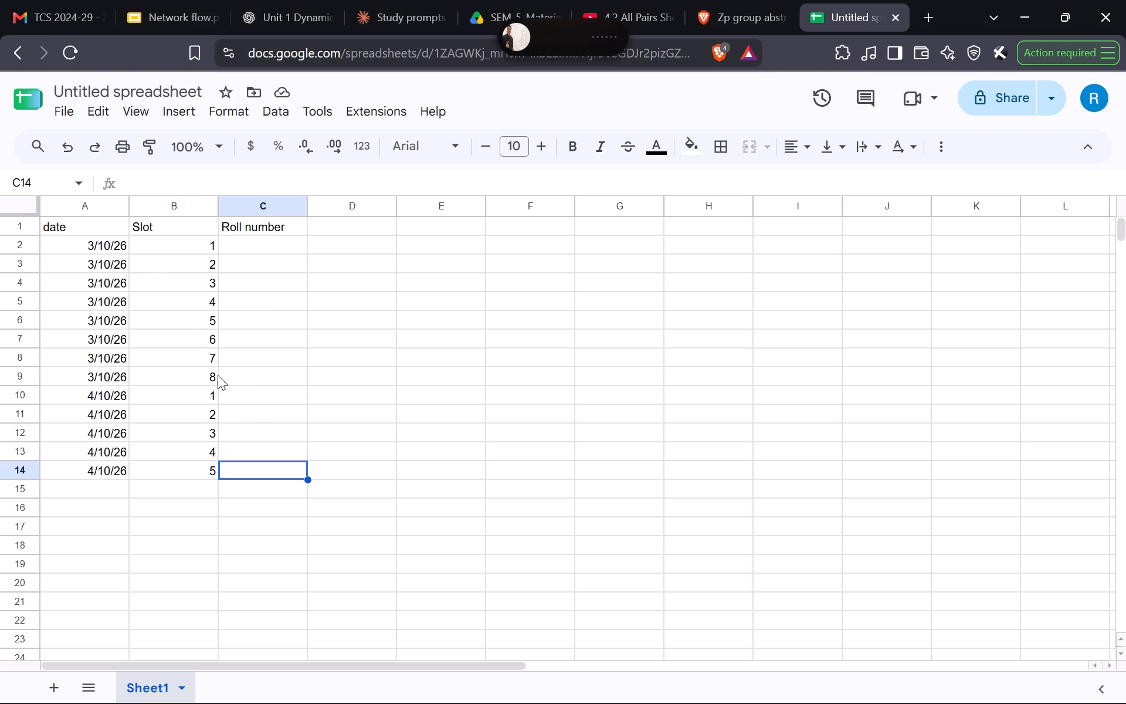
Rename the untitled spreadsheet as DAA Package.
left_click(203, 87)
key("BackSpace")
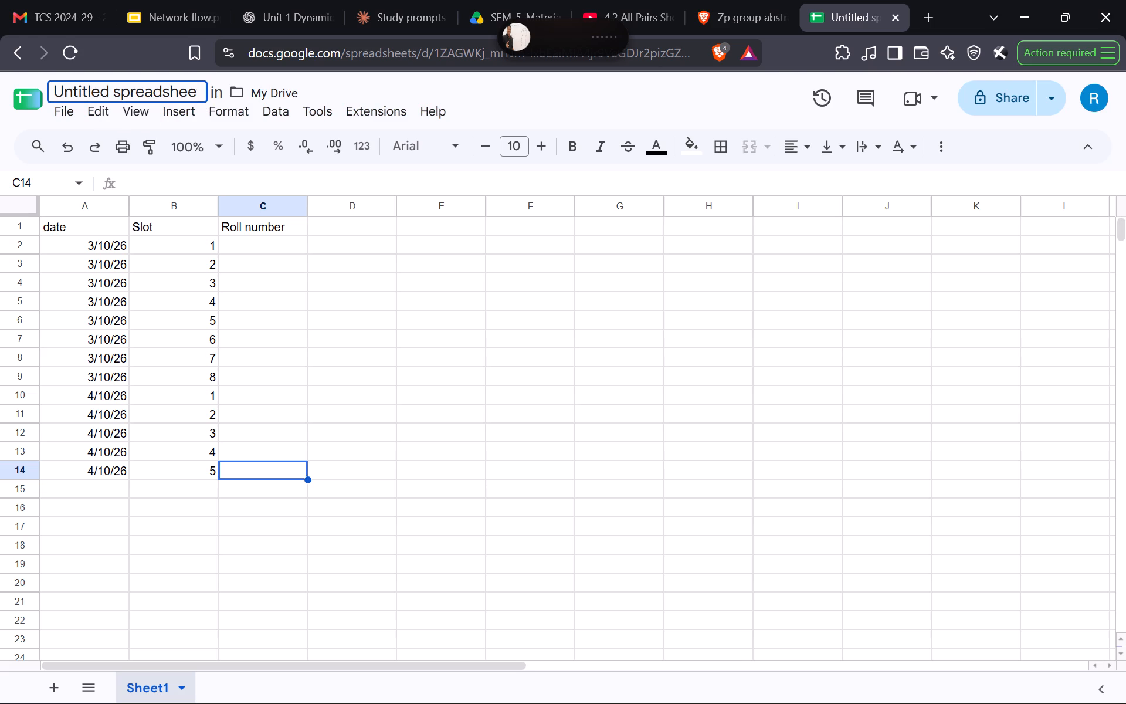
key("BackSpace")
key("BackSpace")
key("BackSpace")
key("BackSpace")
key("BackSpace")
key("BackSpace")
key("BackSpace")
key("BackSpace")
key("BackSpace")
key("BackSpace")
key("BackSpace")
key("BackSpace")
key("BackSpace")
key("BackSpace")
key("BackSpace")
key("BackSpace")
key("BackSpace")
key("BackSpace")
key("BackSpace")
key("BackSpace")
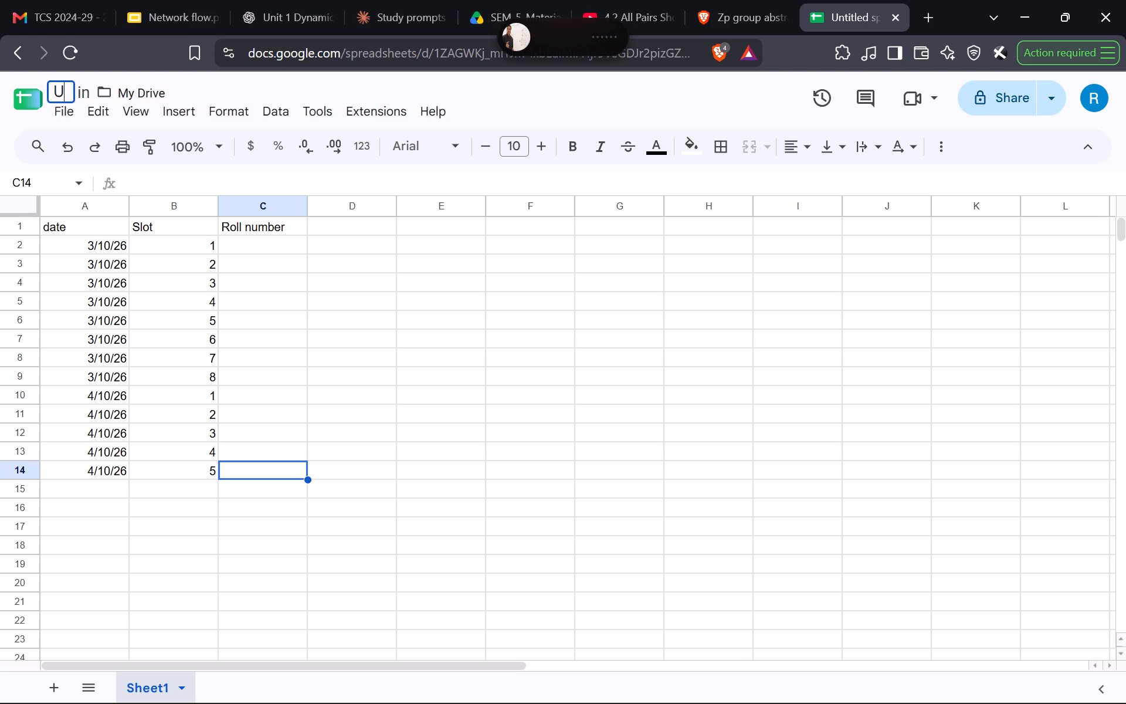
type("DAA Package")
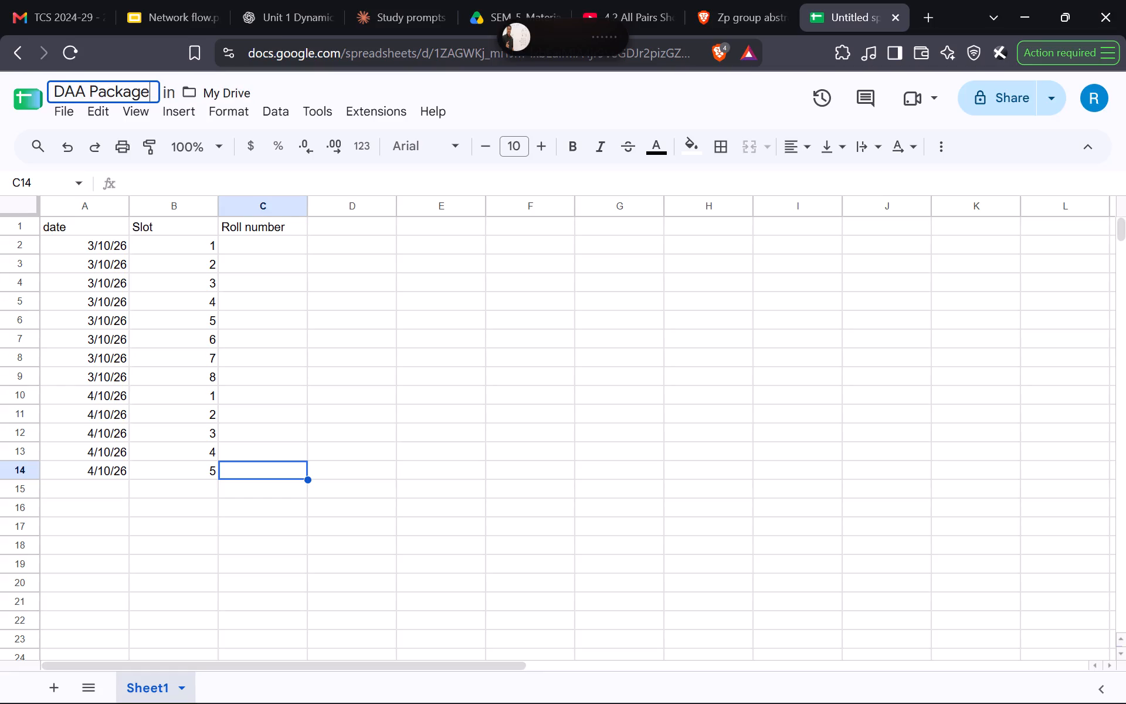
Set the DAA Package spreadsheet's general access to Anyone with the link, with the Editor role.
left_click(1047, 96)
left_click(1027, 100)
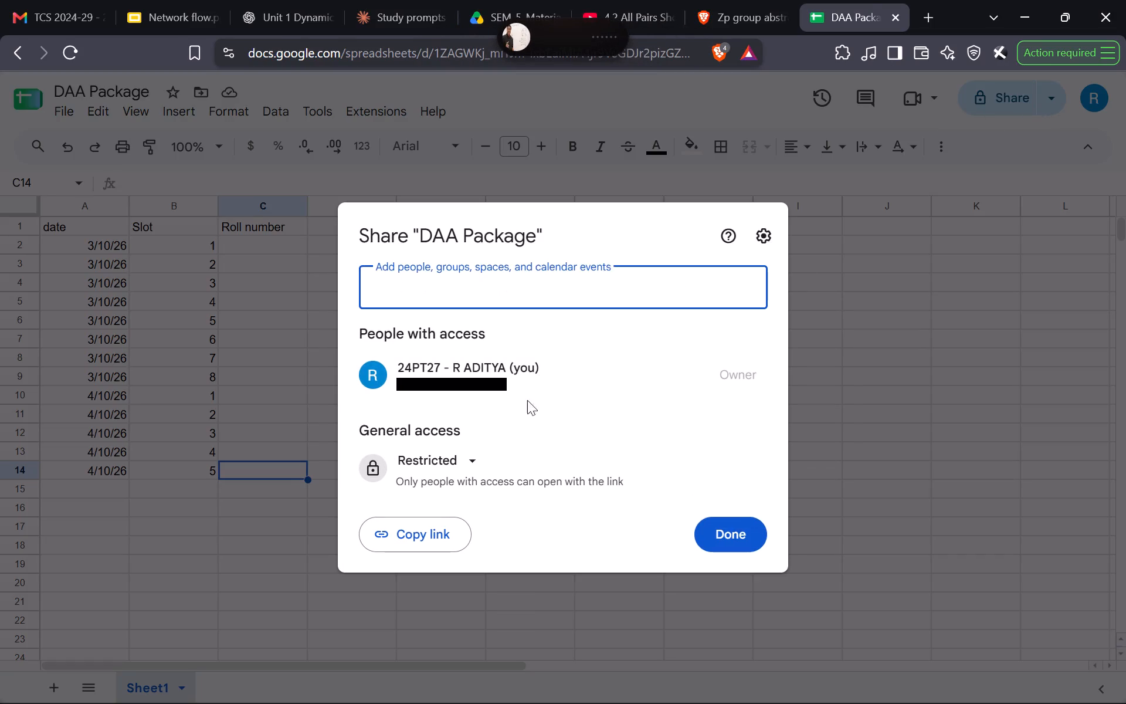
left_click(476, 455)
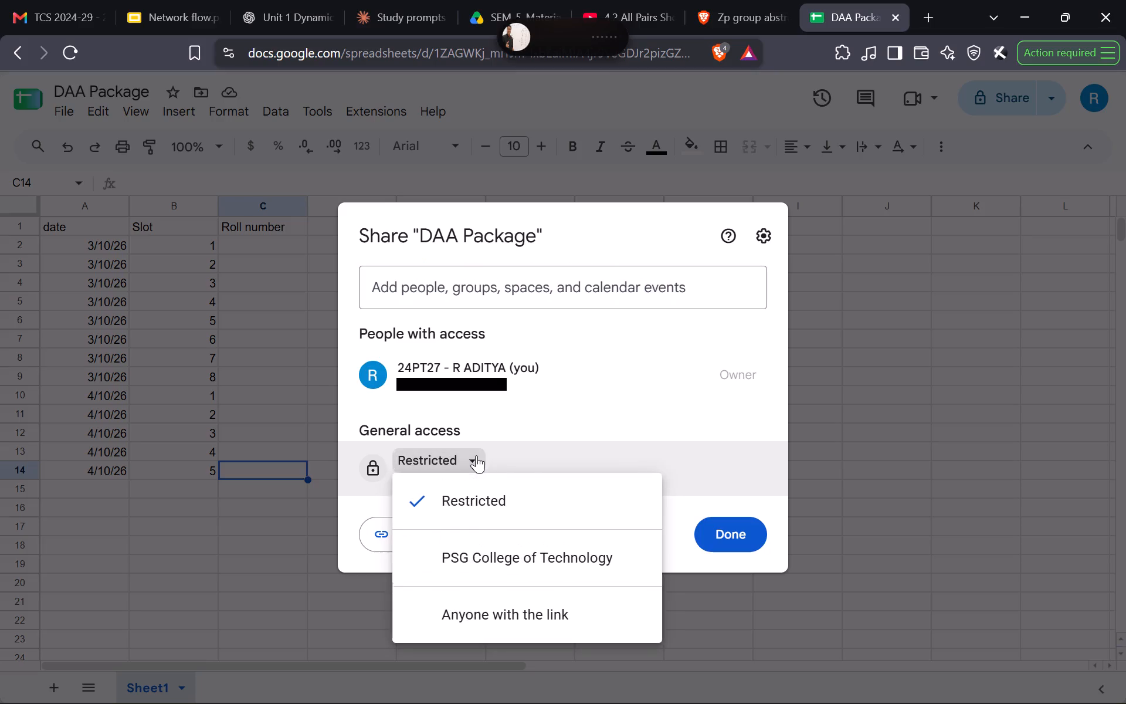
left_click(514, 610)
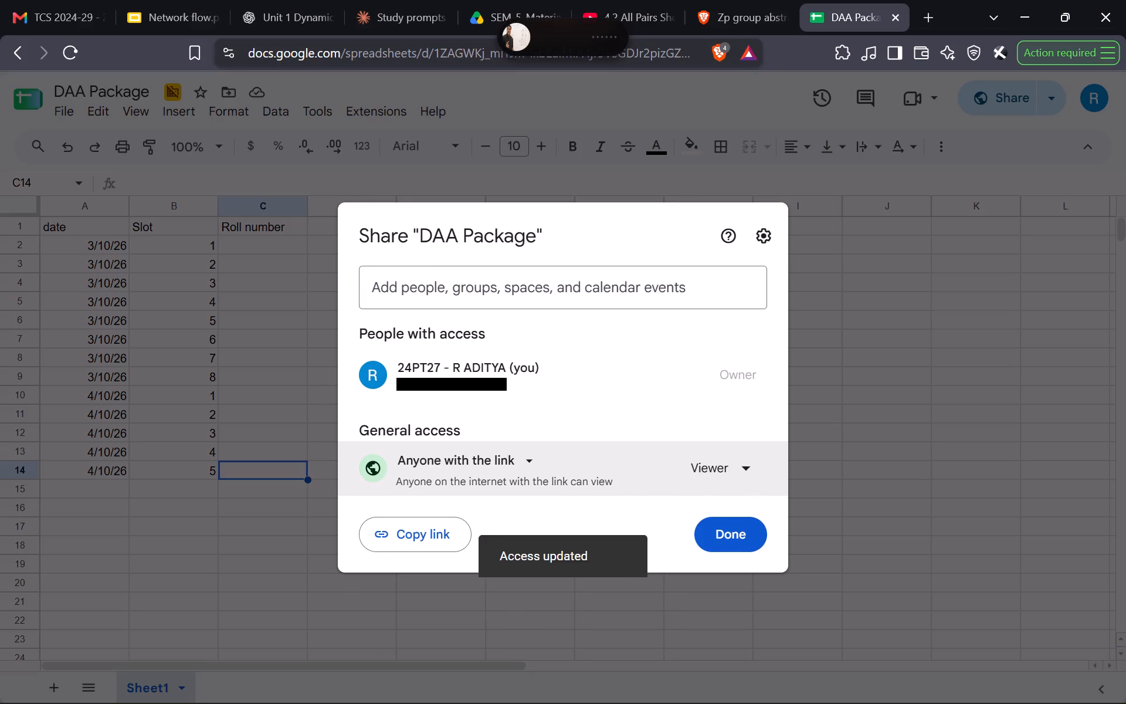
left_click(706, 480)
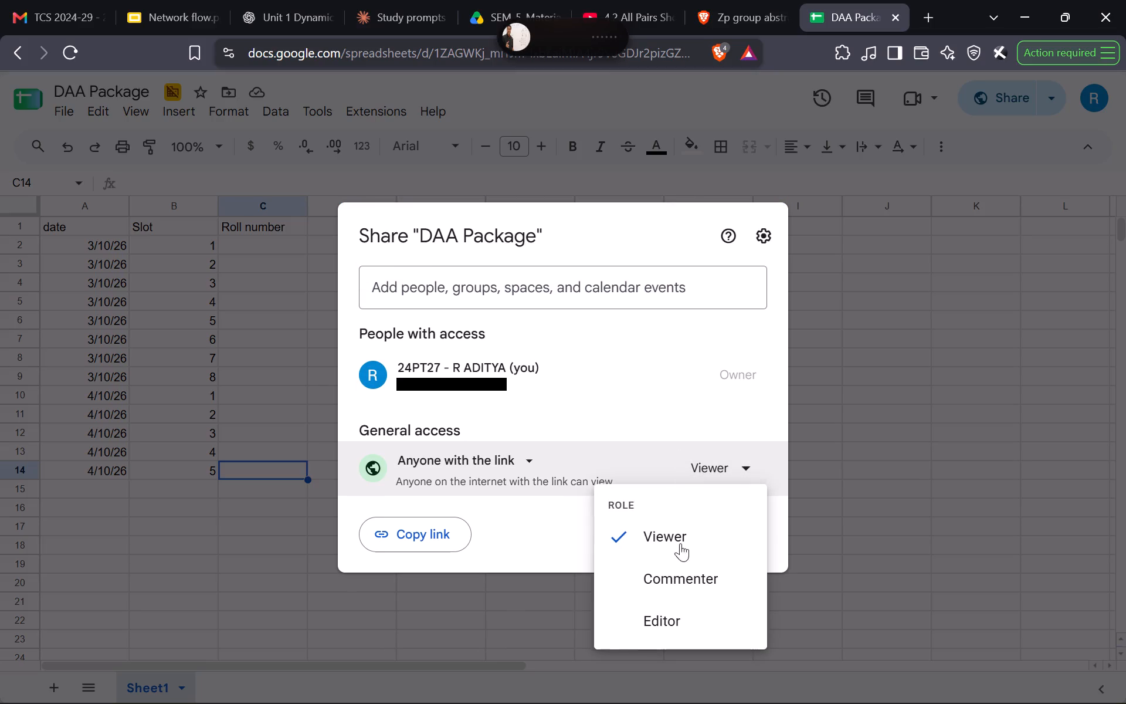
left_click(670, 623)
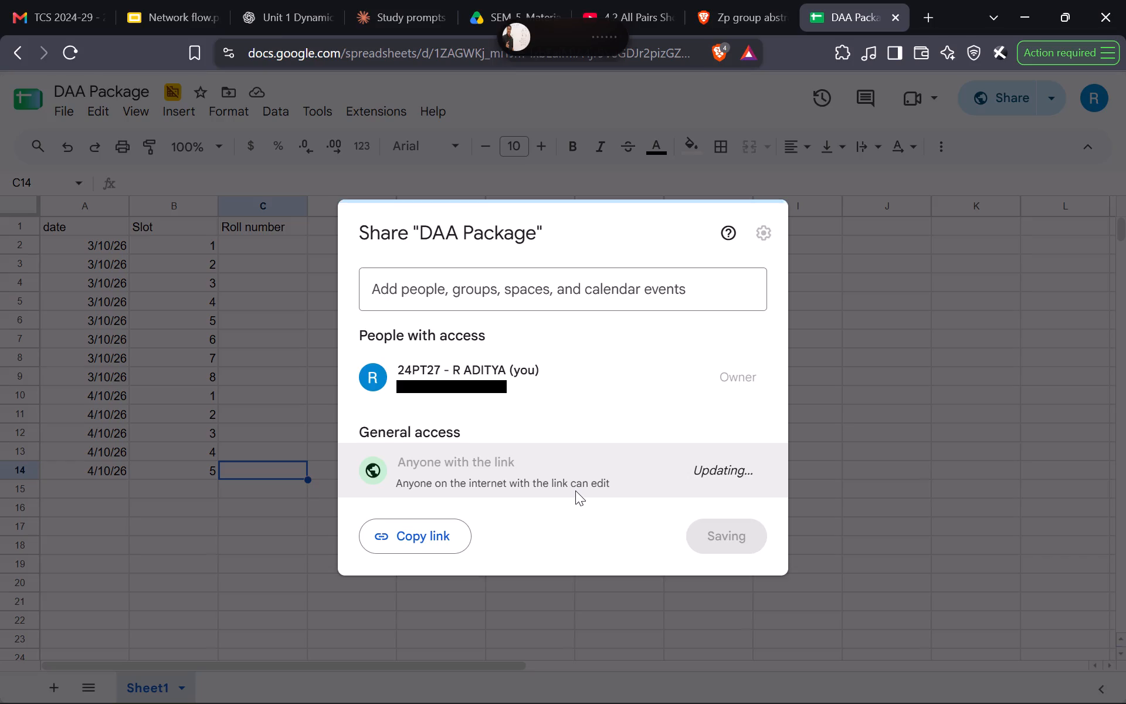
Copy the sharing link of the DAA Package spreadsheet.
left_click(412, 529)
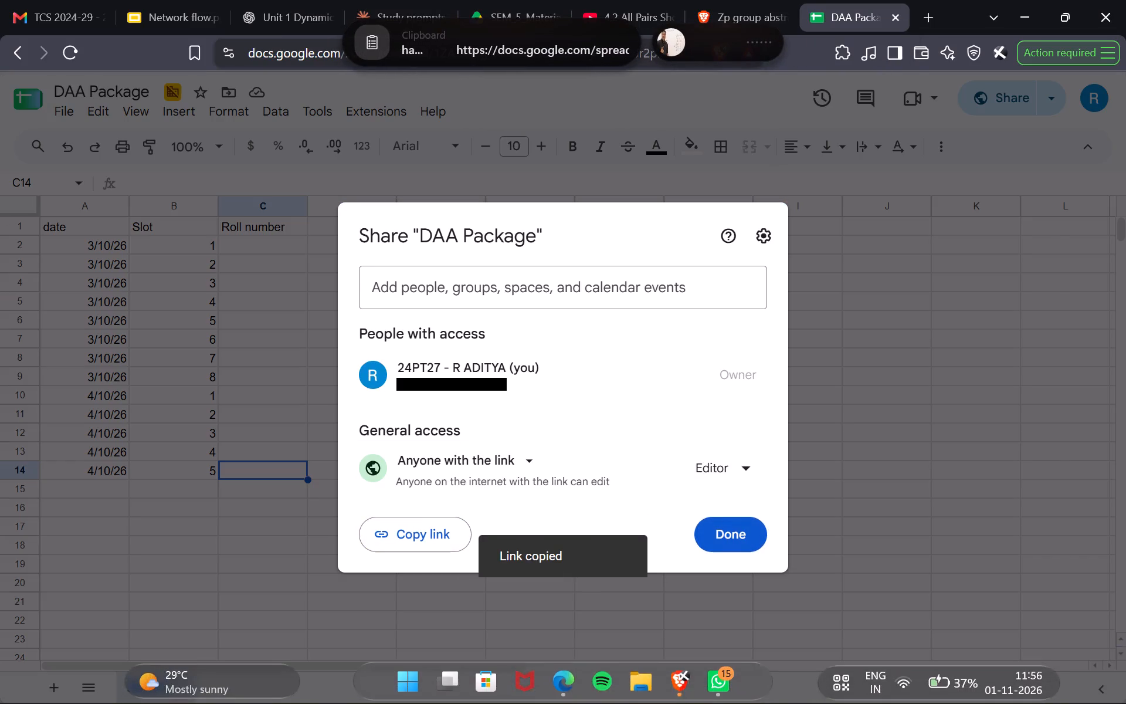
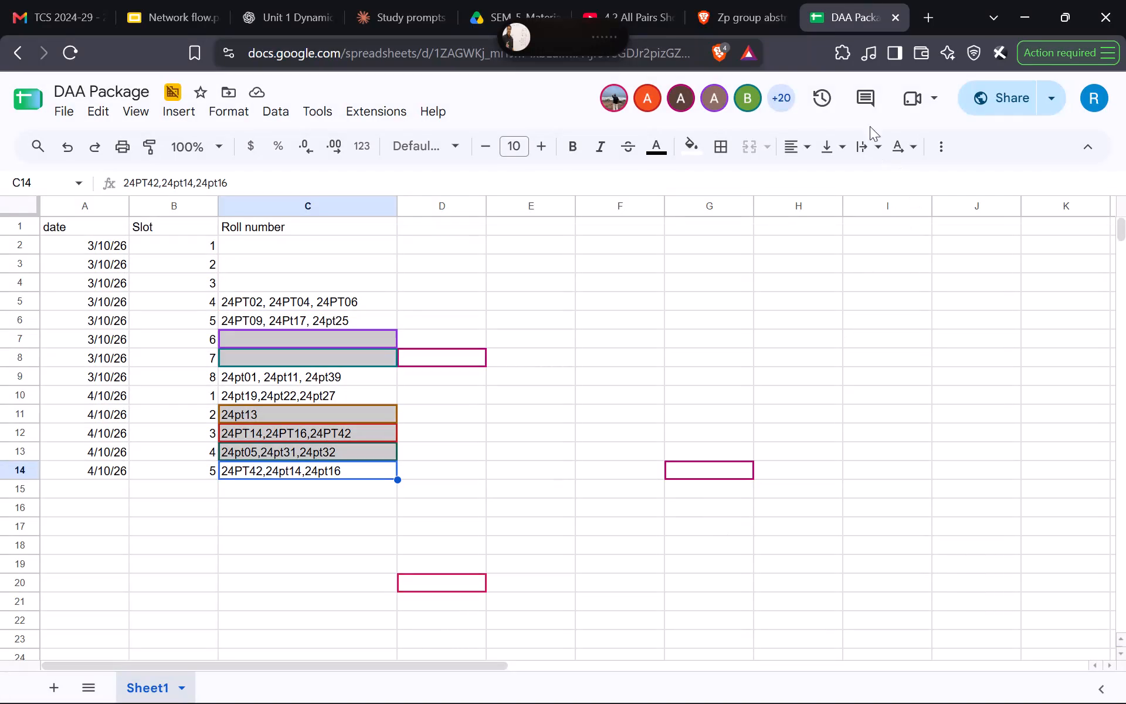
Examine the DAA Package version history, including the November 1, 11:55 AM version, for edits to the Roll number column, and return to the sheet.
left_click(822, 98)
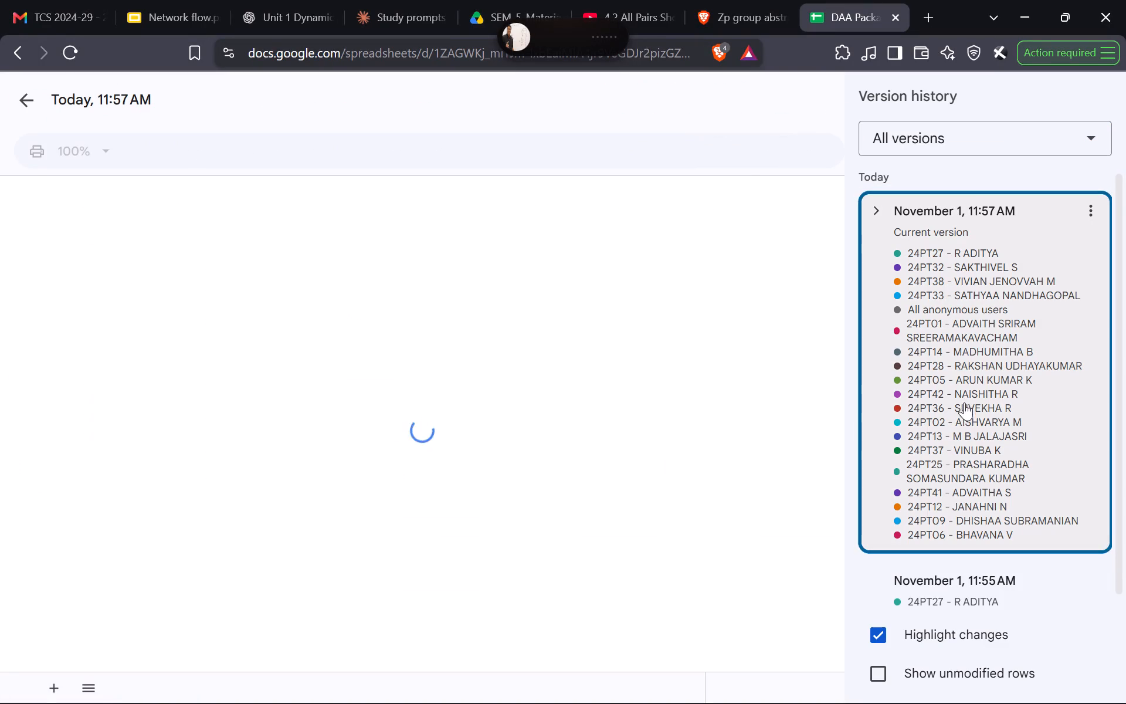
scroll(962, 401, "down", 4)
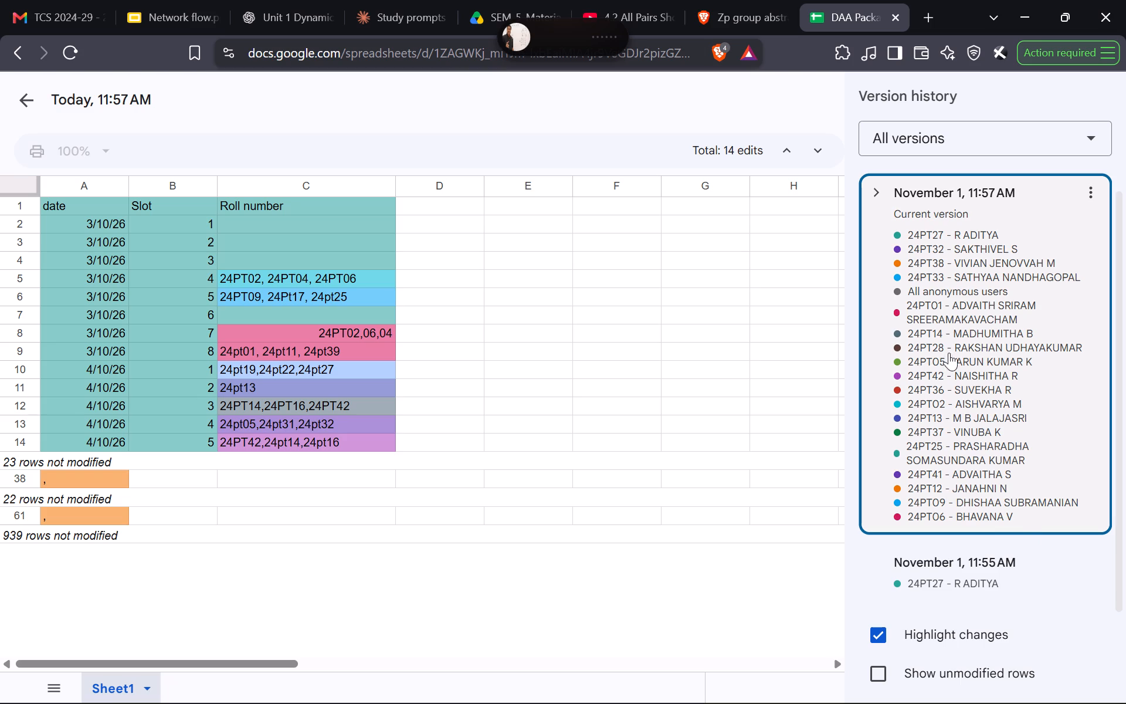
left_click(930, 581)
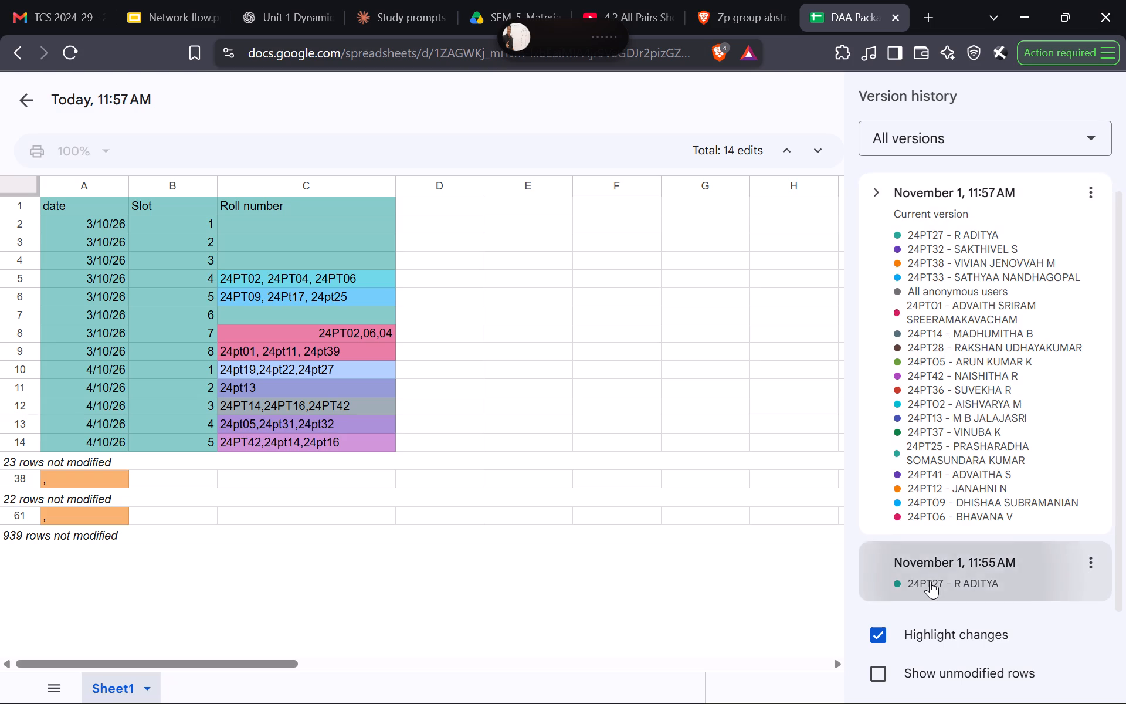
left_click(947, 476)
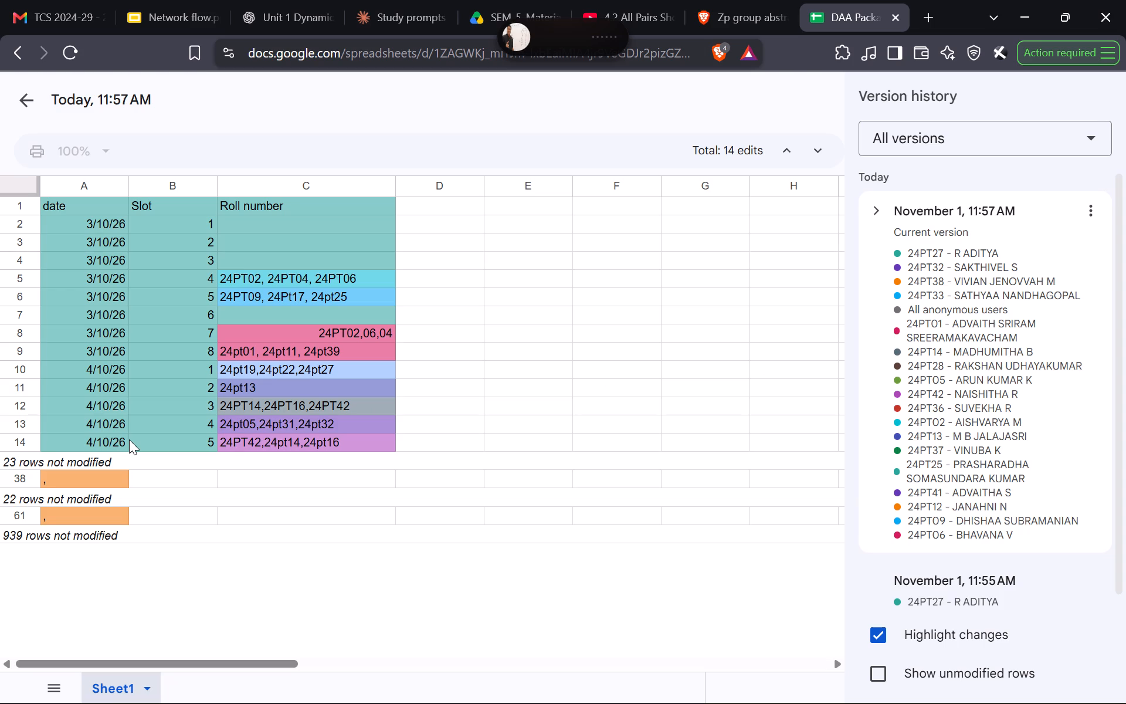
scroll(933, 405, "down", 2)
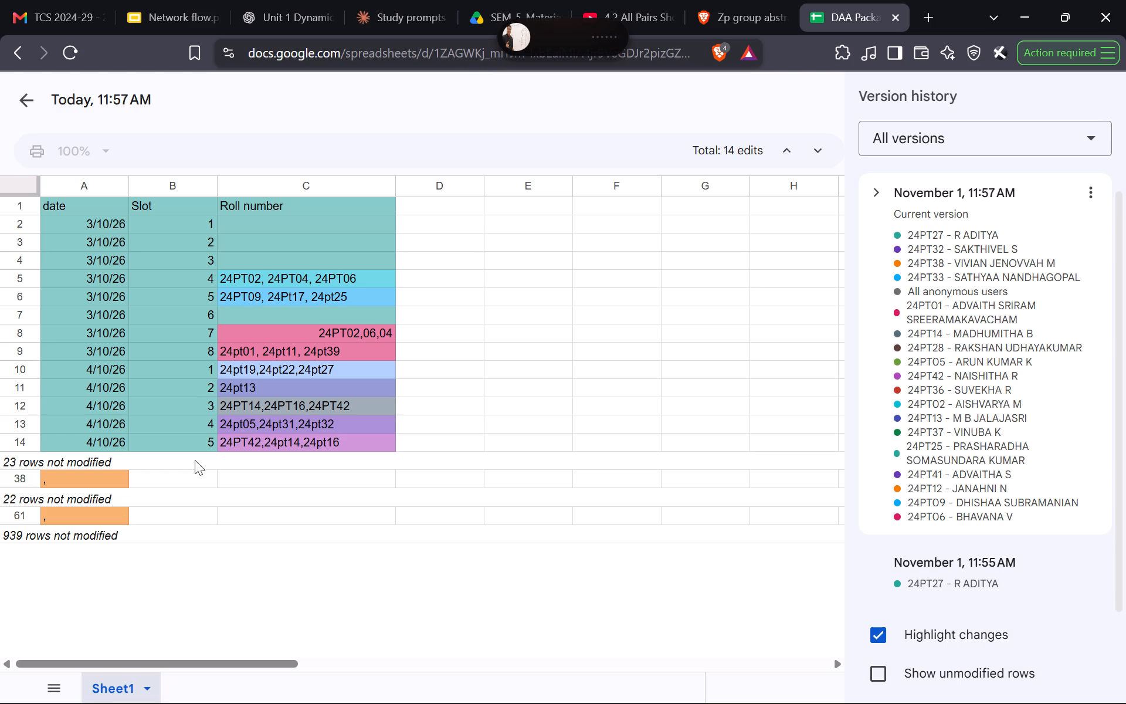
scroll(165, 335, "up", 1)
left_click(30, 97)
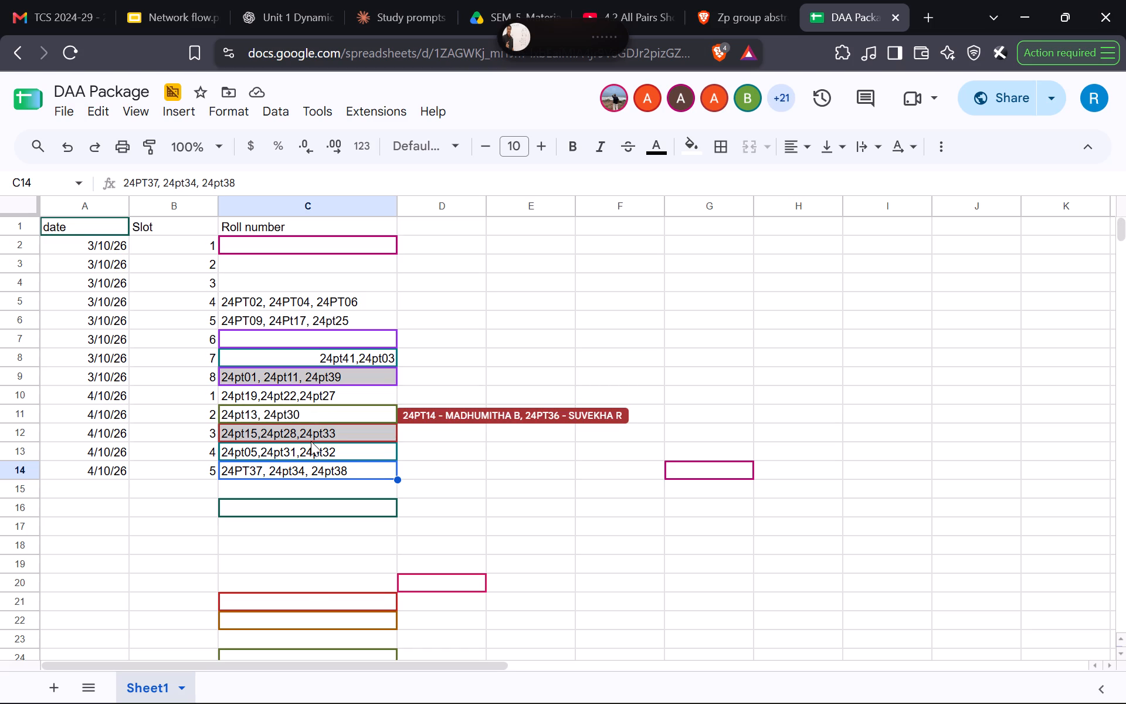
Recheck the Roll number entries in the sheet and in the latest version history, closing by reloading the DAA Package spreadsheet.
scroll(308, 581, "down", 2)
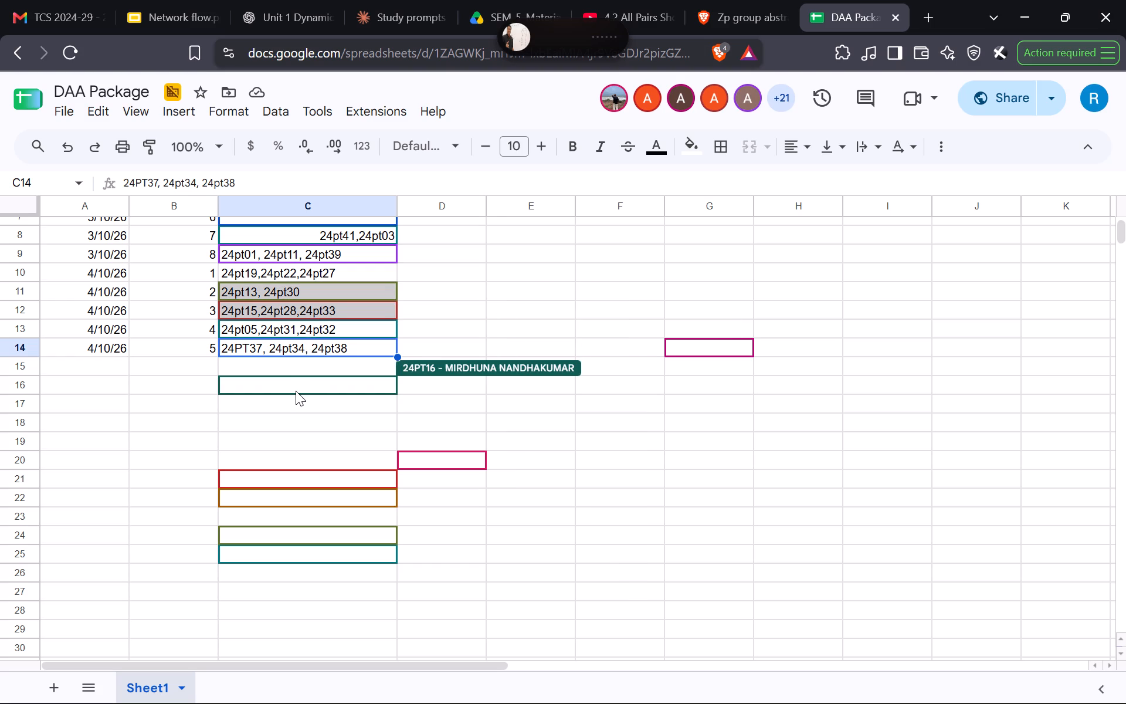
scroll(296, 501, "up", 3)
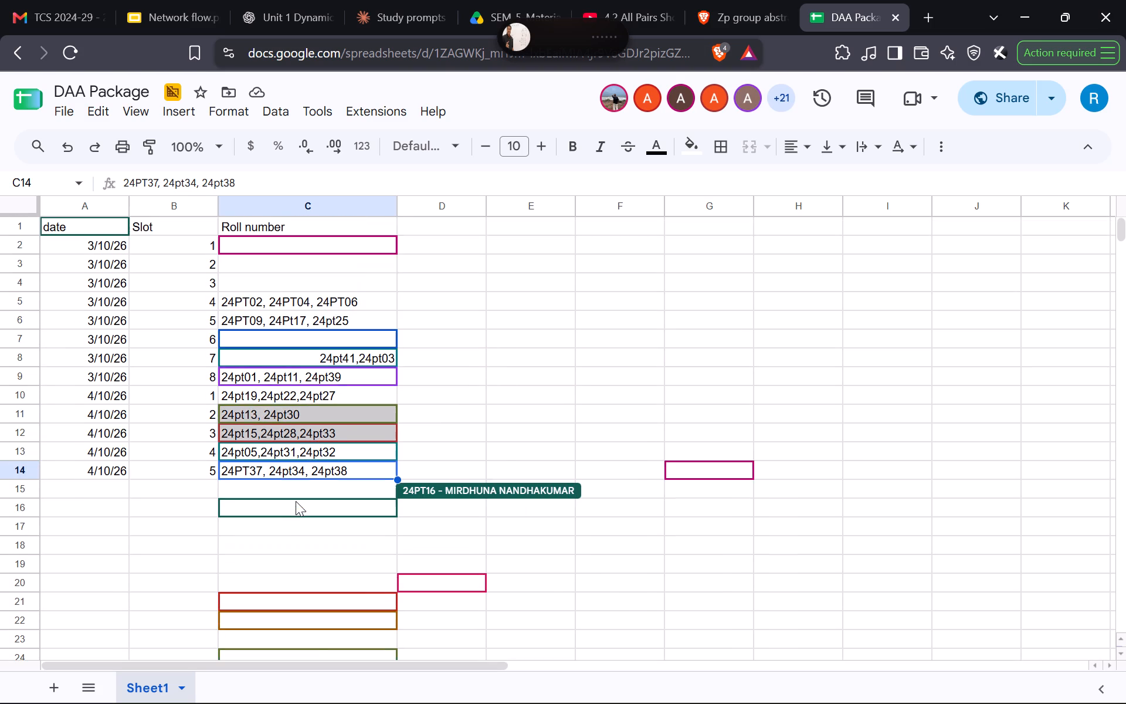
scroll(296, 501, "up", 2)
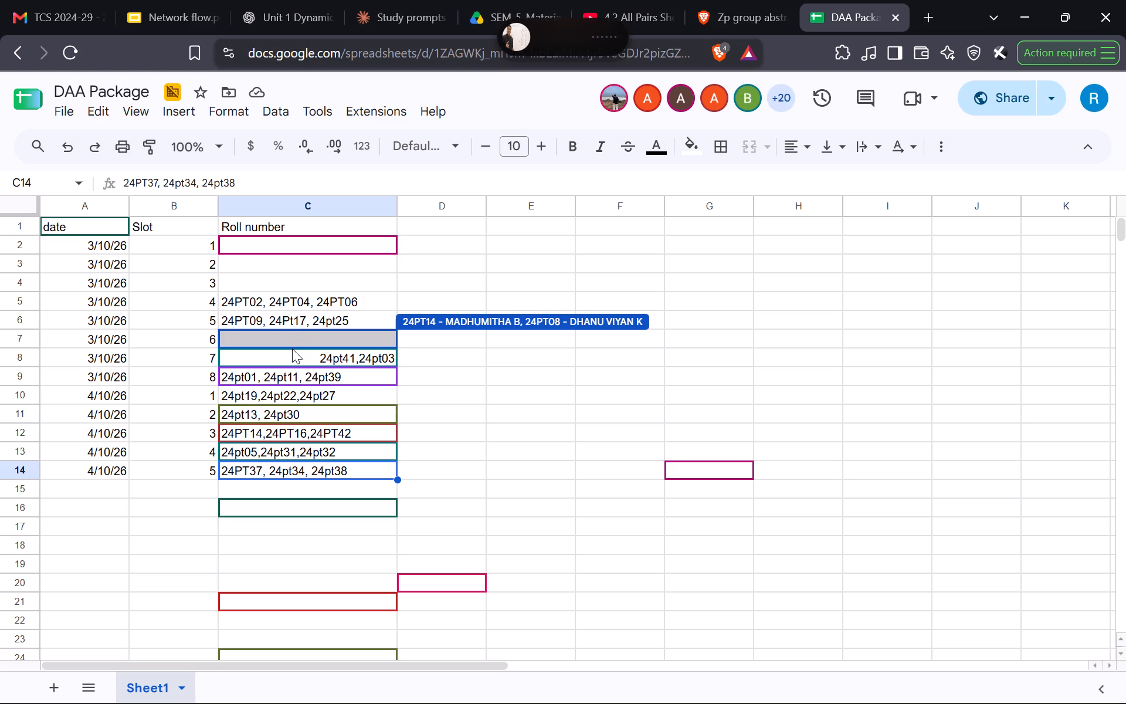
left_click(823, 105)
scroll(914, 567, "down", 2)
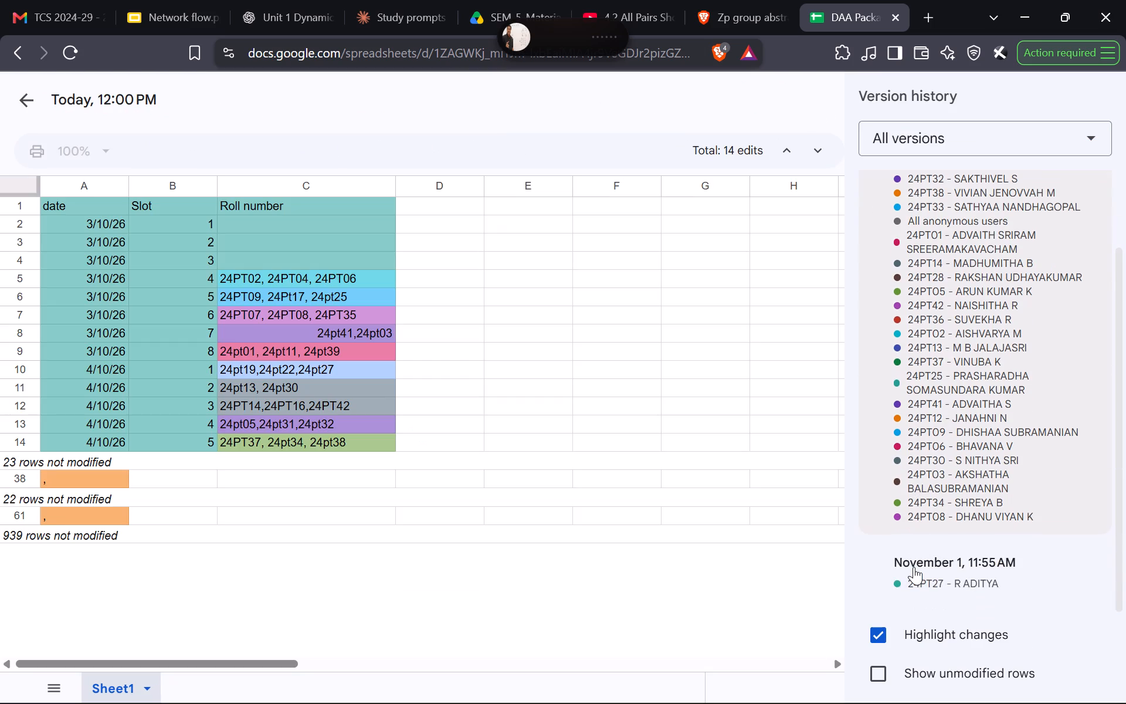
scroll(914, 567, "down", 2)
scroll(914, 567, "up", 3)
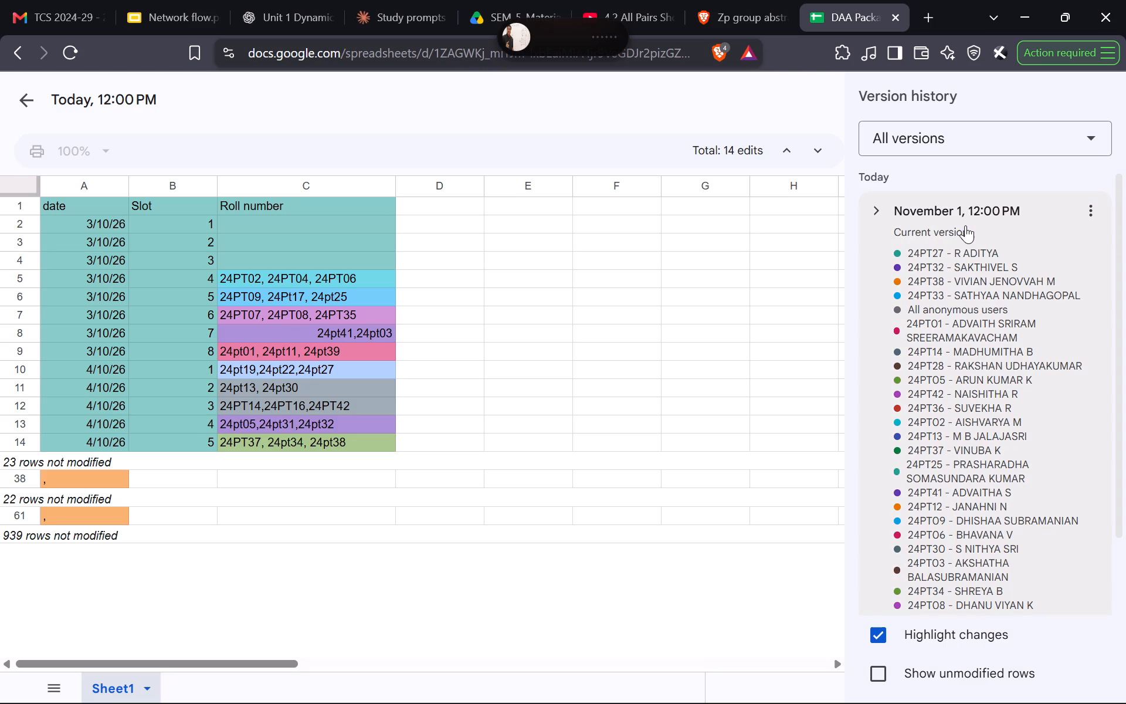
scroll(965, 225, "up", 2)
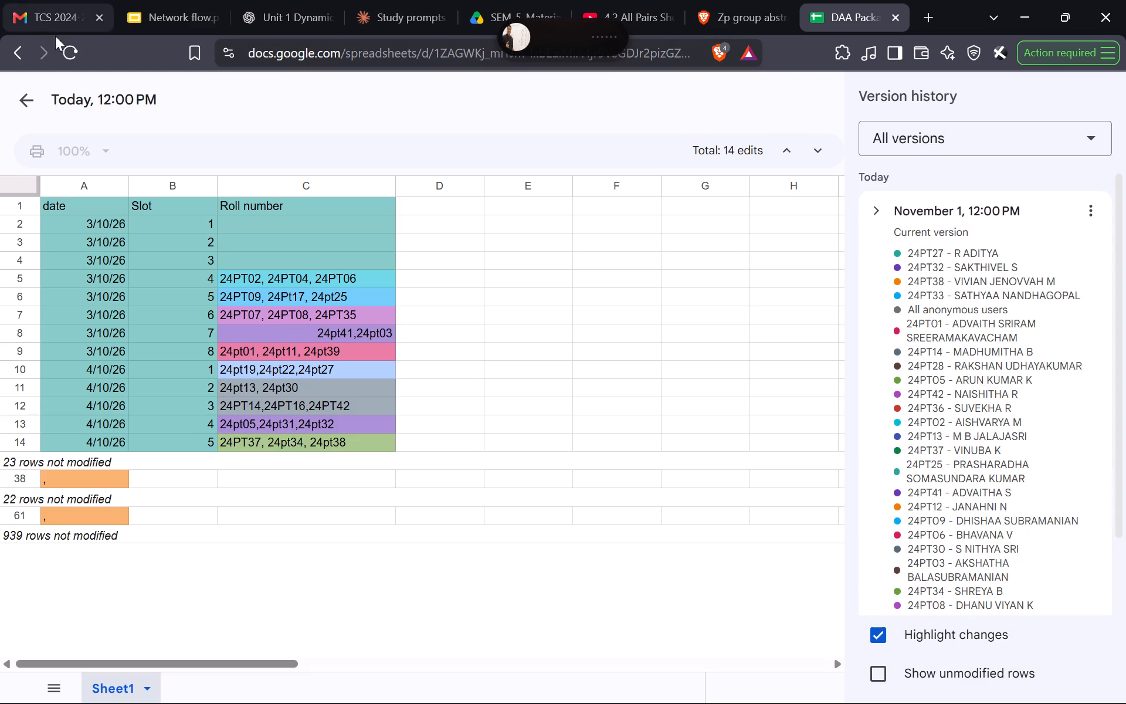
left_click(63, 48)
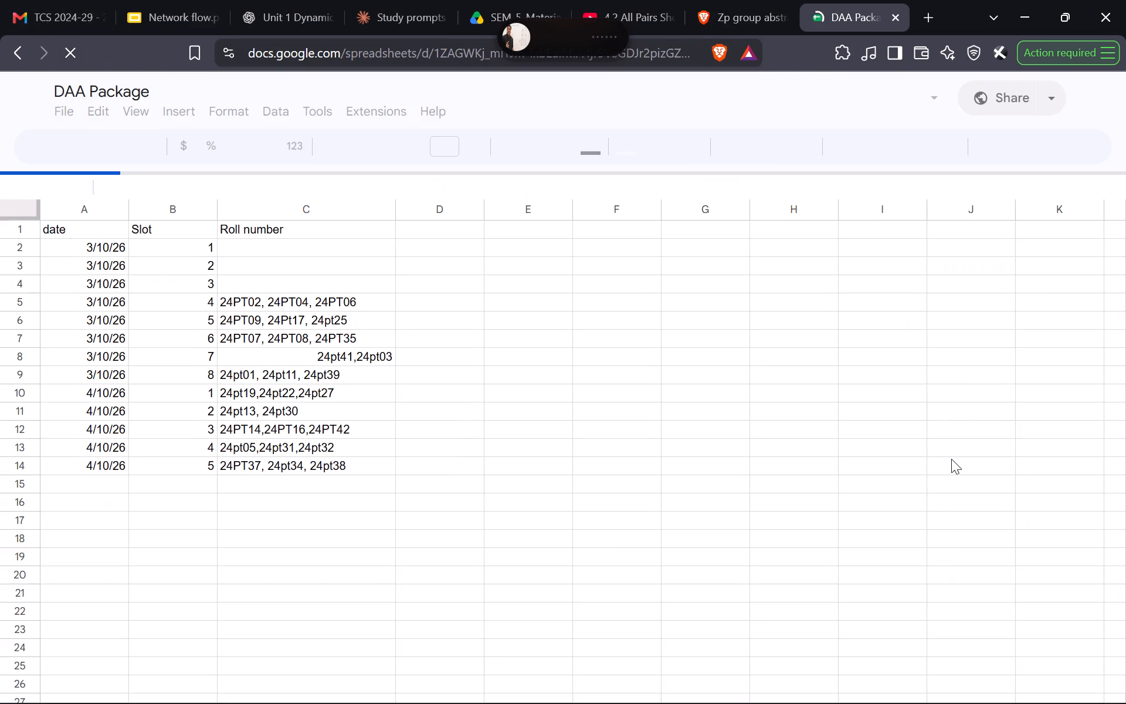
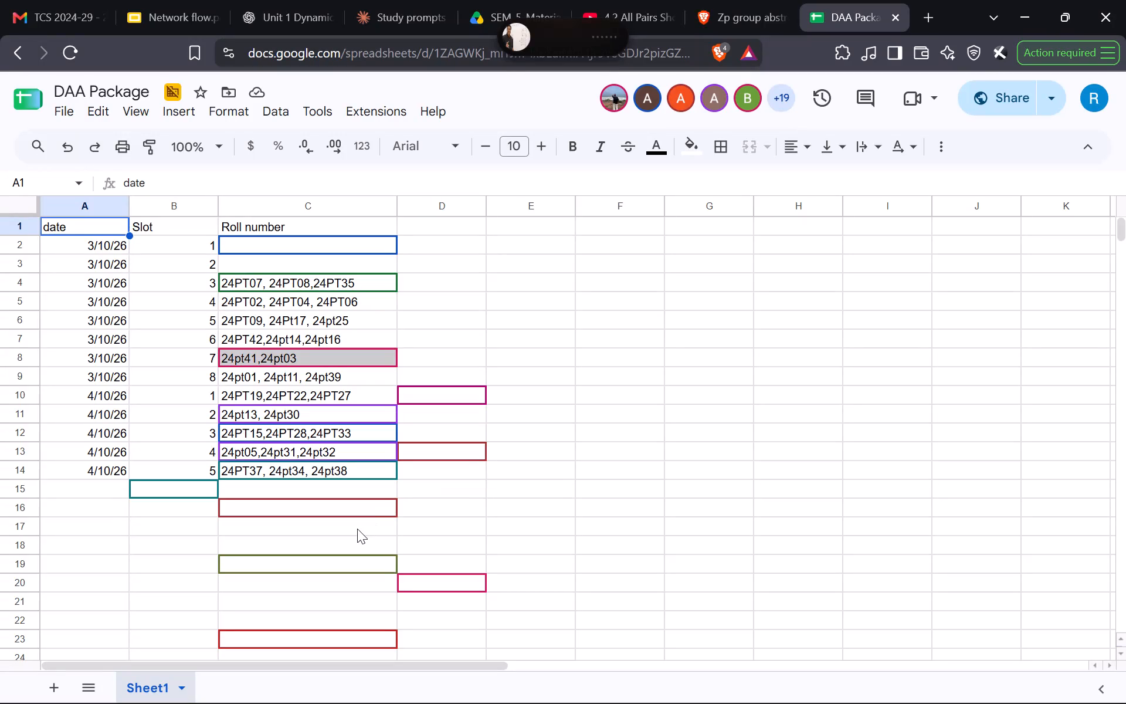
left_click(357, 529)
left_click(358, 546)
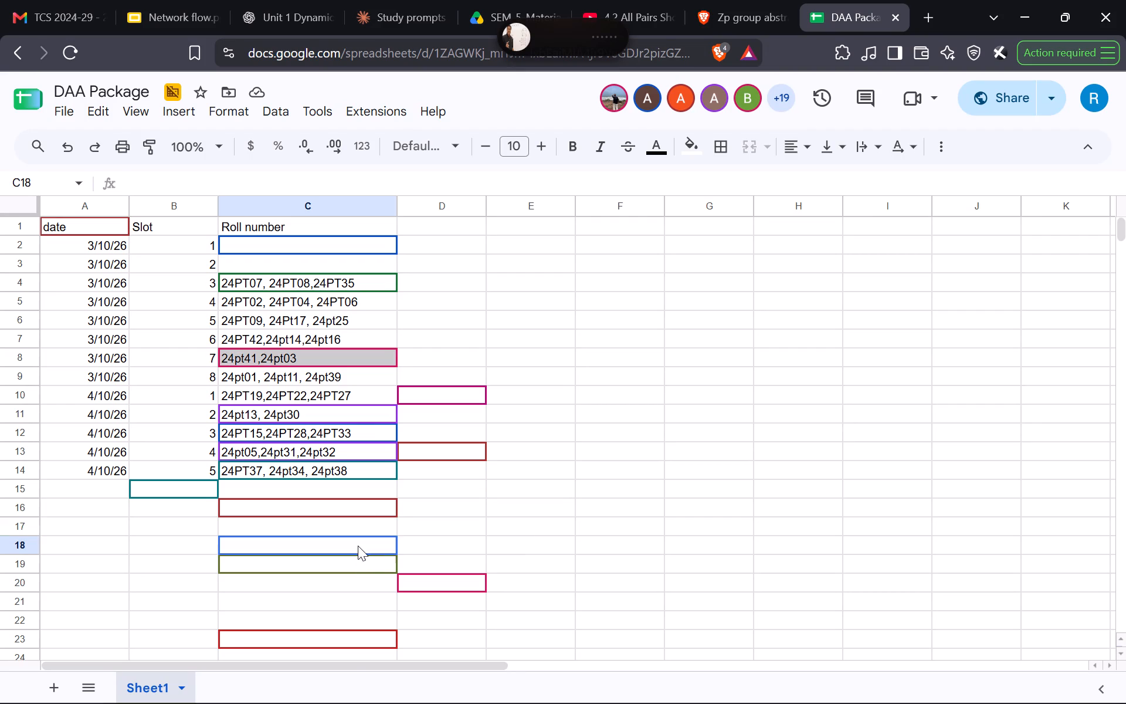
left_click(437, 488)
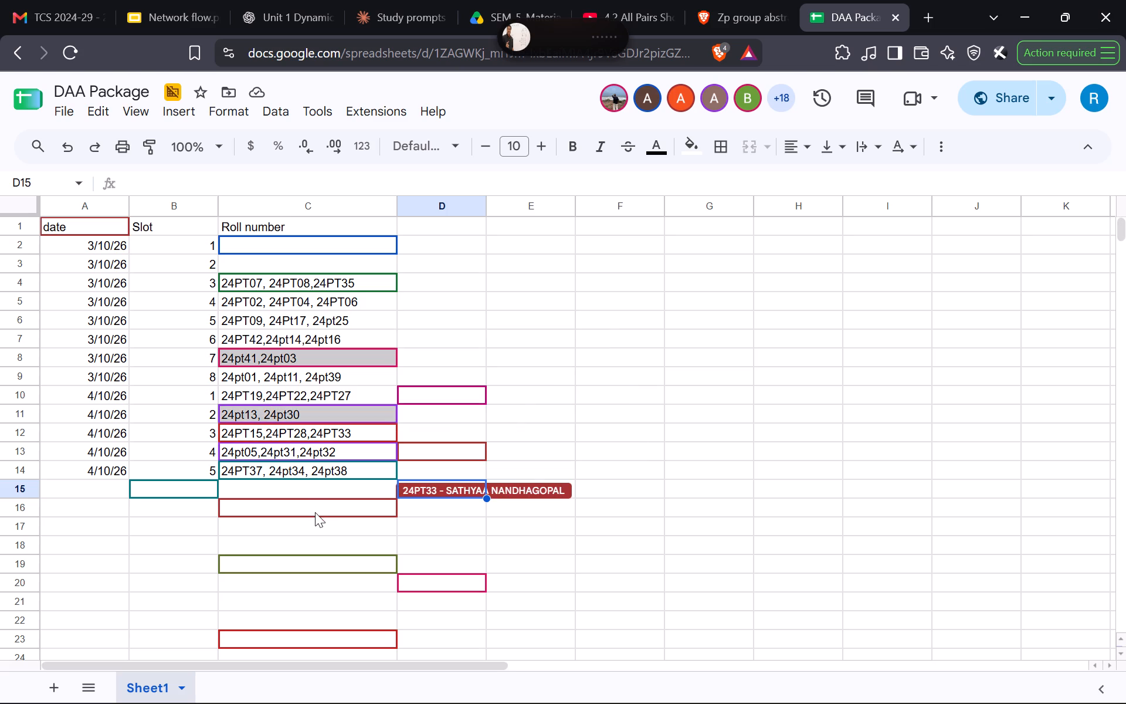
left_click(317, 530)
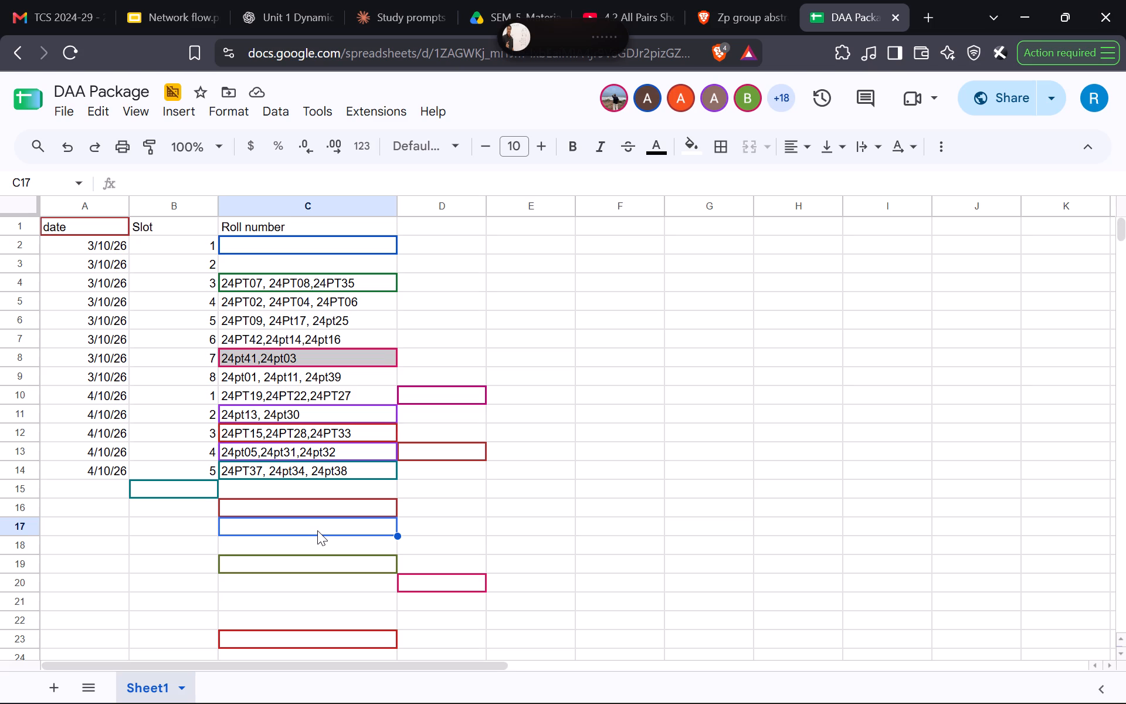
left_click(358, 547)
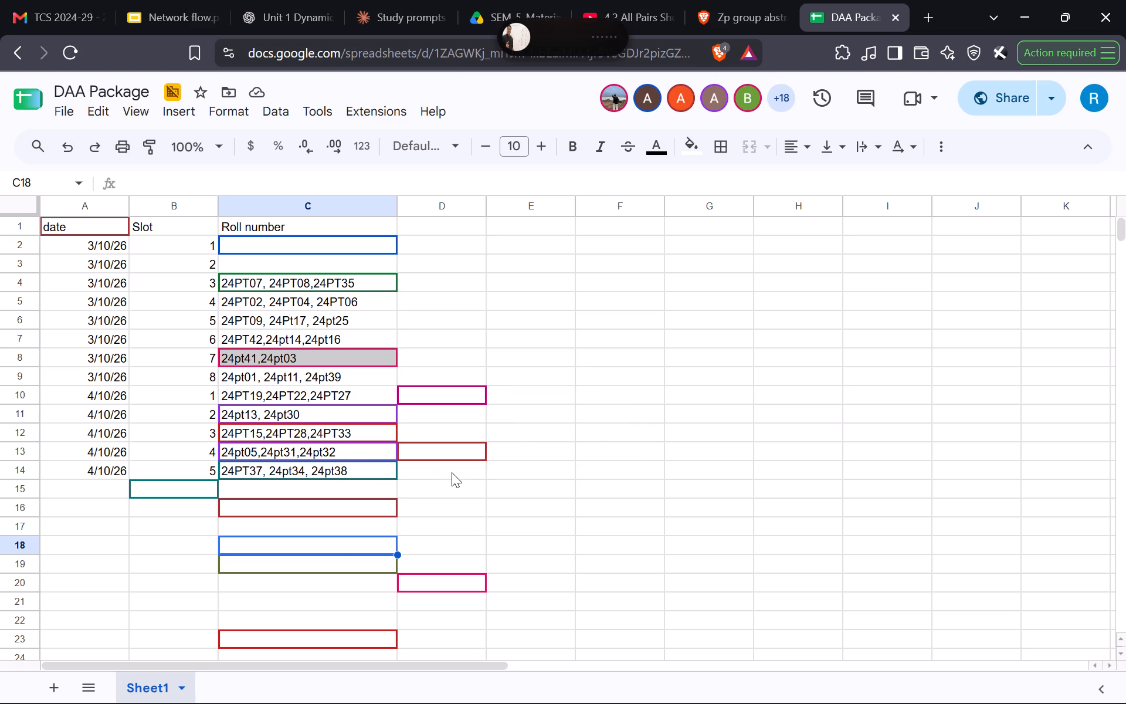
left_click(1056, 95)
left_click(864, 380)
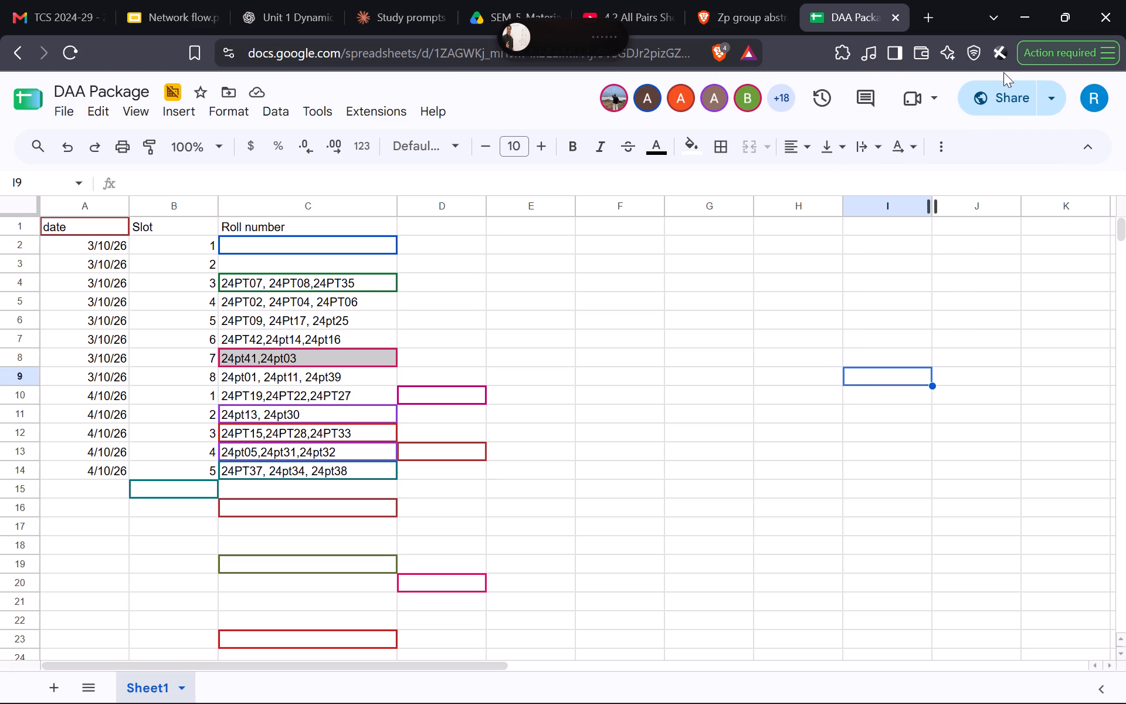
Open the DAA Package version history and examine the November 1, 11:55 AM and current versions along with their editors.
left_click(824, 101)
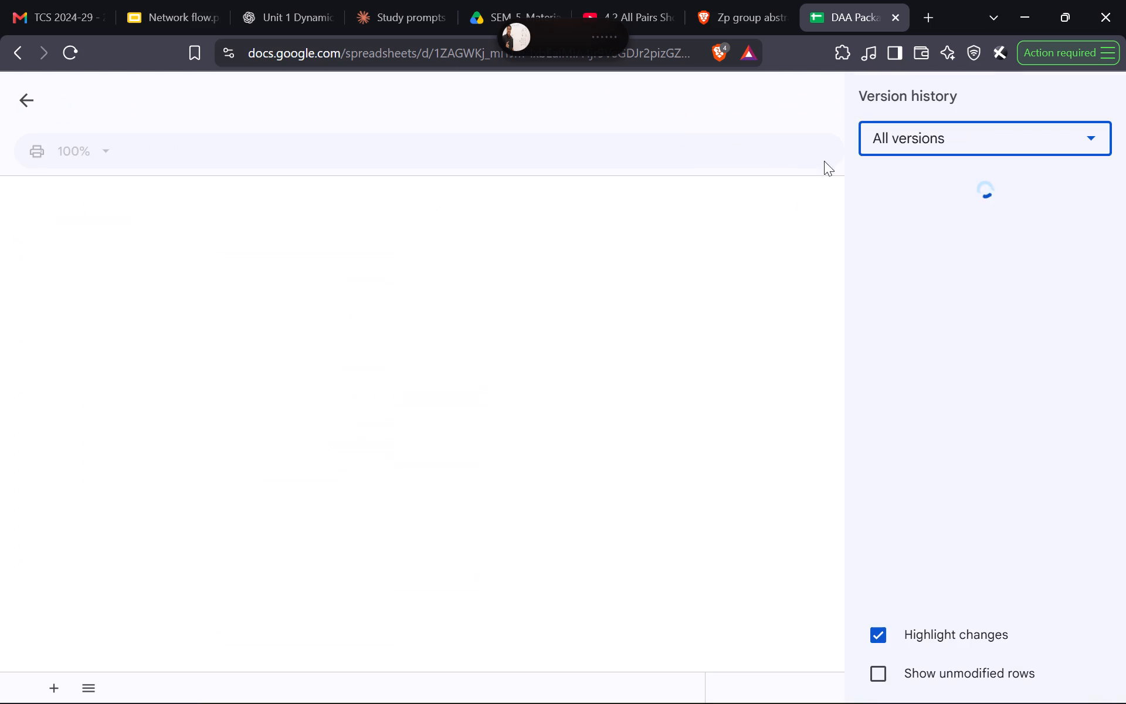
scroll(933, 421, "down", 7)
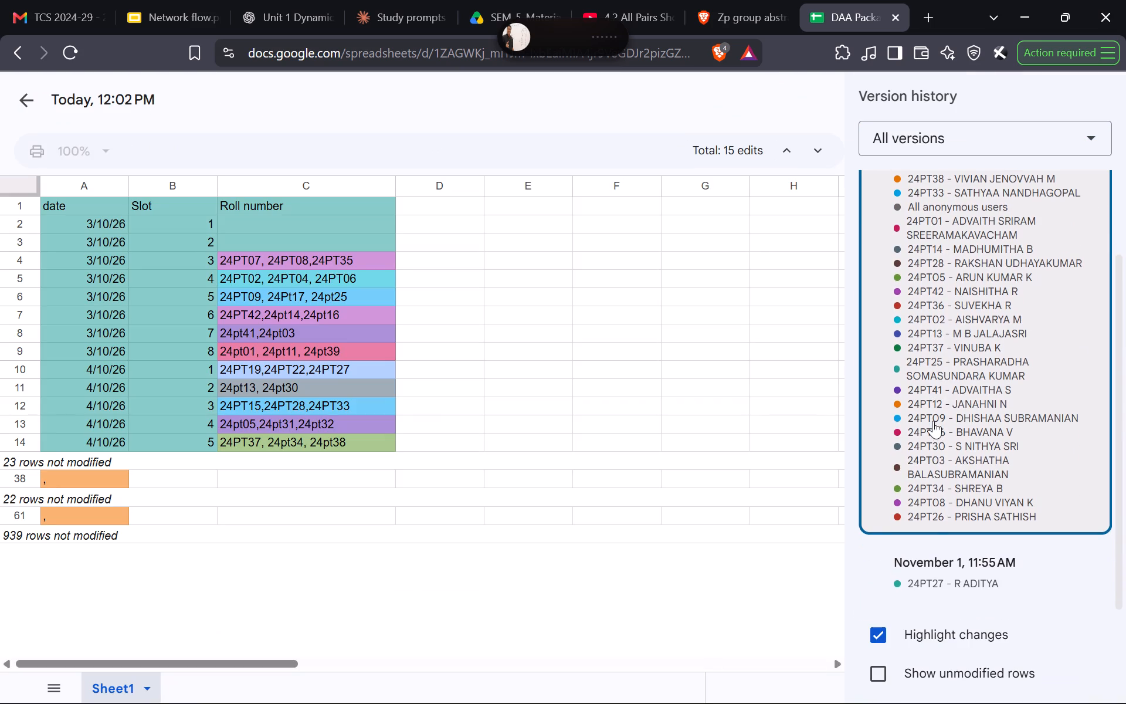
left_click(935, 574)
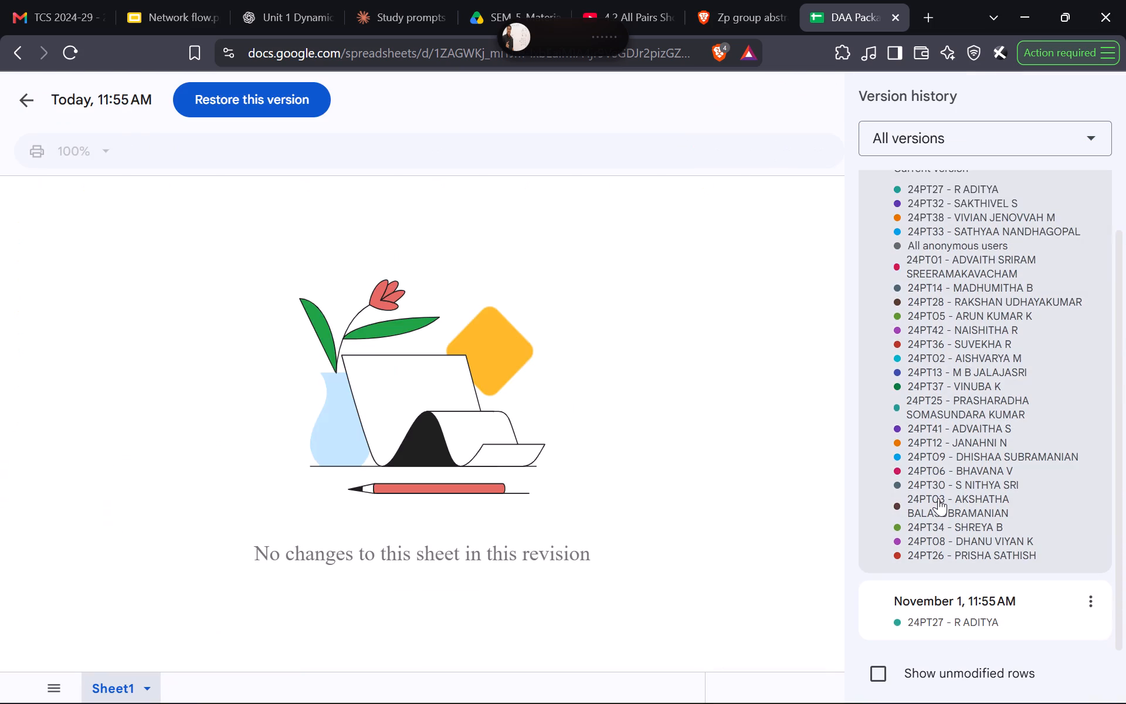
left_click(938, 498)
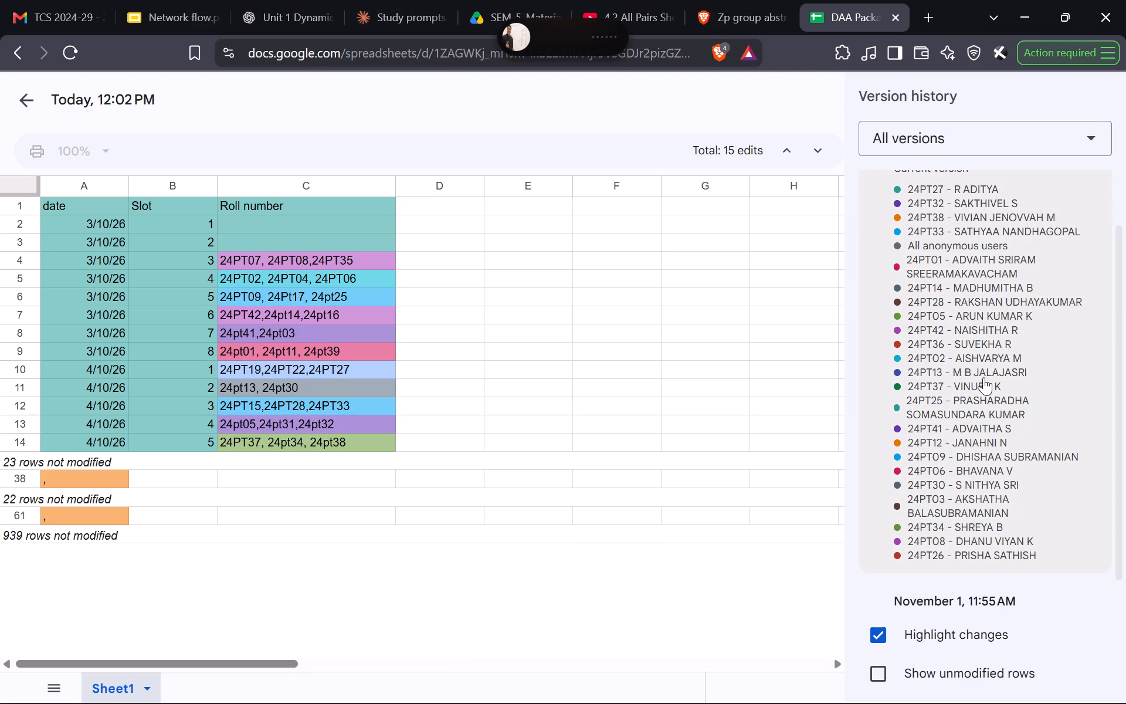
scroll(978, 216, "up", 1)
scroll(978, 216, "down", 1)
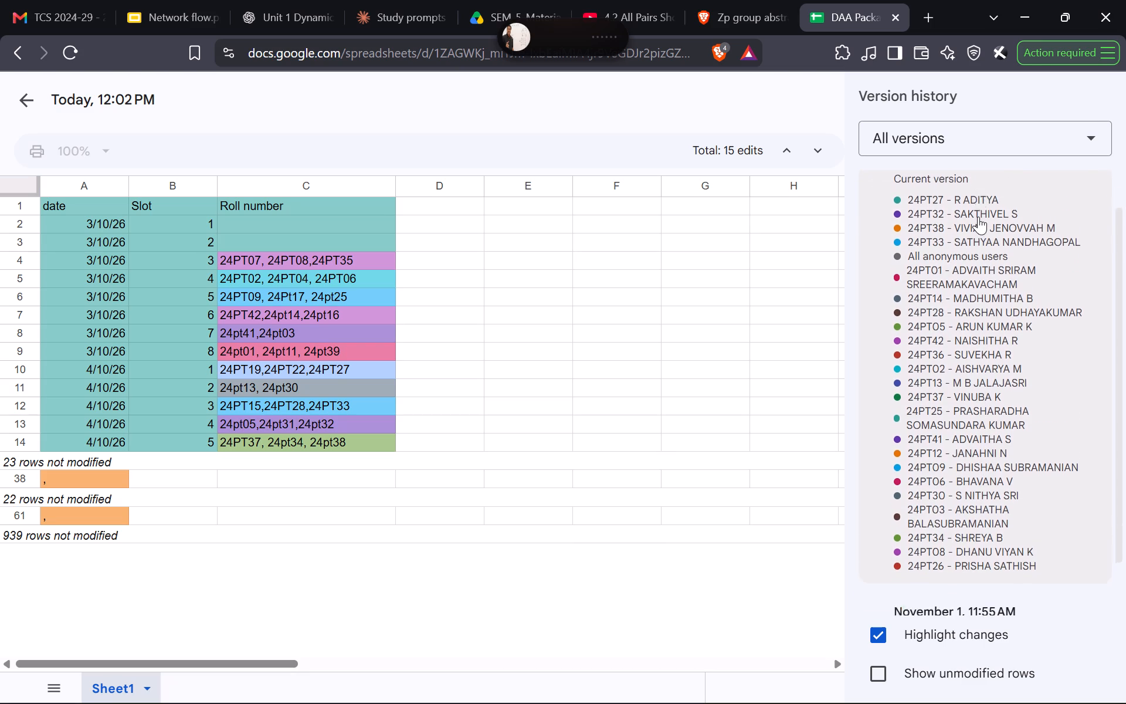
scroll(978, 216, "down", 1)
scroll(978, 216, "up", 1)
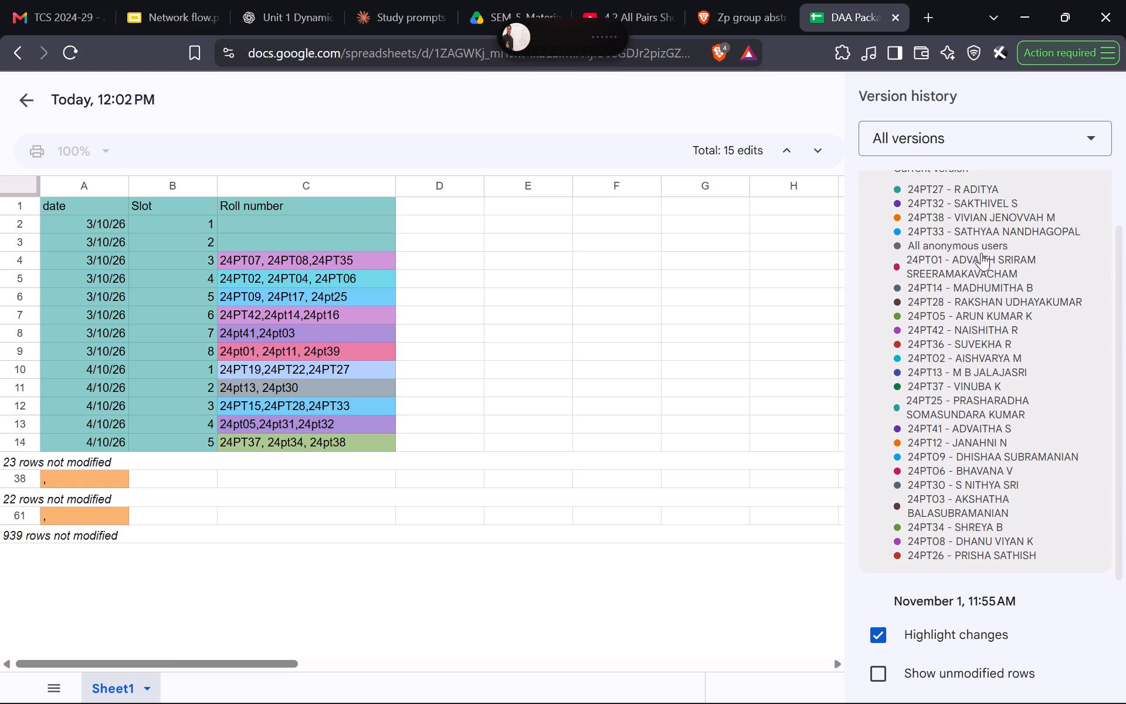
left_click(959, 248)
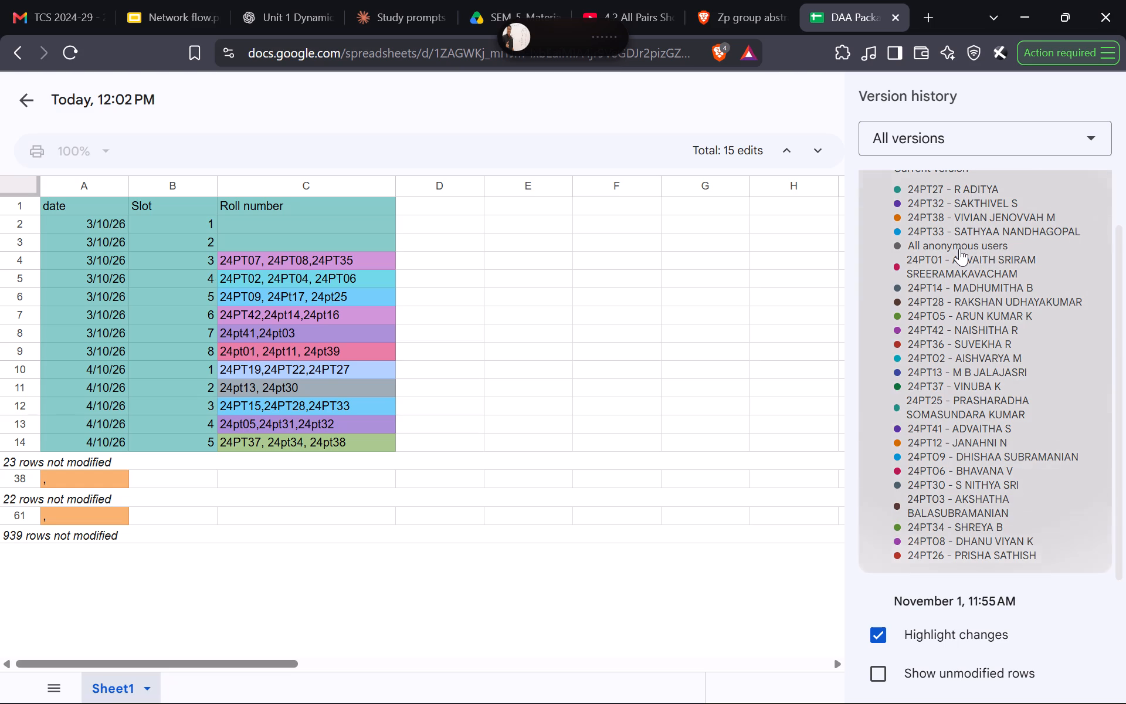
left_click(948, 245)
left_click(948, 245)
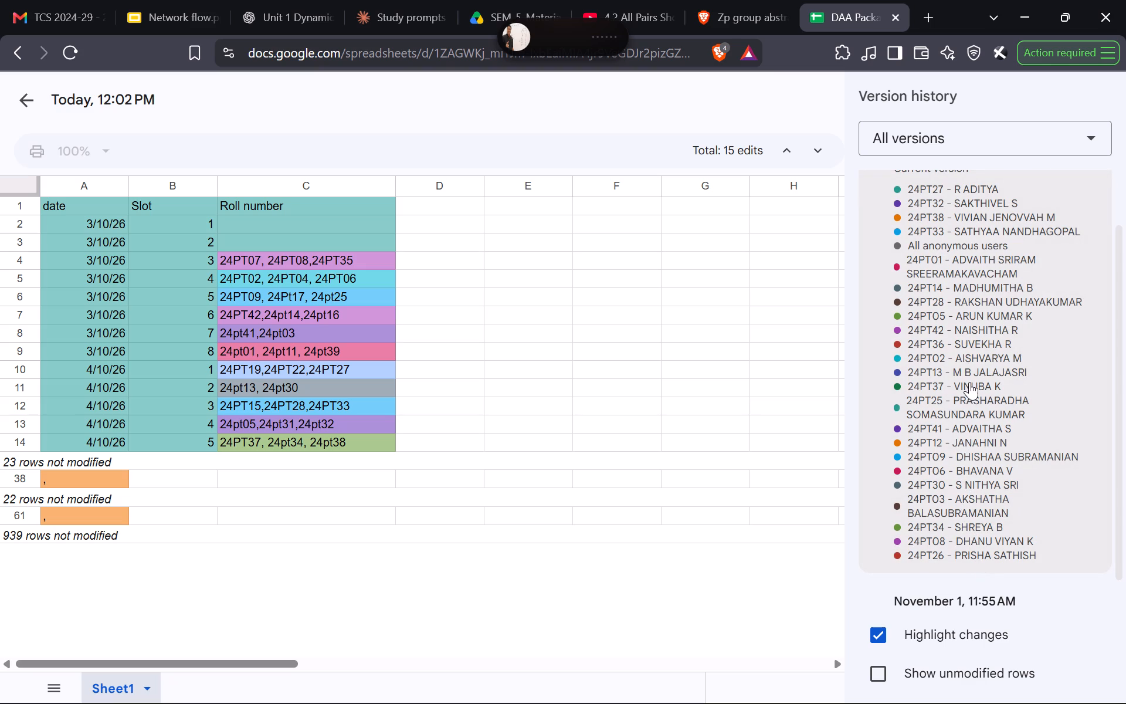
left_click(972, 327)
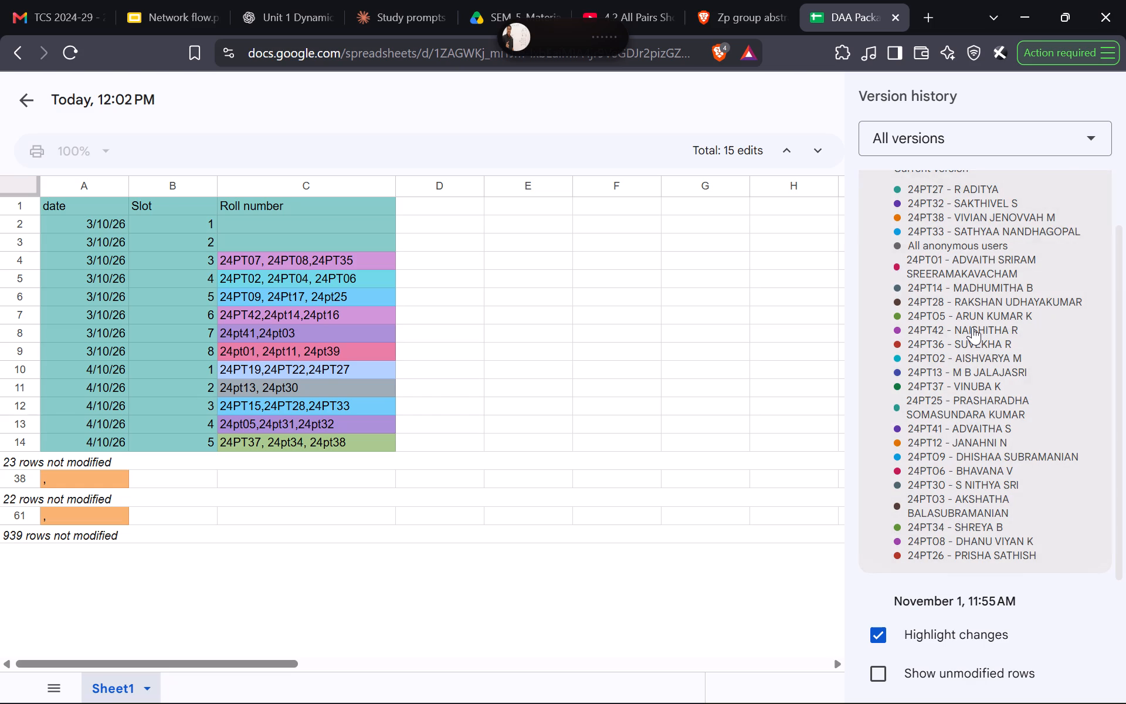
left_click(972, 327)
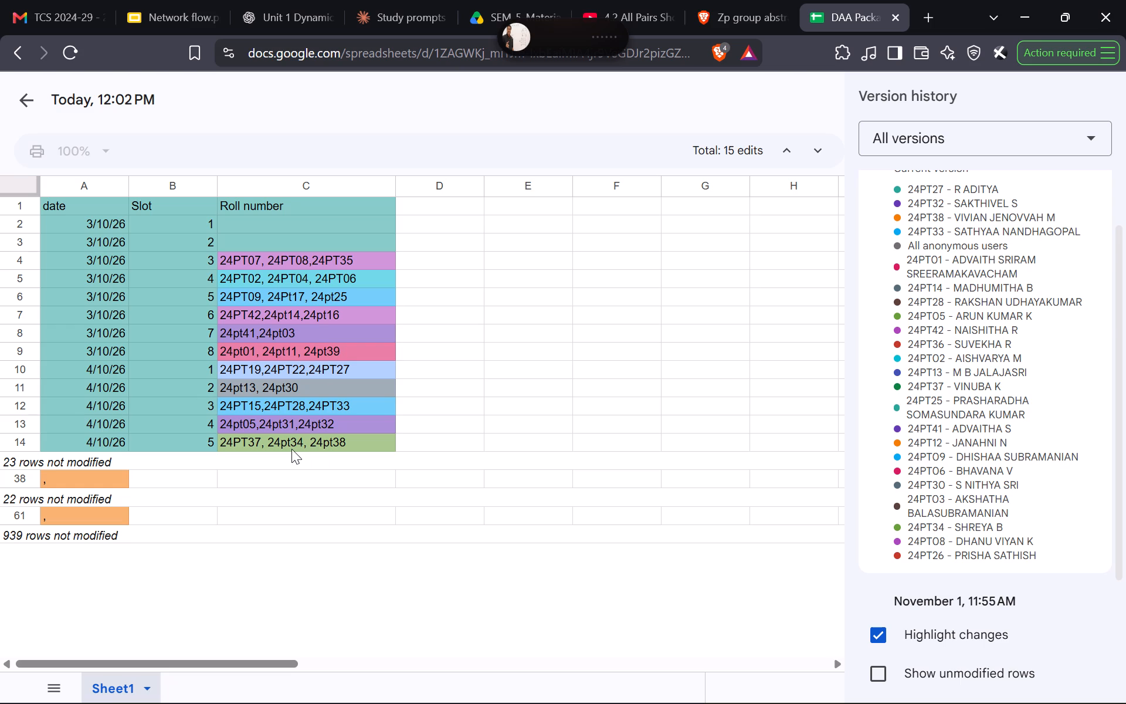
Review the editor list of the current November 1, 12:02 PM version and check which actions are available for it.
scroll(274, 297, "up", 2)
scroll(982, 288, "up", 1)
scroll(982, 288, "down", 2)
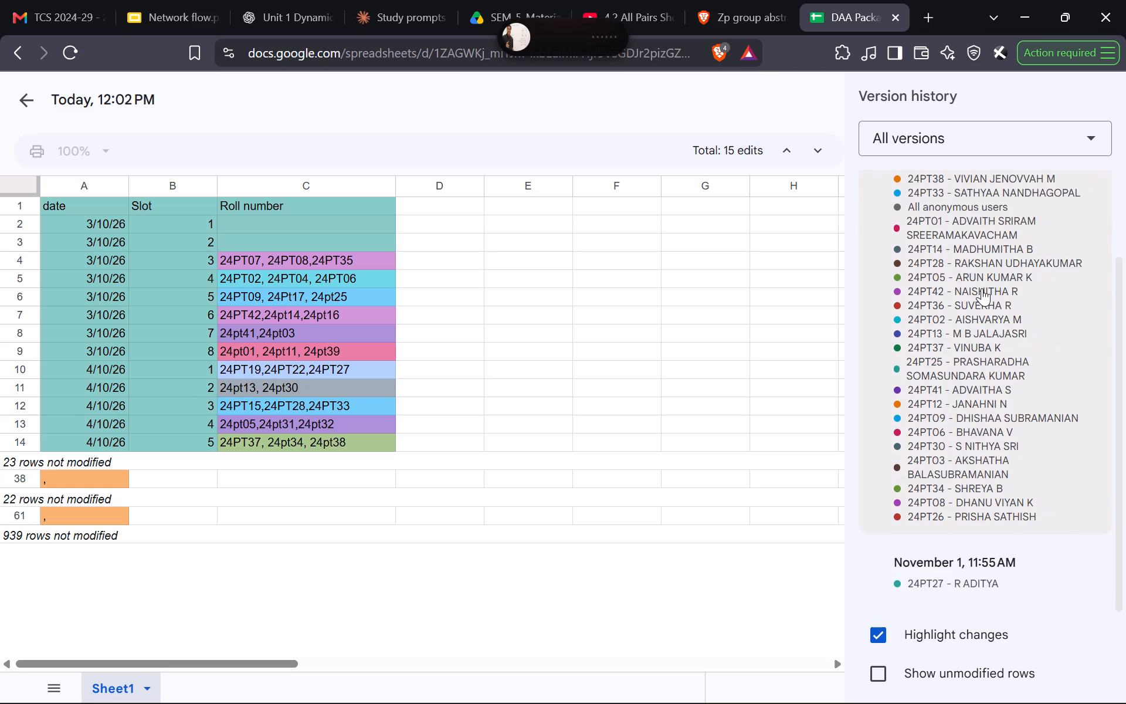
scroll(940, 557, "up", 1)
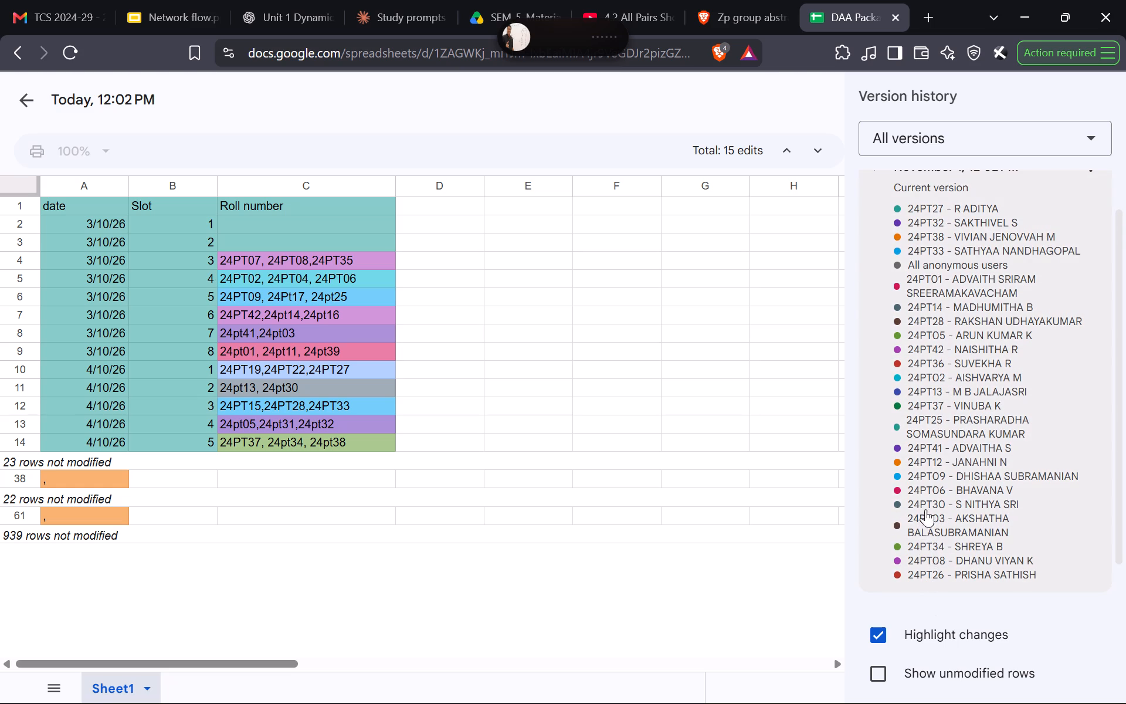
left_click(934, 389)
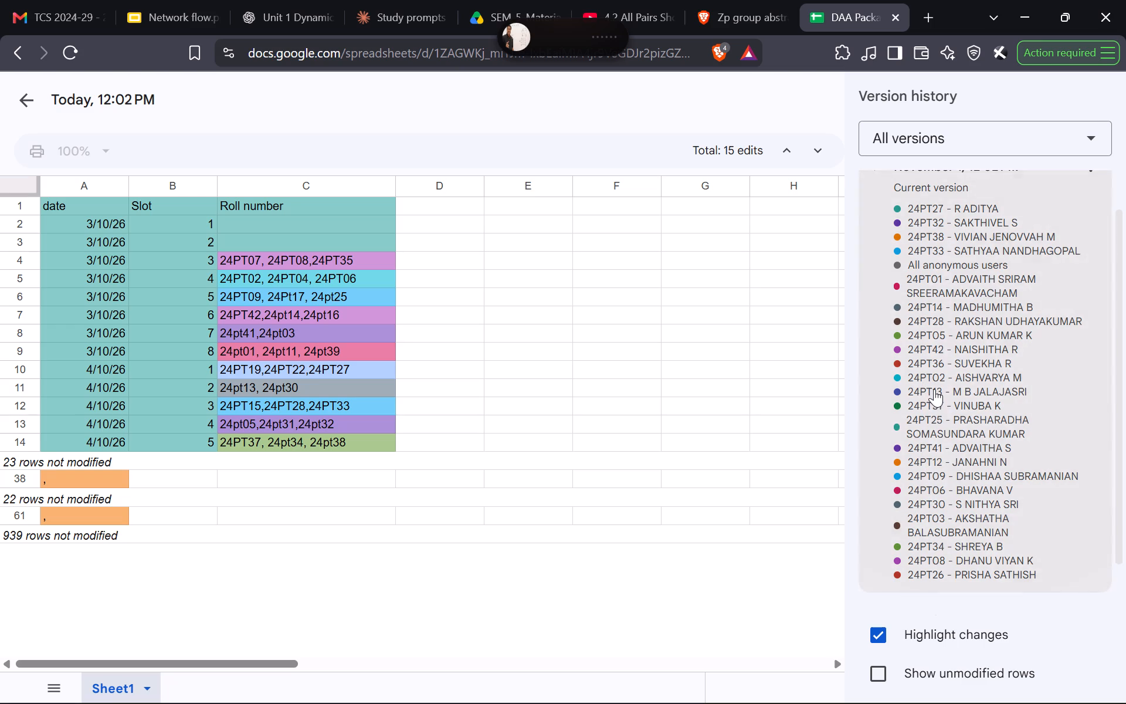
scroll(934, 389, "up", 2)
left_click(1091, 212)
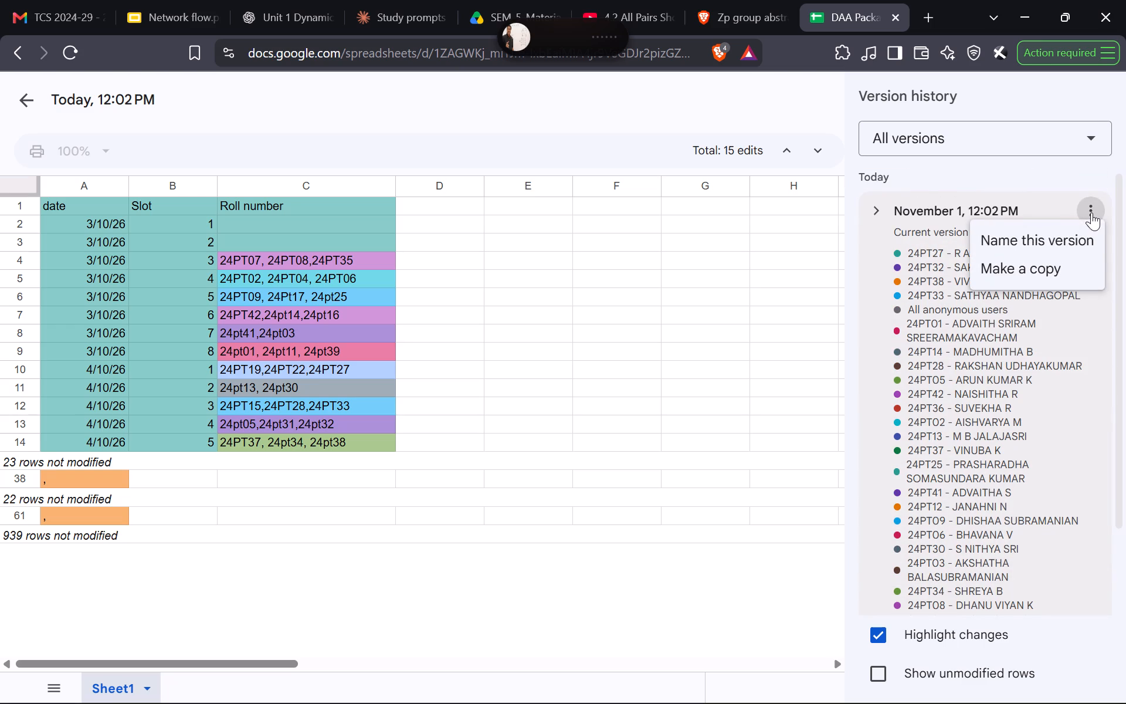
left_click(1021, 413)
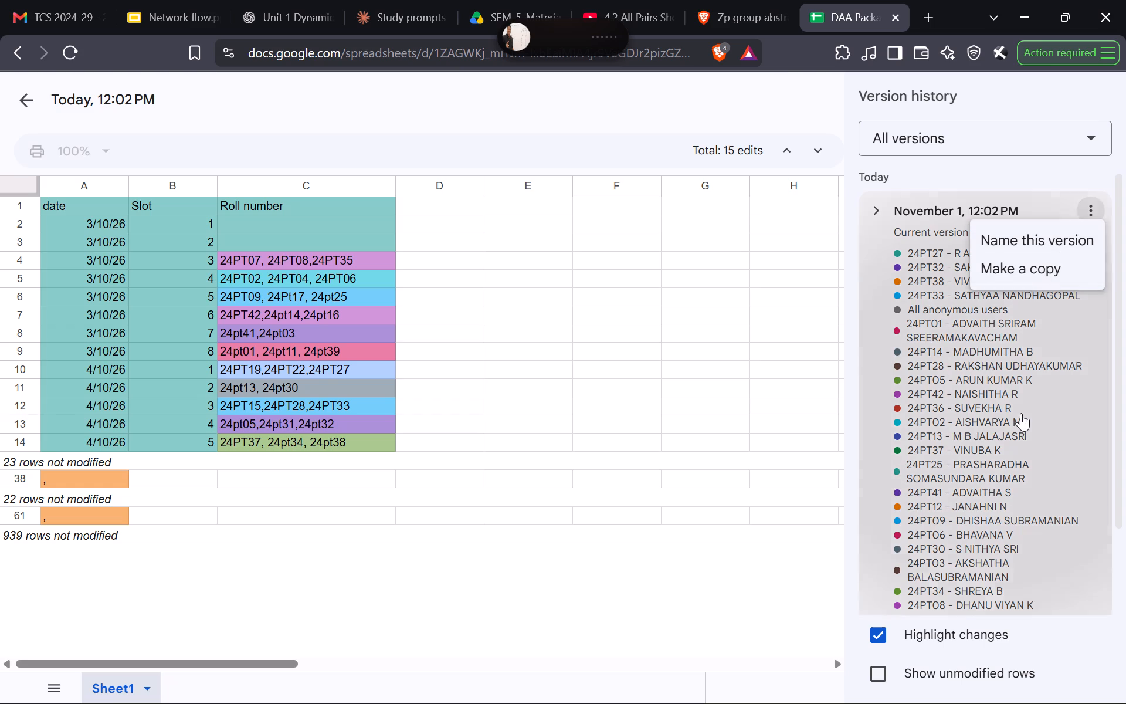
left_click(1021, 413)
scroll(1021, 413, "down", 3)
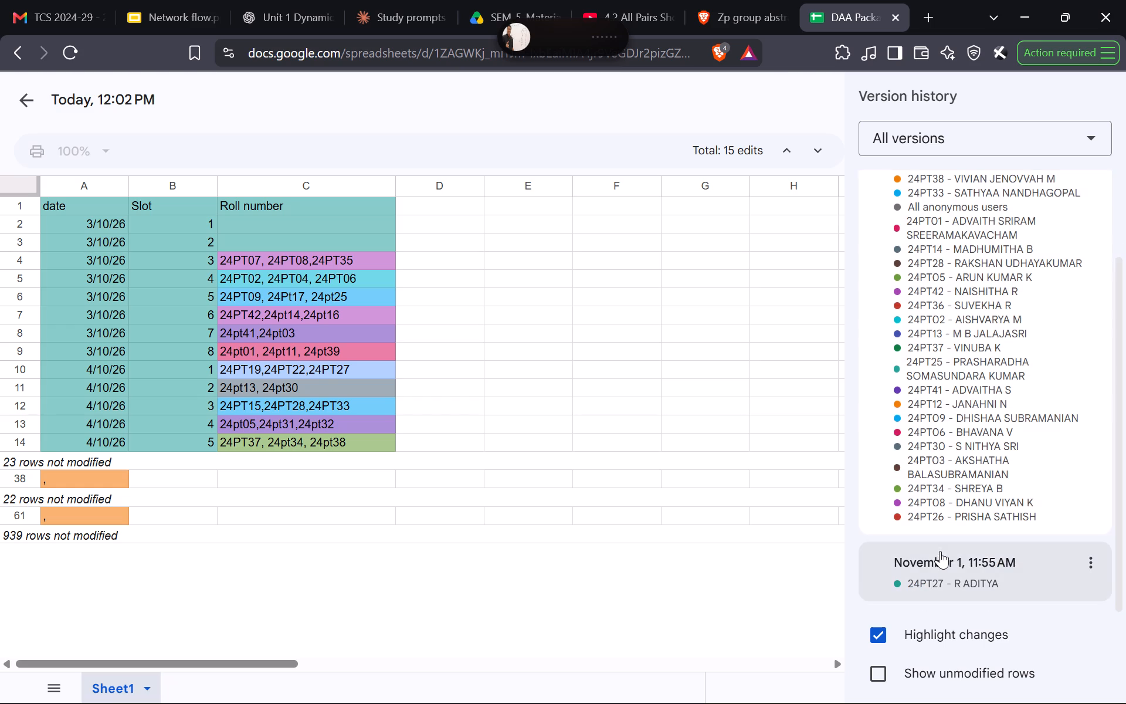
Compare the current version with change highlighting off and on again.
left_click(877, 638)
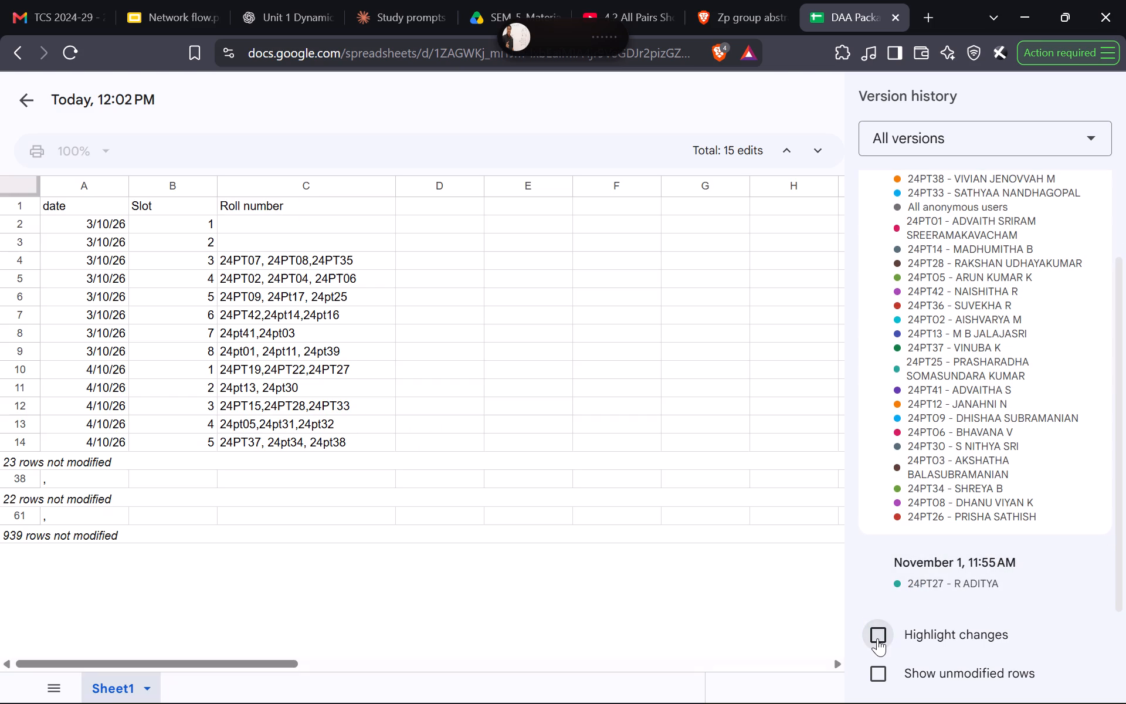
left_click(877, 638)
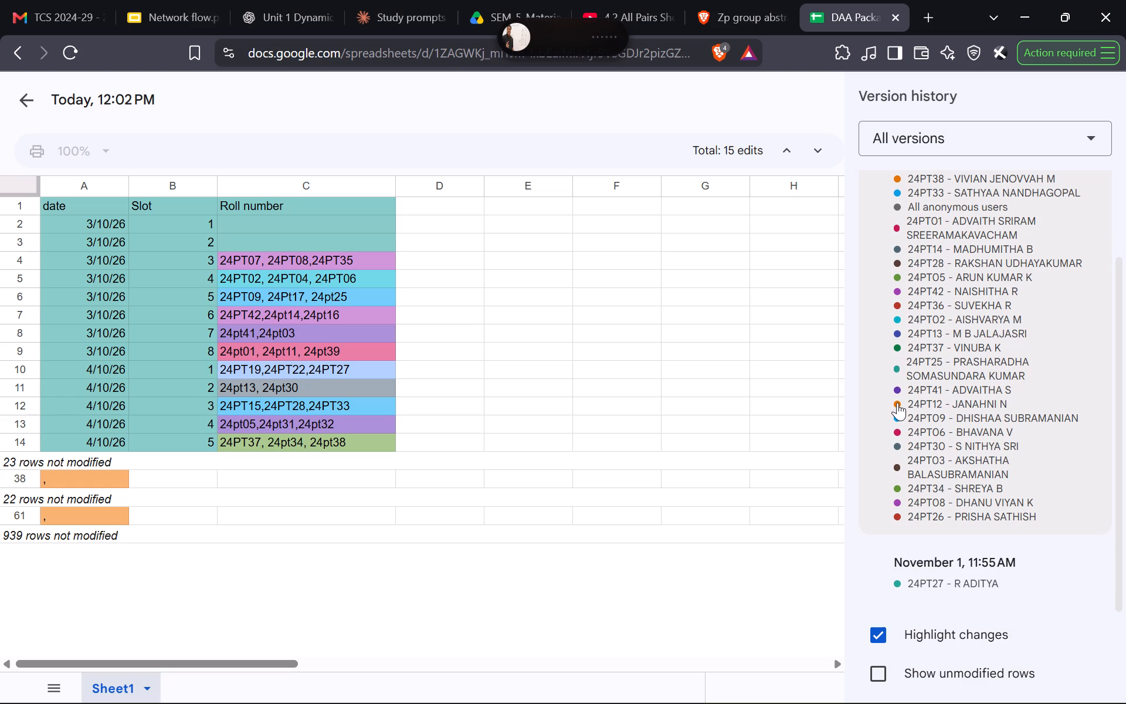
Check the highlighted edits in A38 and A61 against the editor colours, and return to the sheet.
scroll(226, 397, "up", 1)
left_click(70, 484)
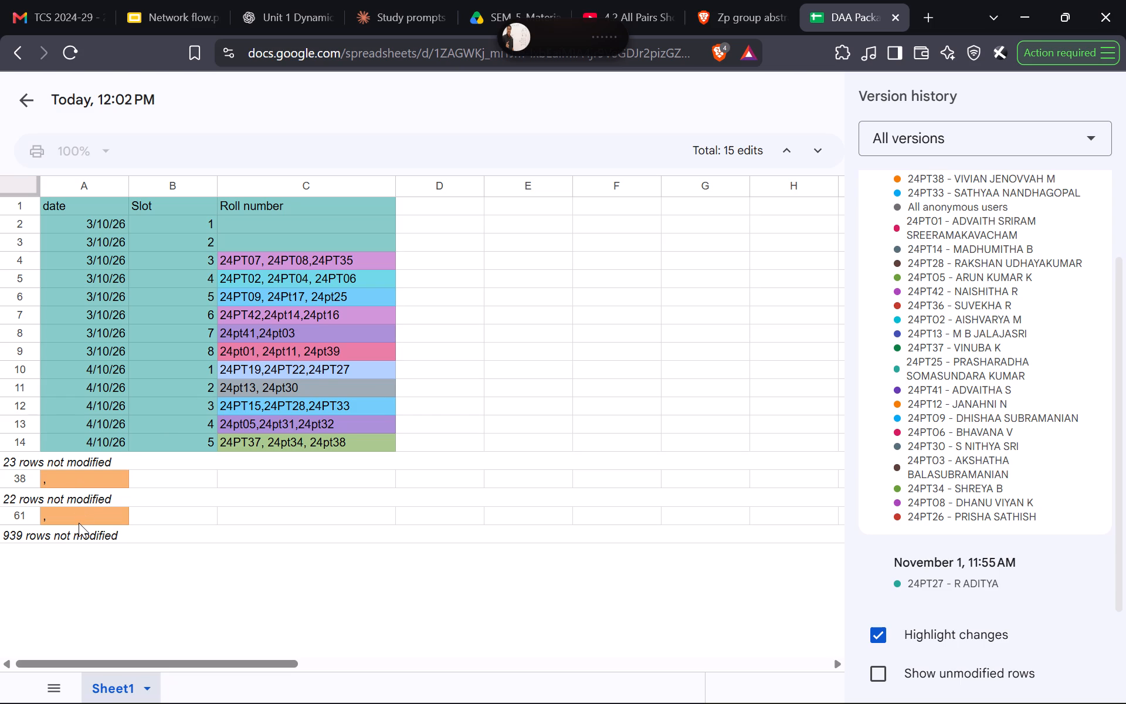
left_click(79, 523)
scroll(908, 280, "up", 4)
scroll(908, 280, "down", 3)
scroll(908, 280, "up", 3)
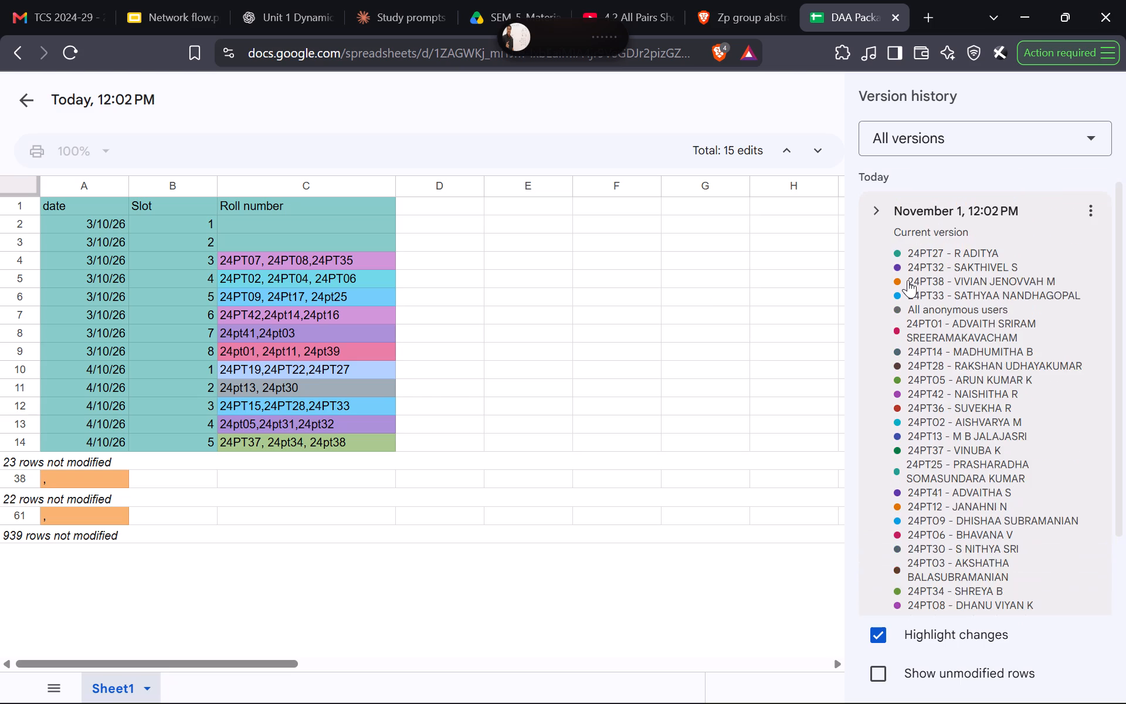
scroll(908, 280, "down", 3)
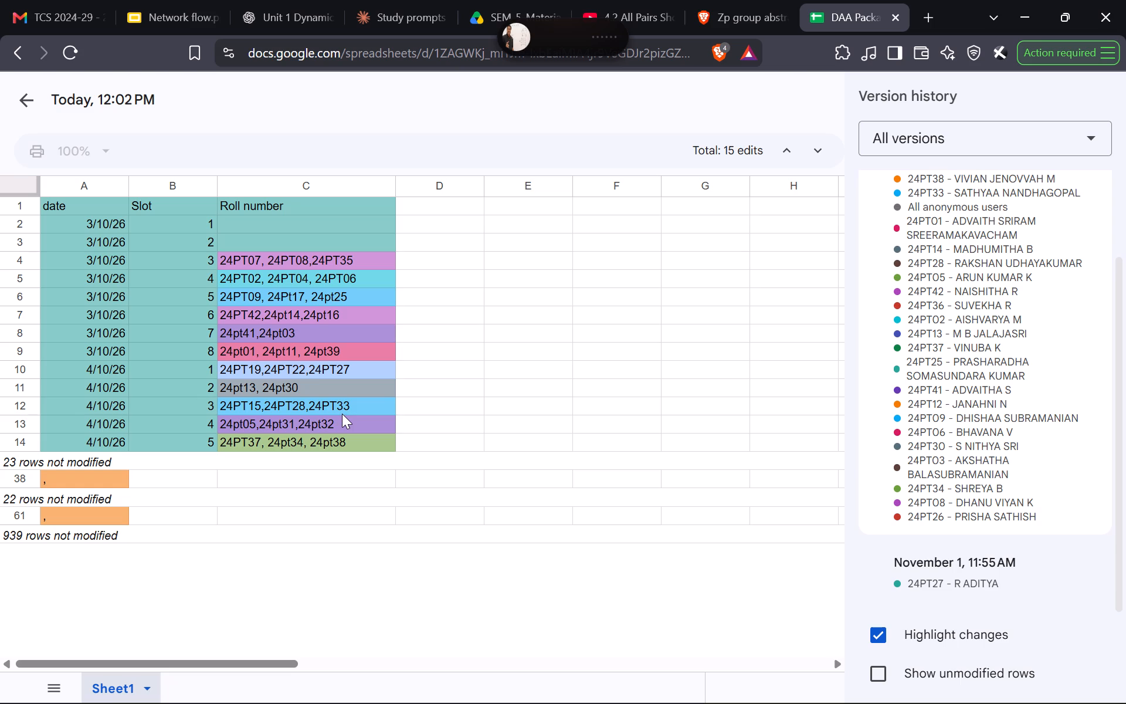
left_click(25, 106)
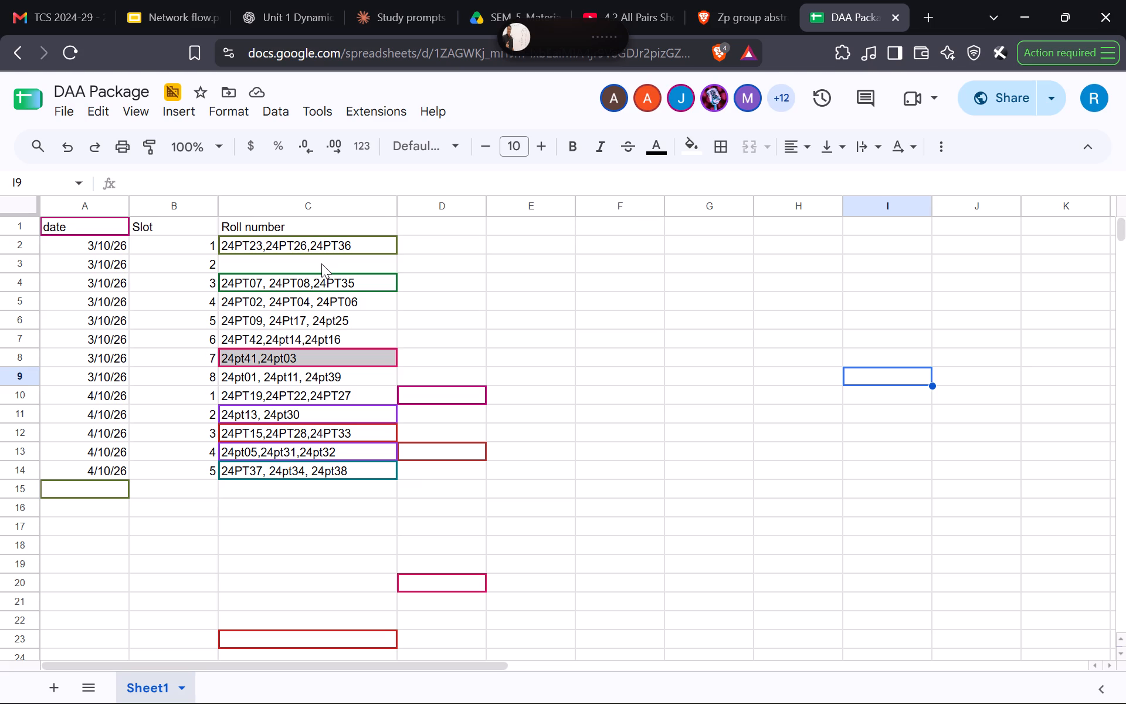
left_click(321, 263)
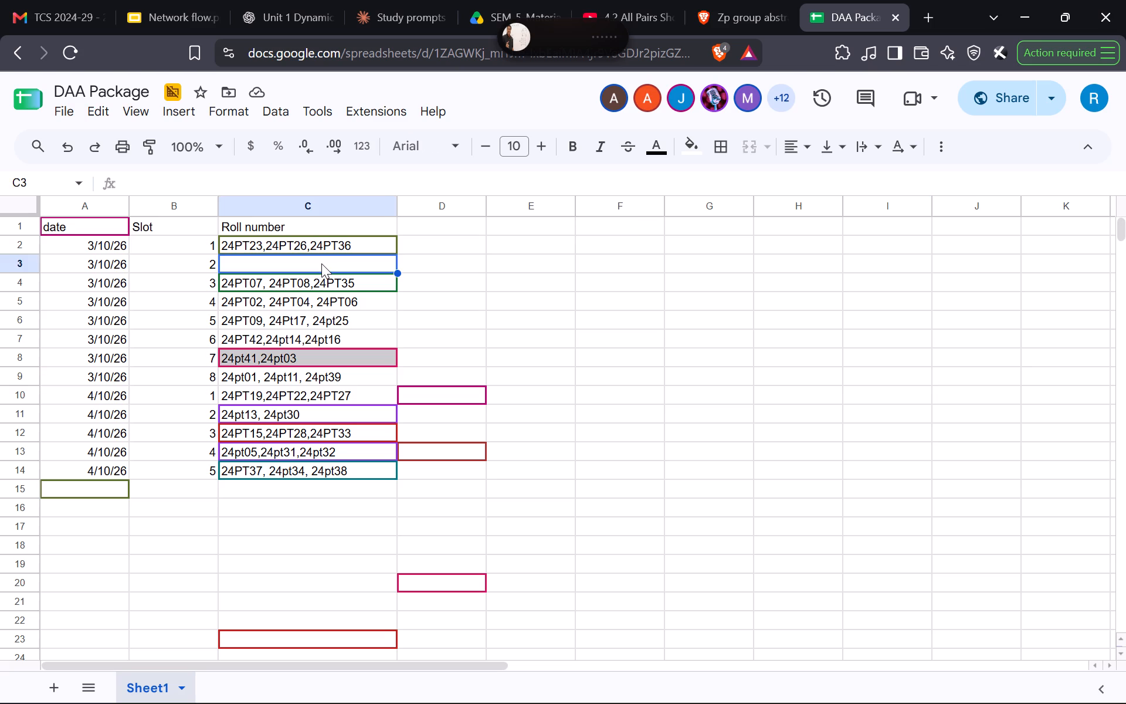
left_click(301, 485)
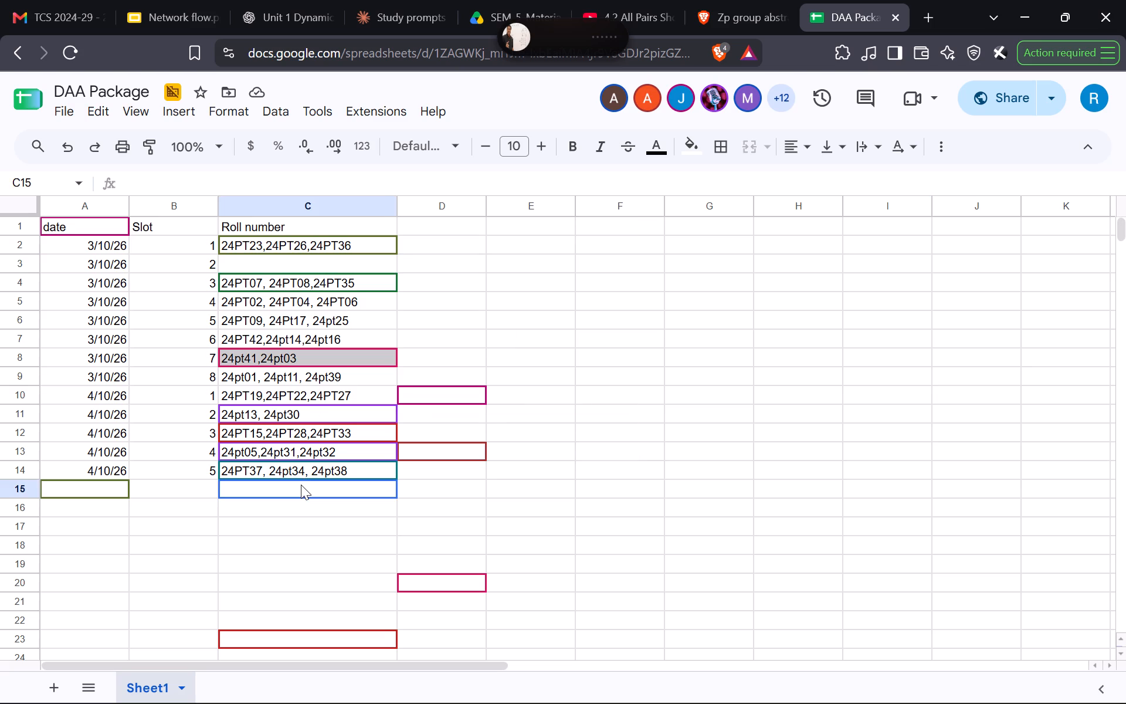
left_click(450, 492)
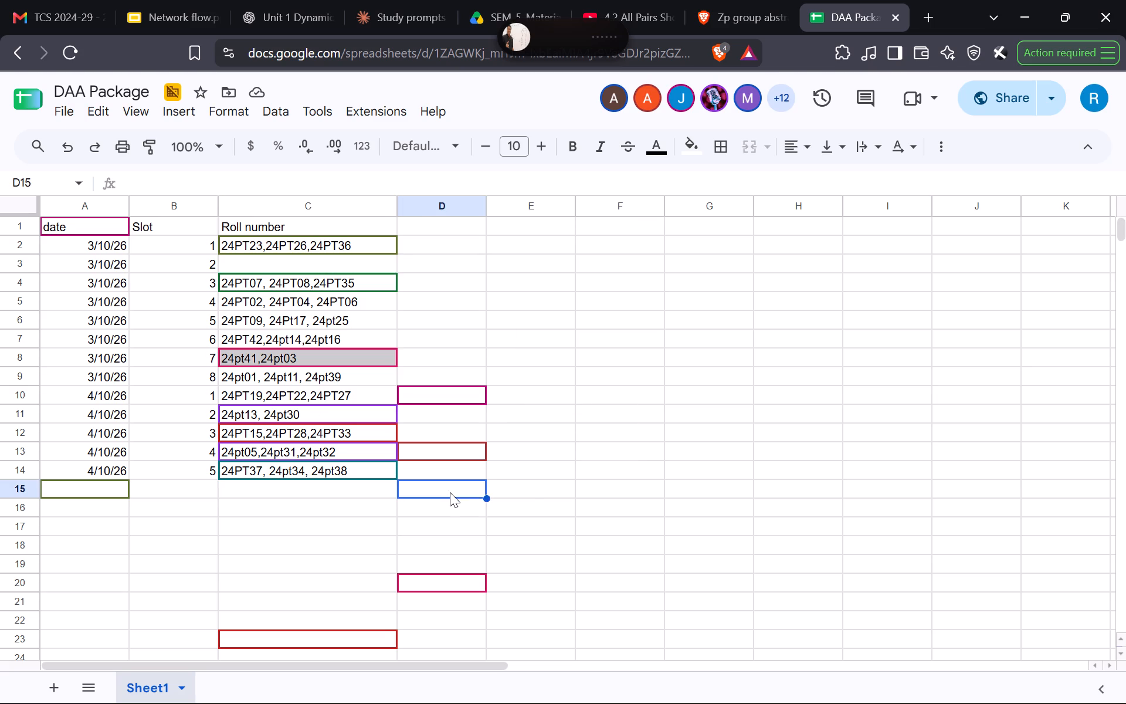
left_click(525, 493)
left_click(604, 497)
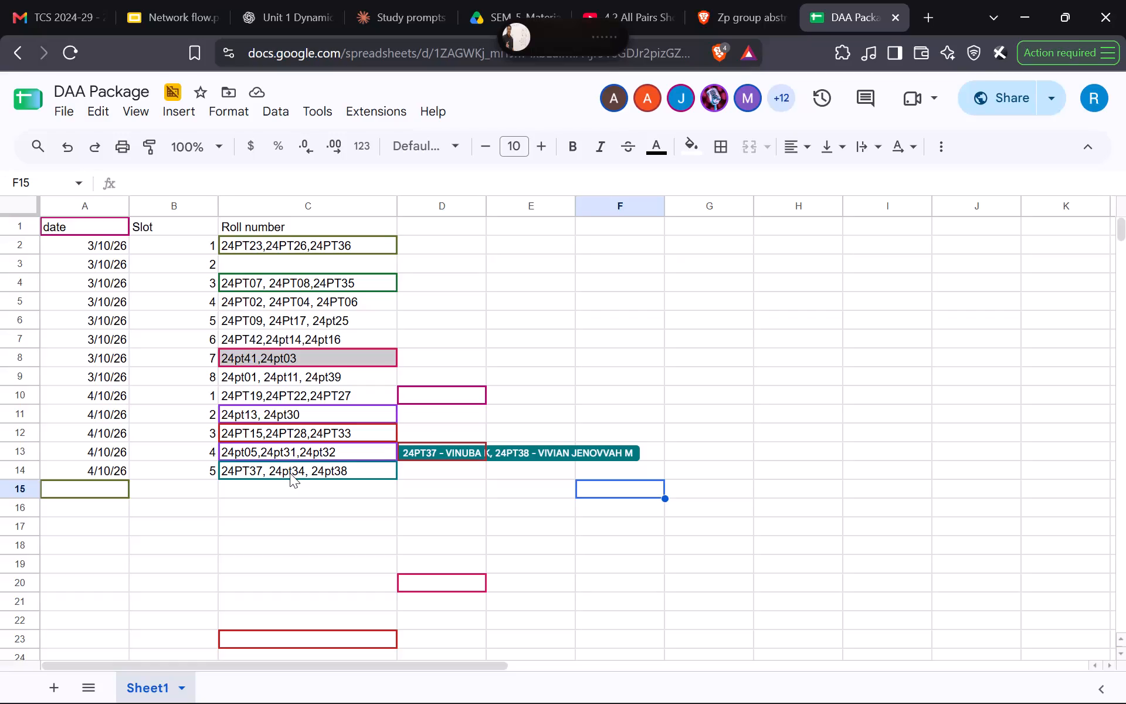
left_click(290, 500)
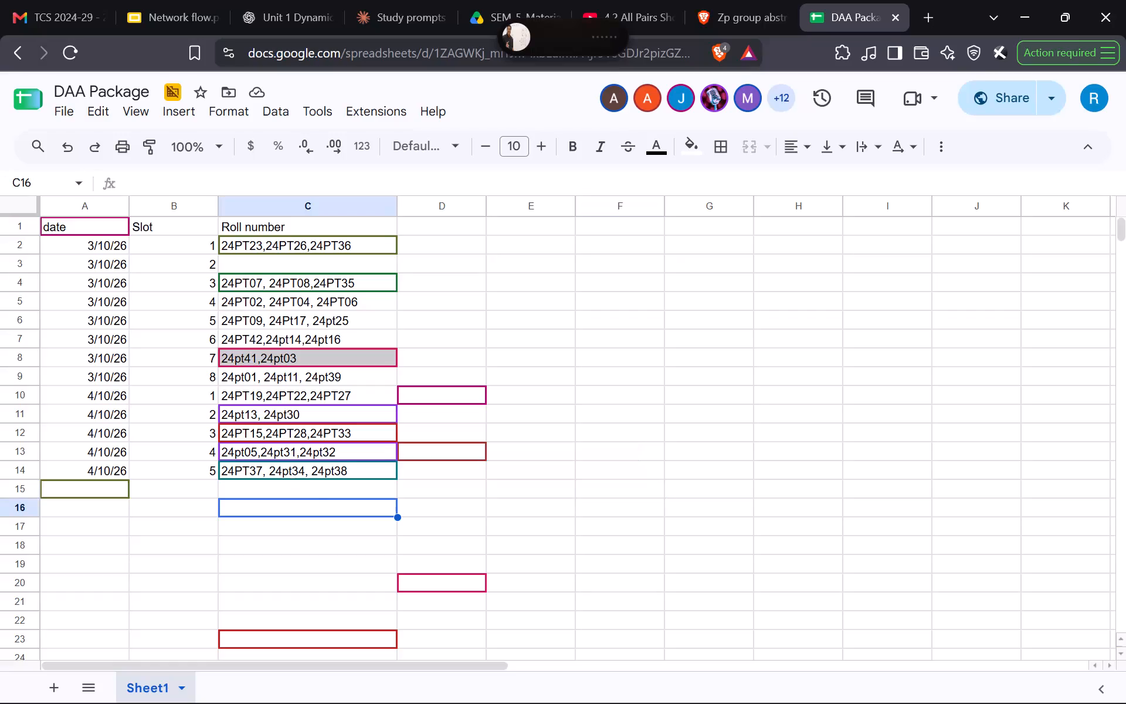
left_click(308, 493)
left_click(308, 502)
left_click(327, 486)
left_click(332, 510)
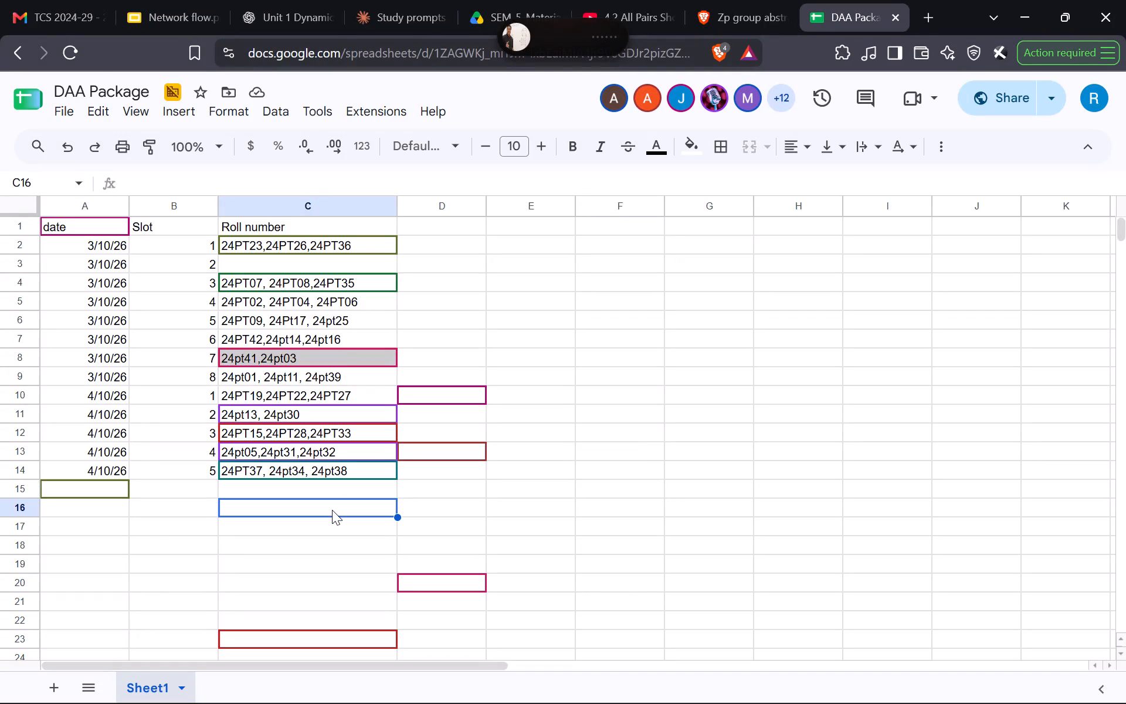
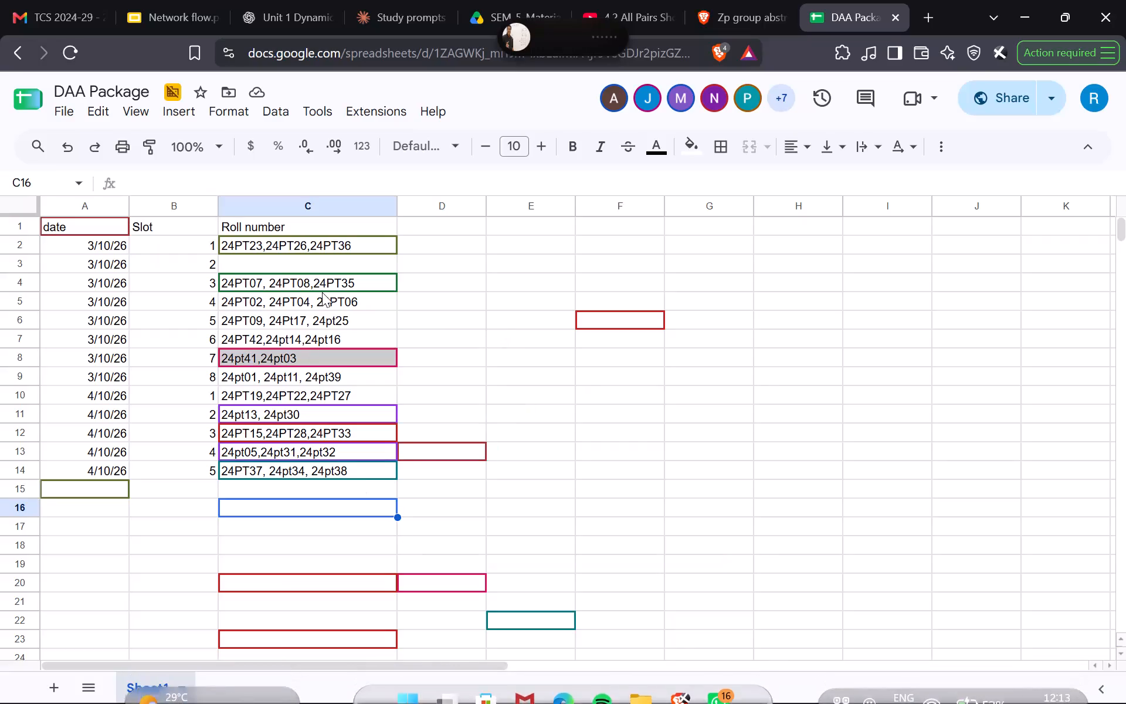
Close the DAA Package spreadsheet.
left_click(897, 19)
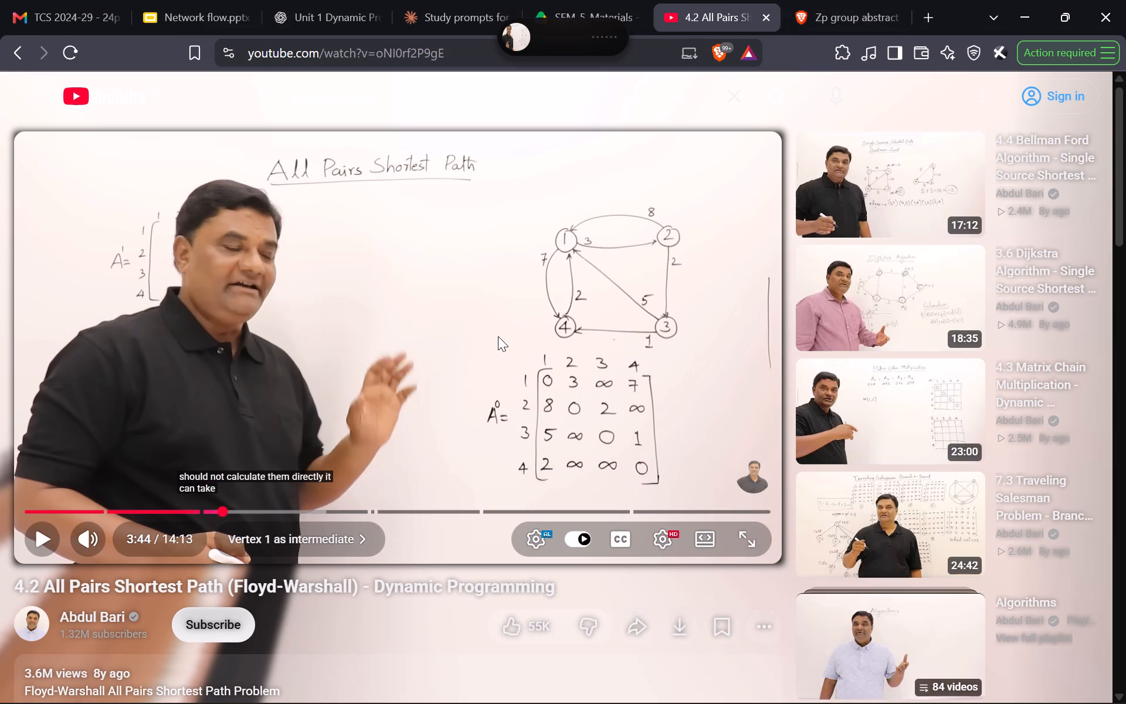
Resume the 4.2 All Pairs Shortest Path (Floyd-Warshall) video and watch it in full screen.
left_click(498, 336)
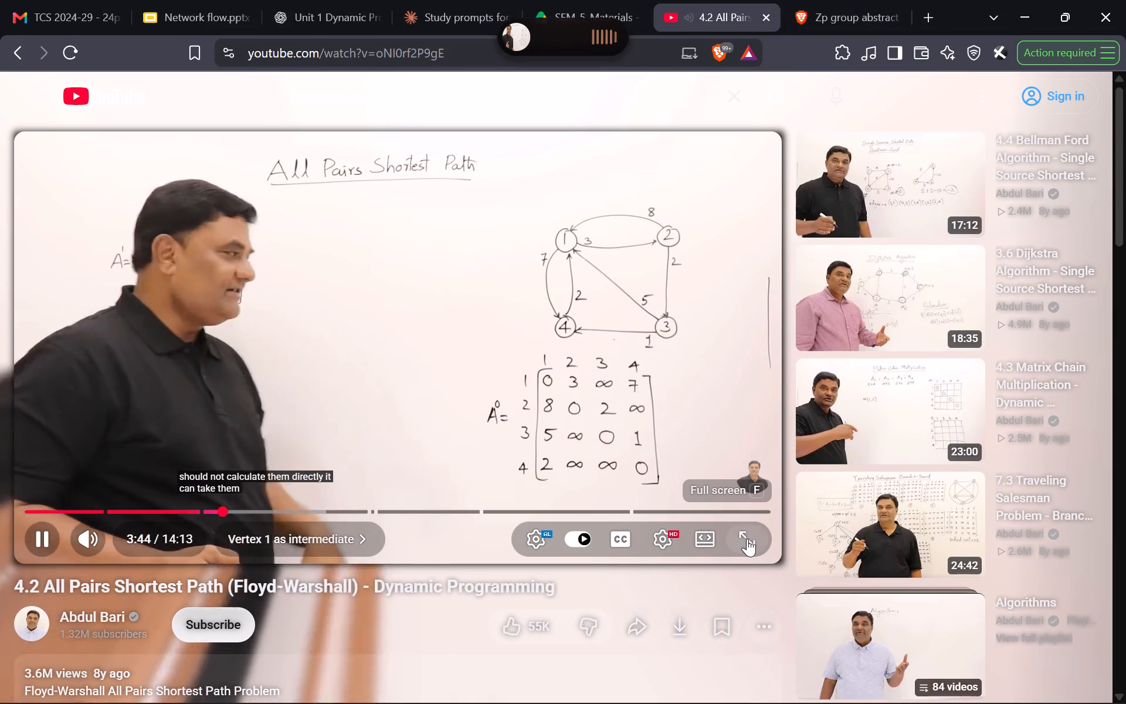
left_click(747, 539)
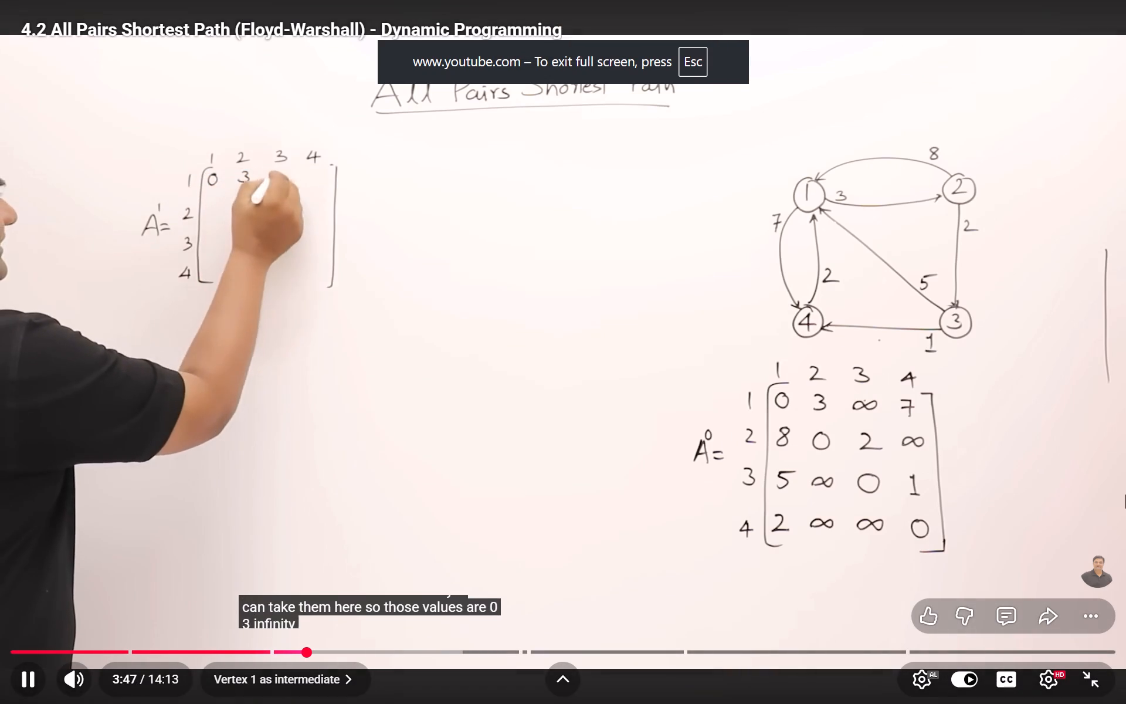
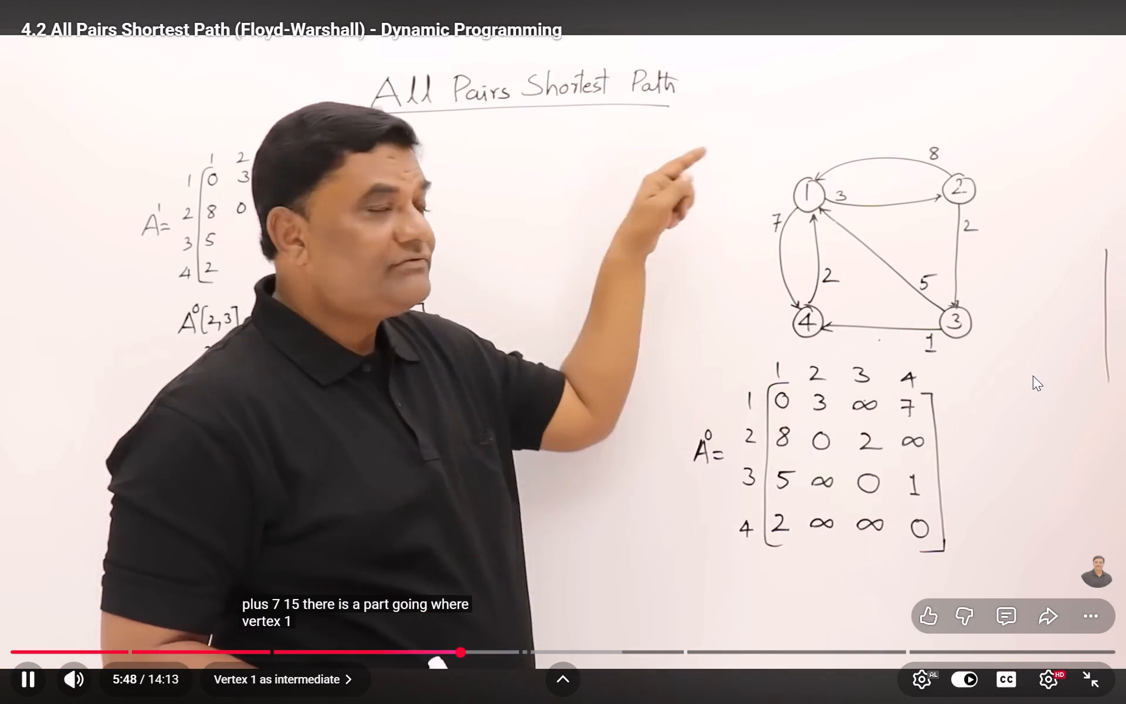
Pause the lecture video to study the worked A¹ matrix entries for vertex 1 as intermediate.
left_click(460, 192)
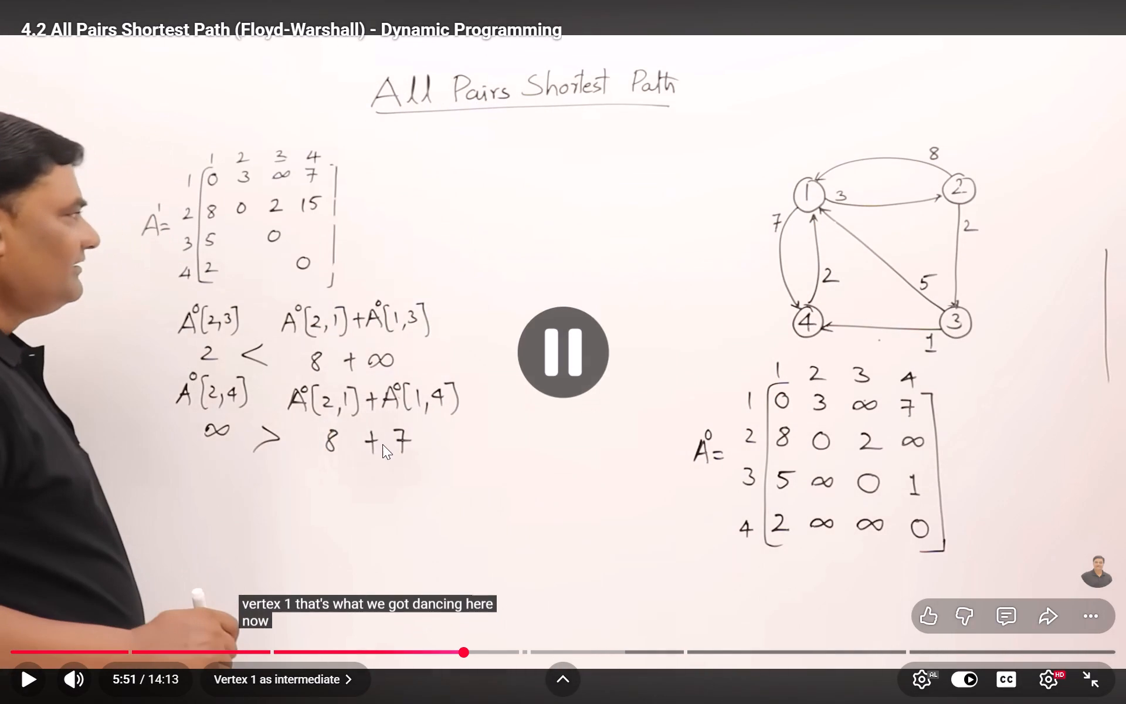
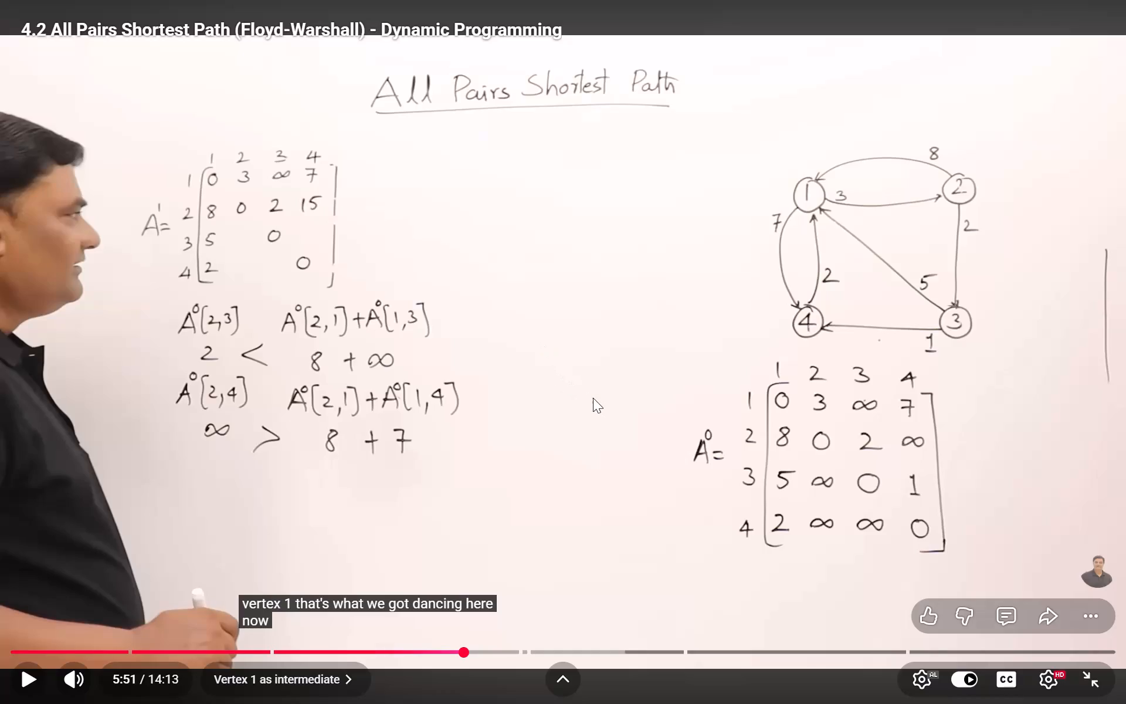
Leave the full-screen lecture and open the DAA Package spreadsheet from Google Sheets in a new tab.
key("Escape")
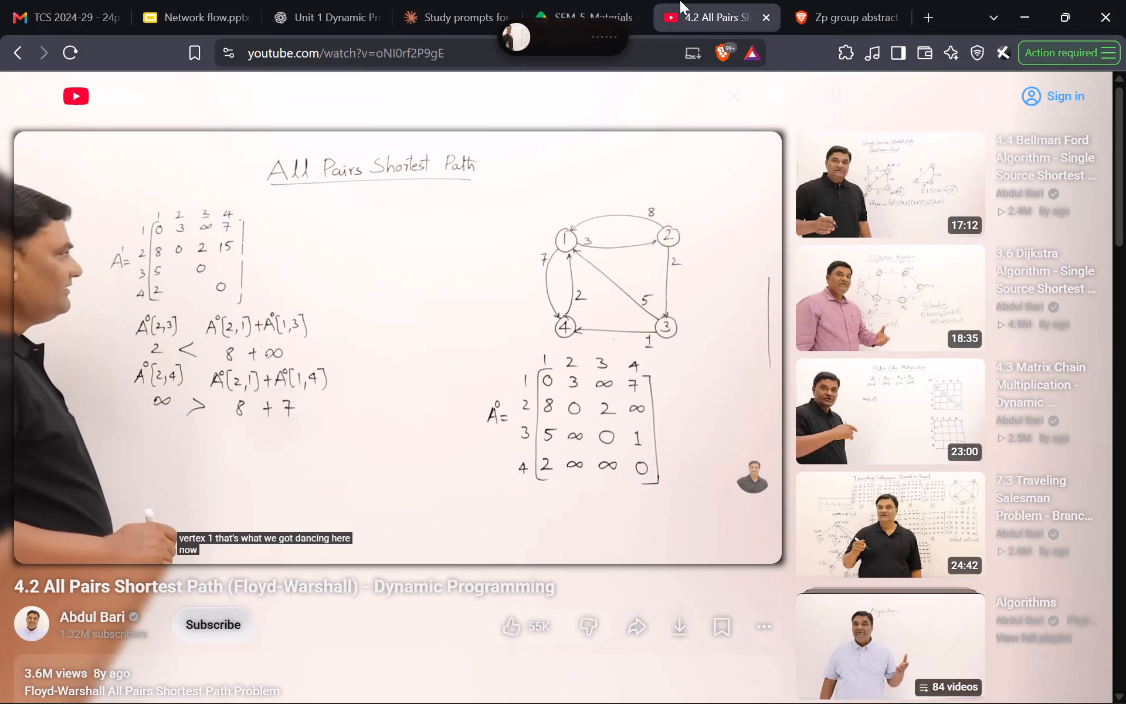
left_click(919, 16)
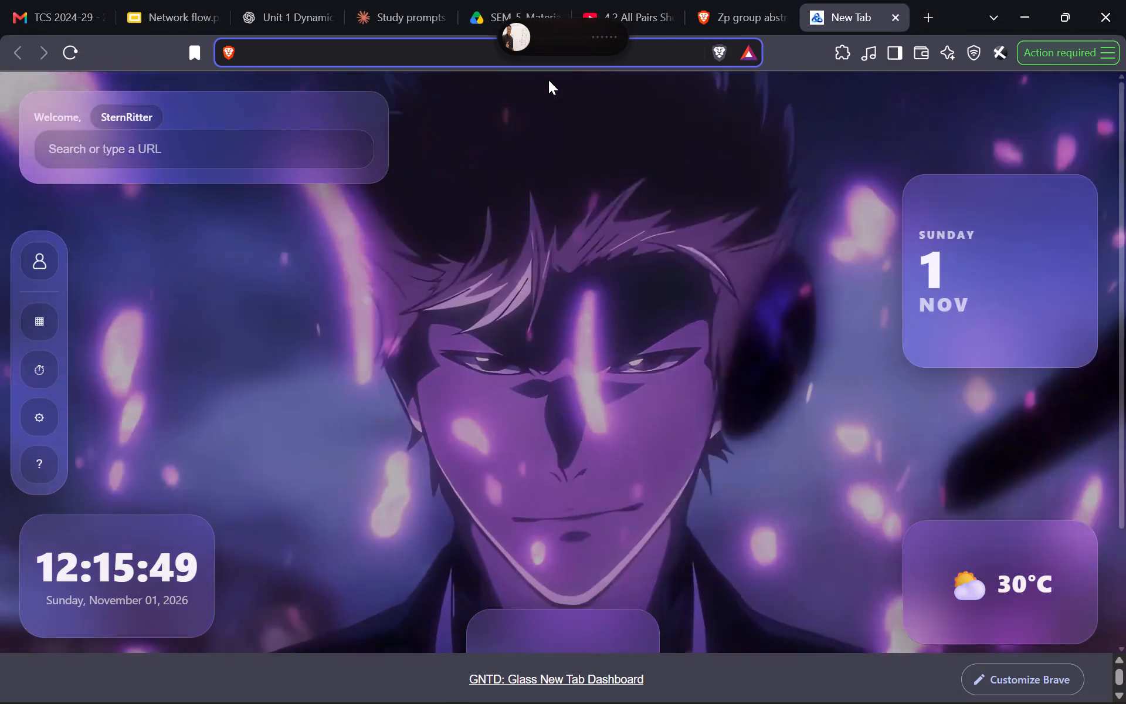
type("sheets")
key("Return")
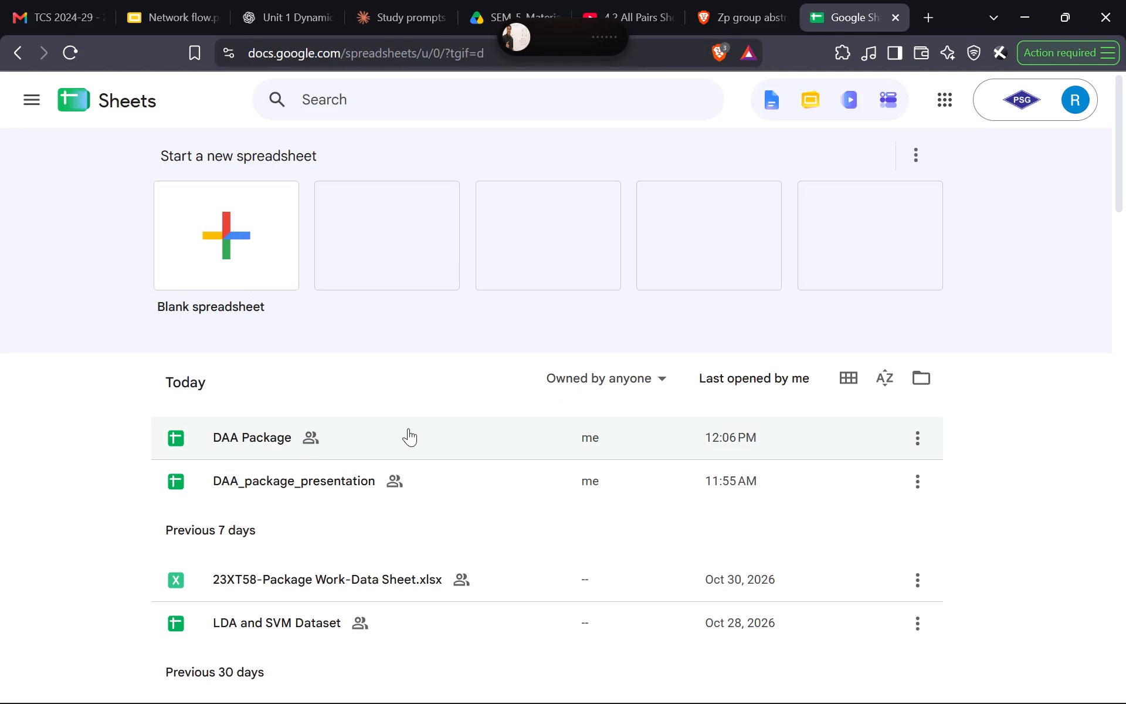
left_click(408, 428)
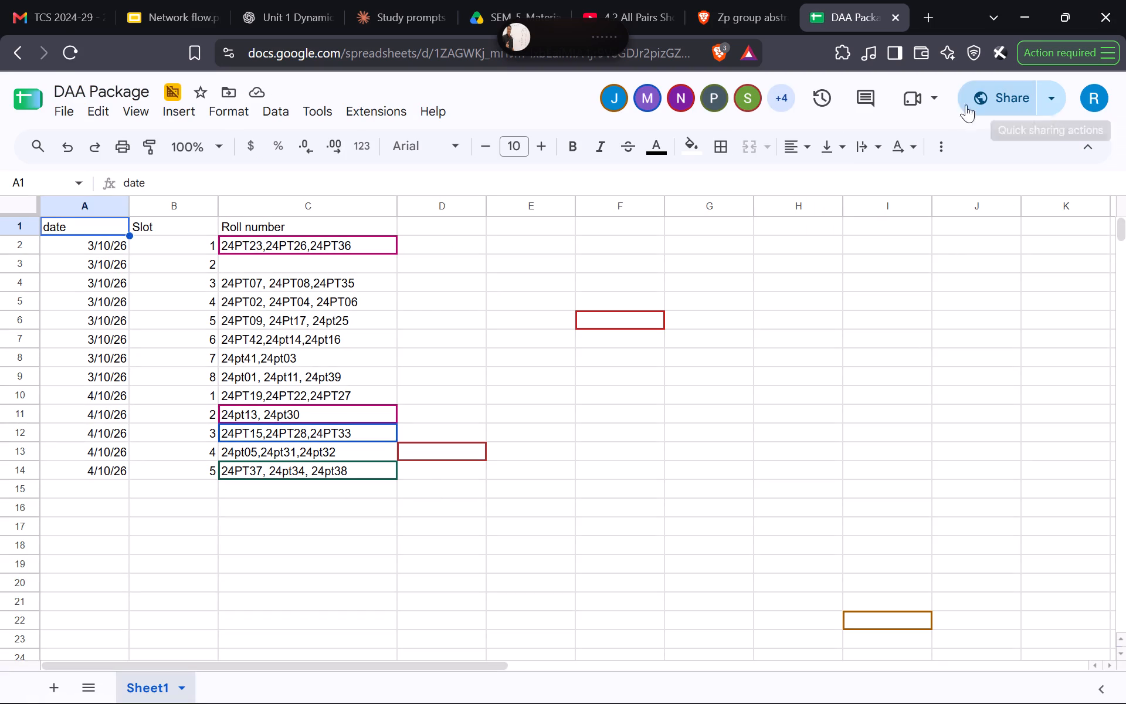
Open the DAA Package sheet's version history and examine which classmates edited the current version.
left_click(834, 96)
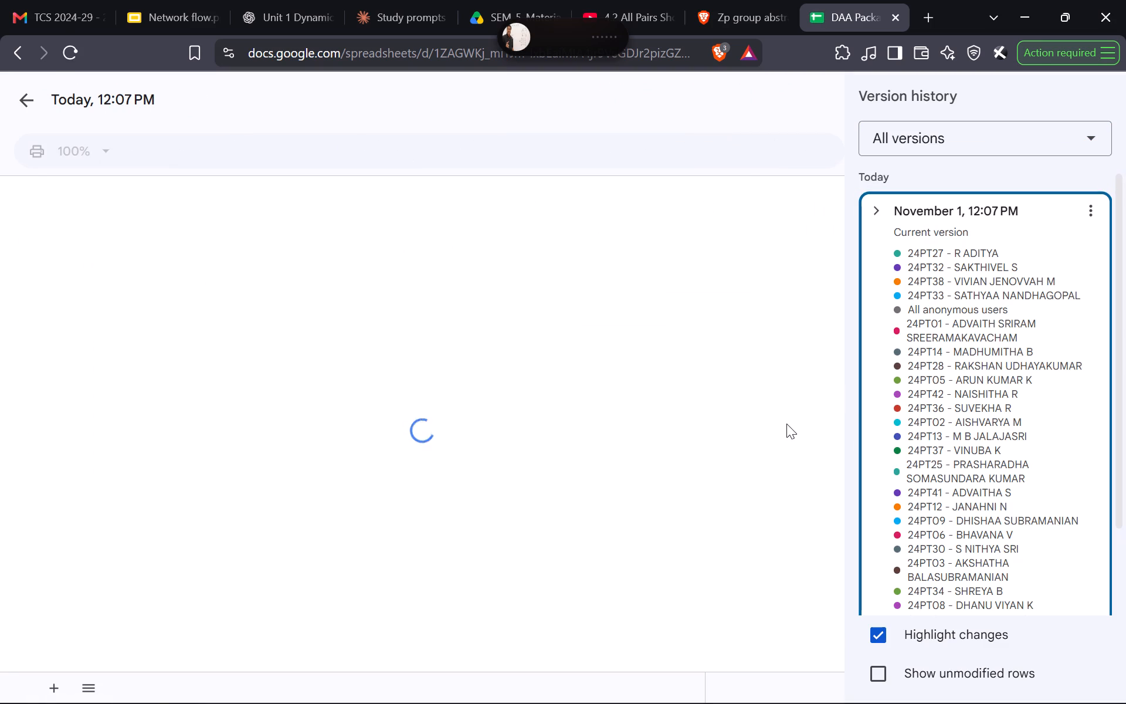
scroll(958, 437, "down", 1)
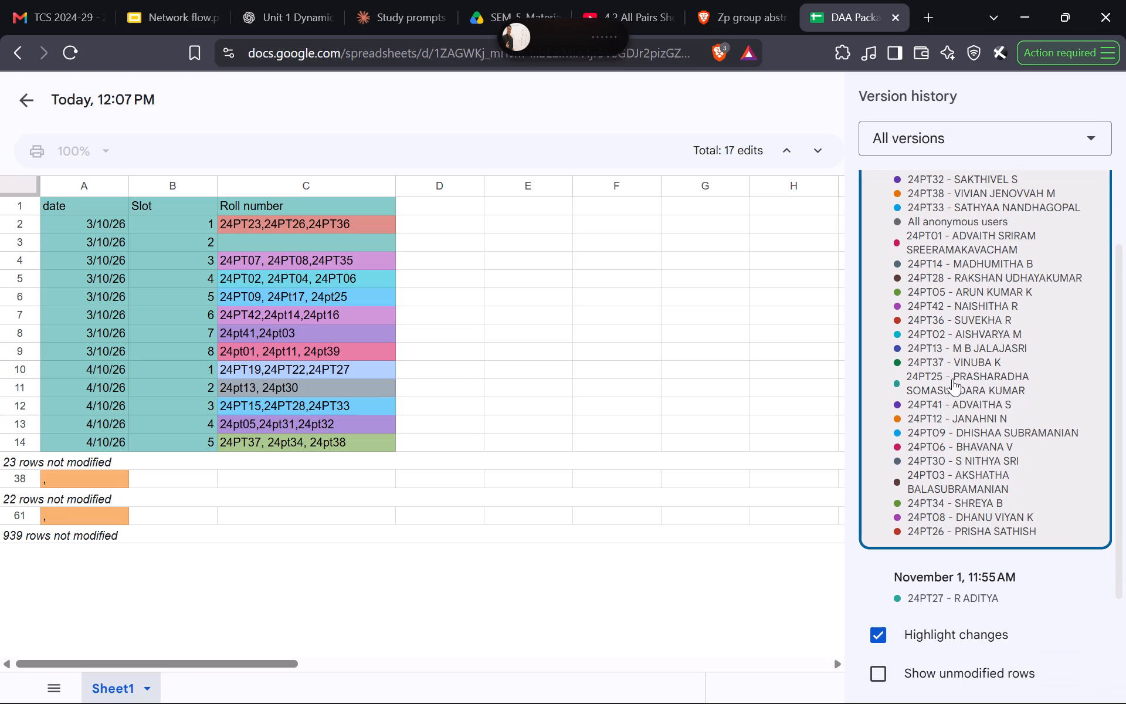
scroll(952, 345, "up", 1)
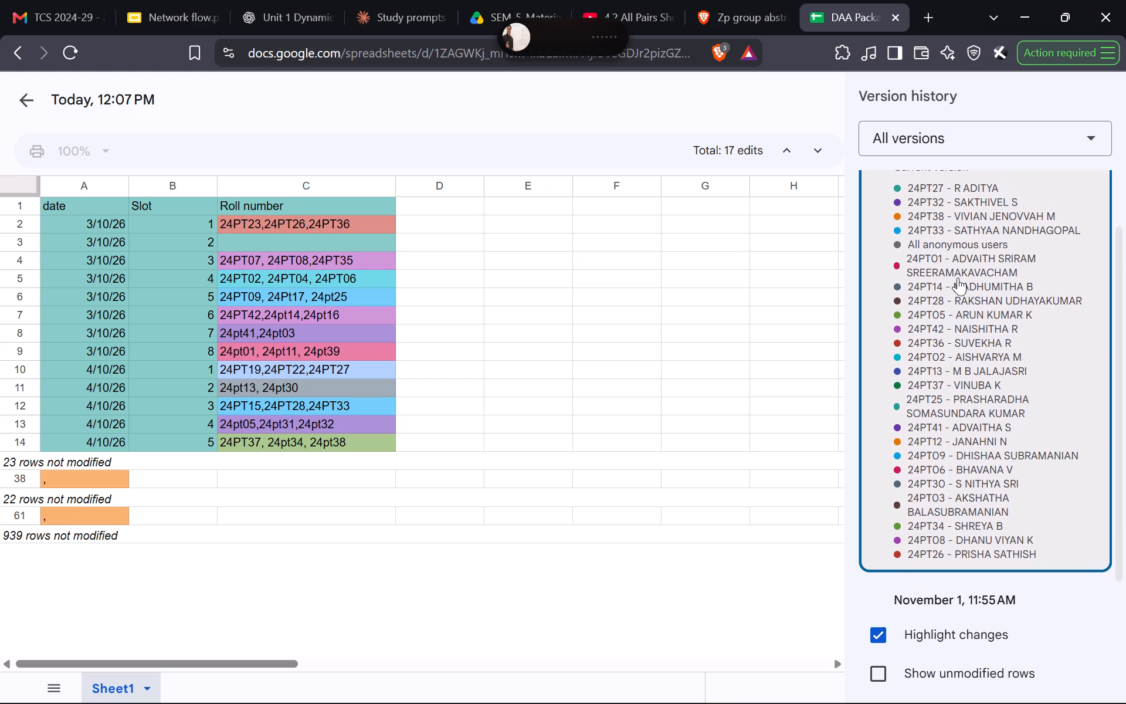
scroll(958, 275, "up", 1)
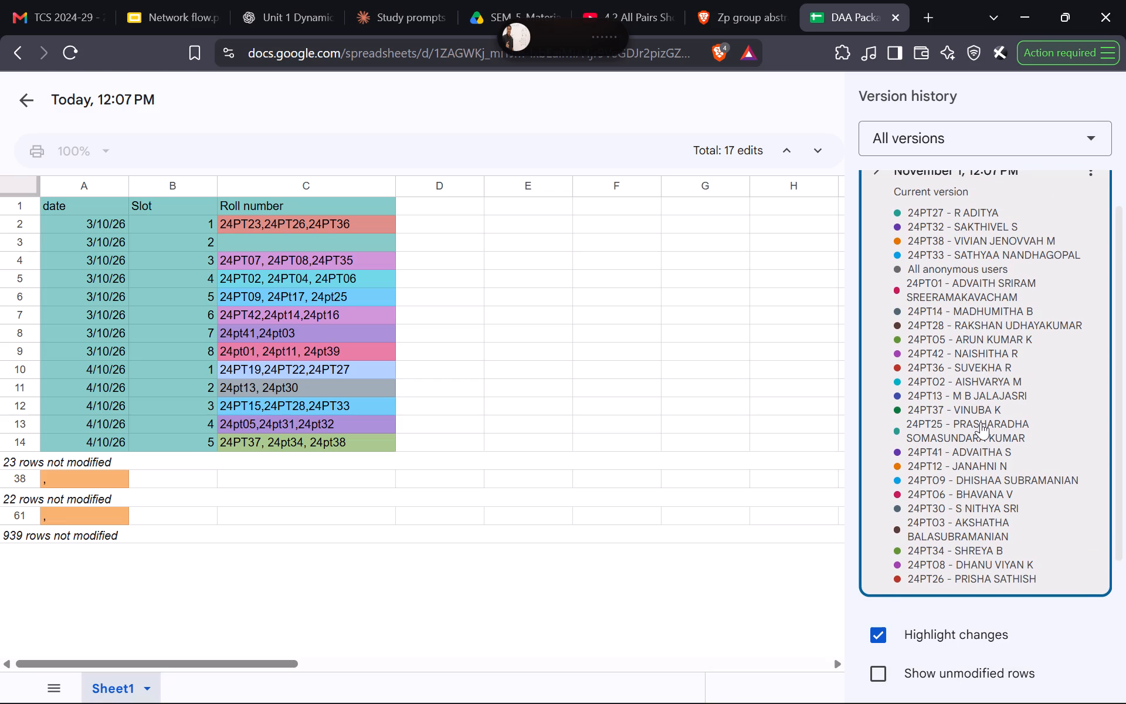
scroll(981, 417, "up", 1)
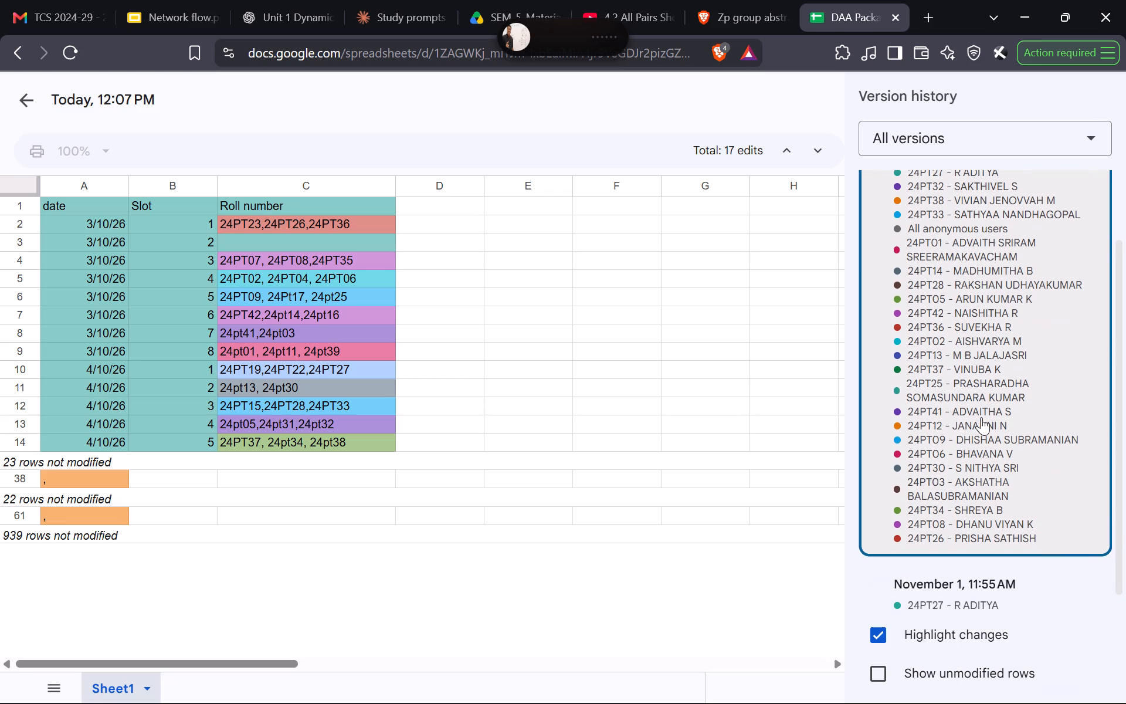
scroll(981, 417, "up", 1)
scroll(981, 417, "down", 1)
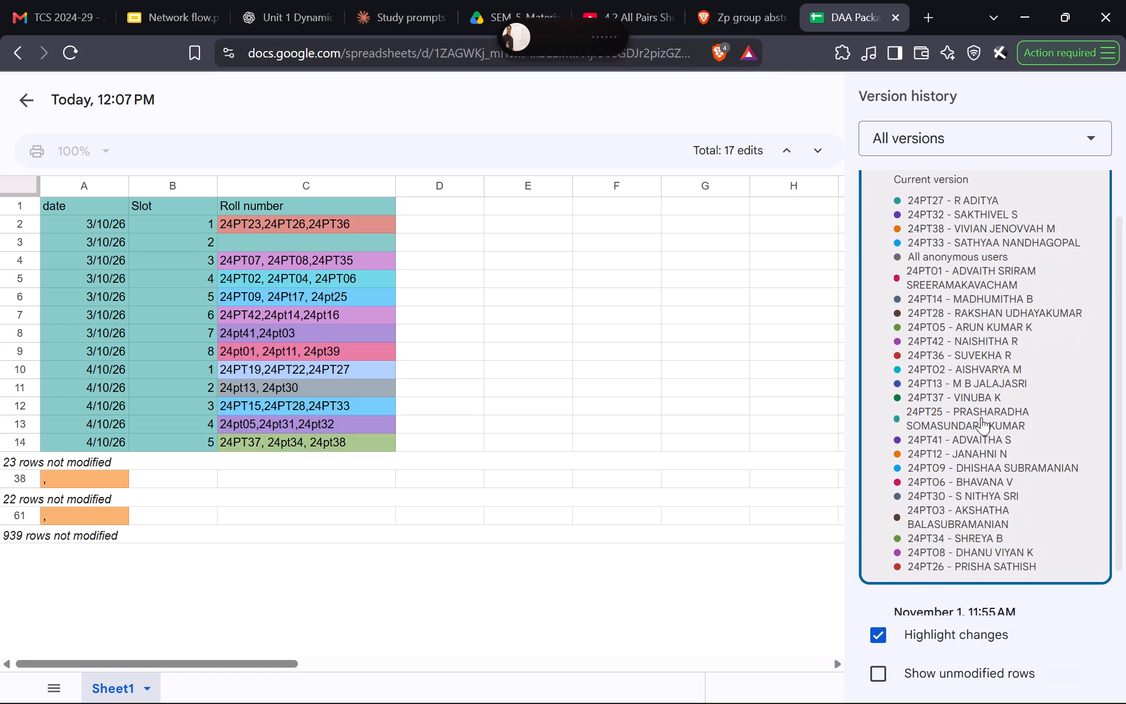
scroll(983, 453, "down", 2)
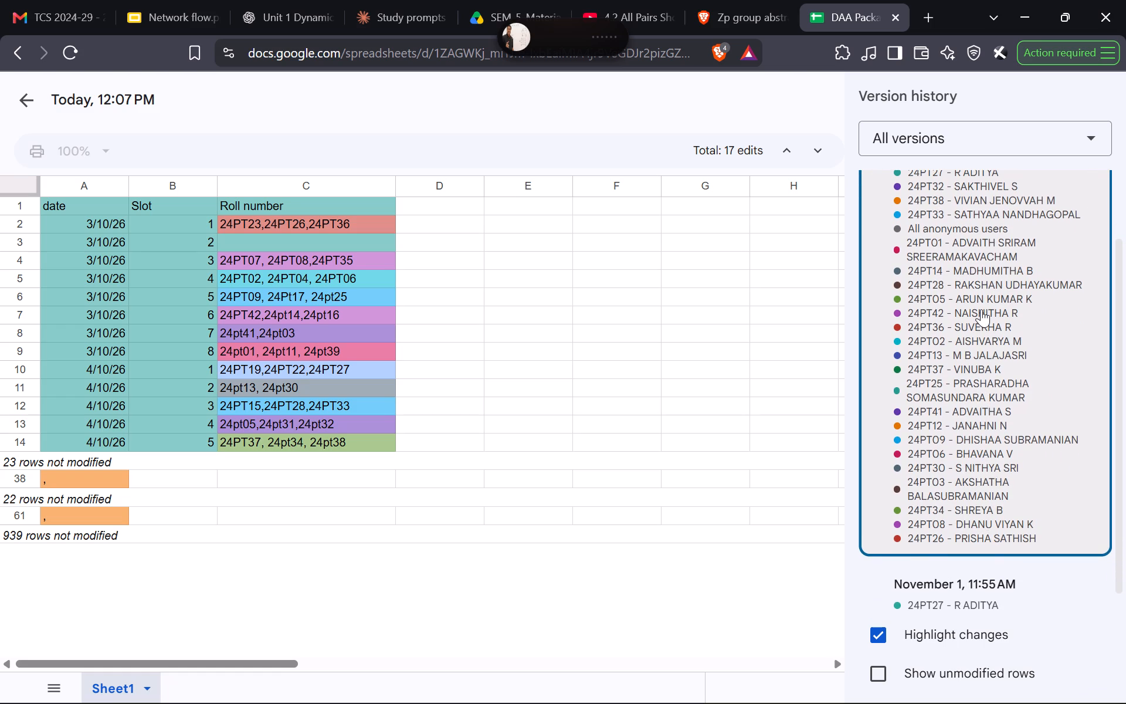
scroll(981, 309, "up", 1)
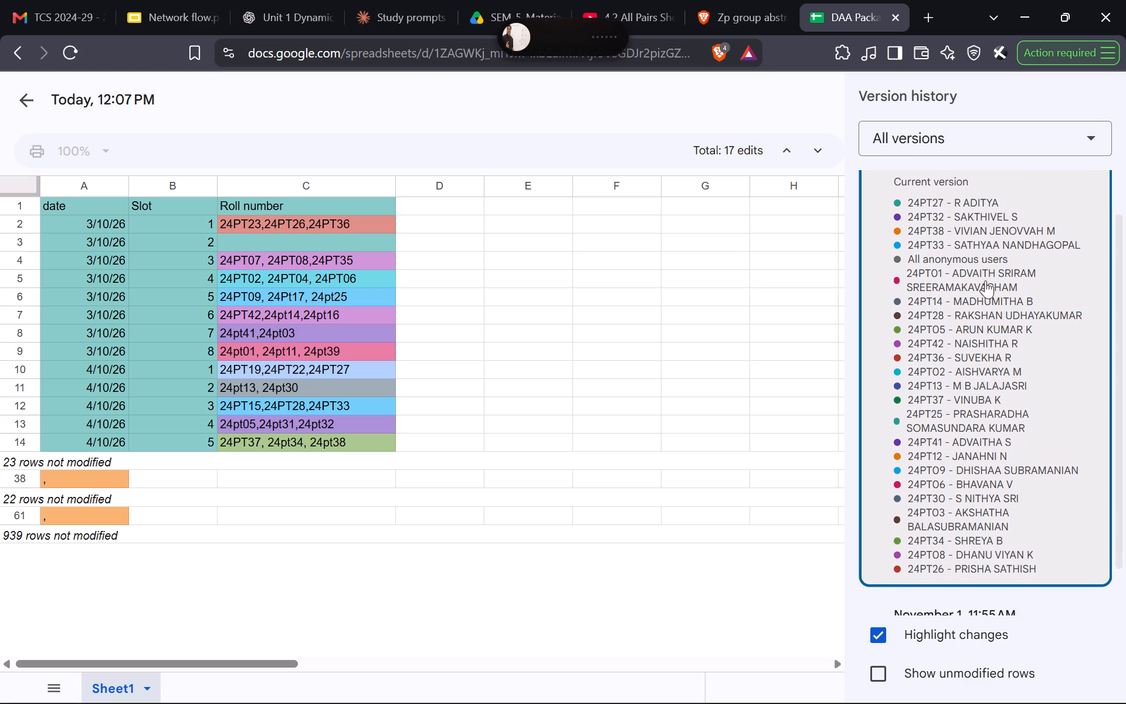
left_click(989, 383)
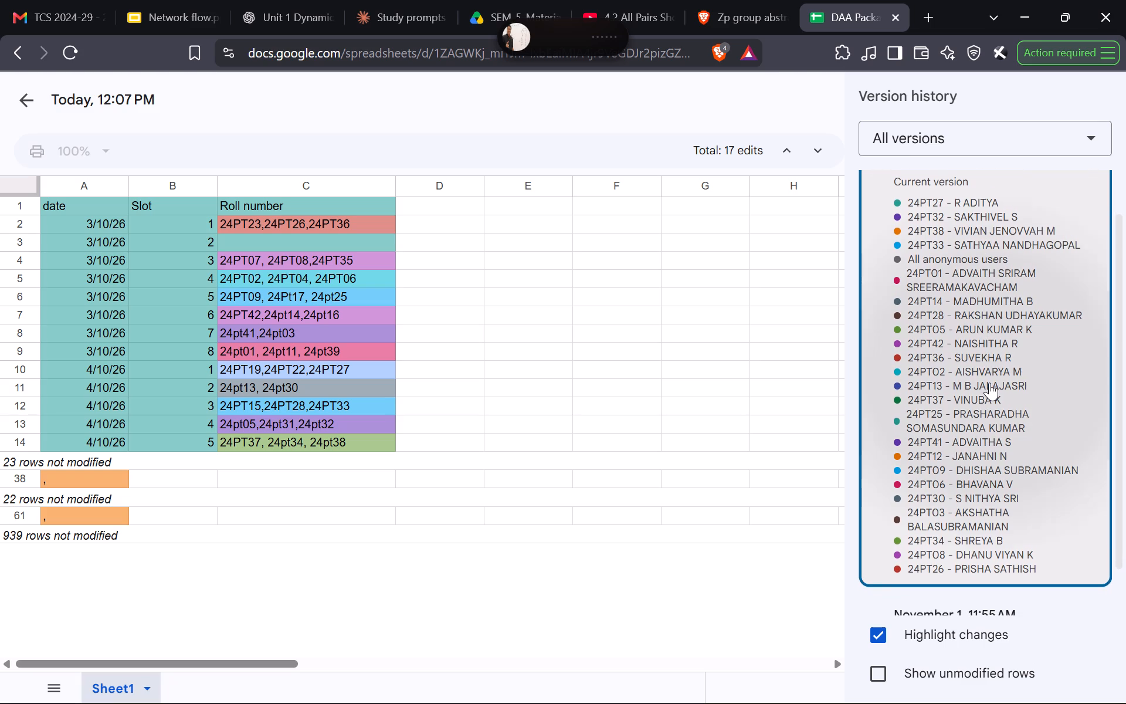
left_click(989, 383)
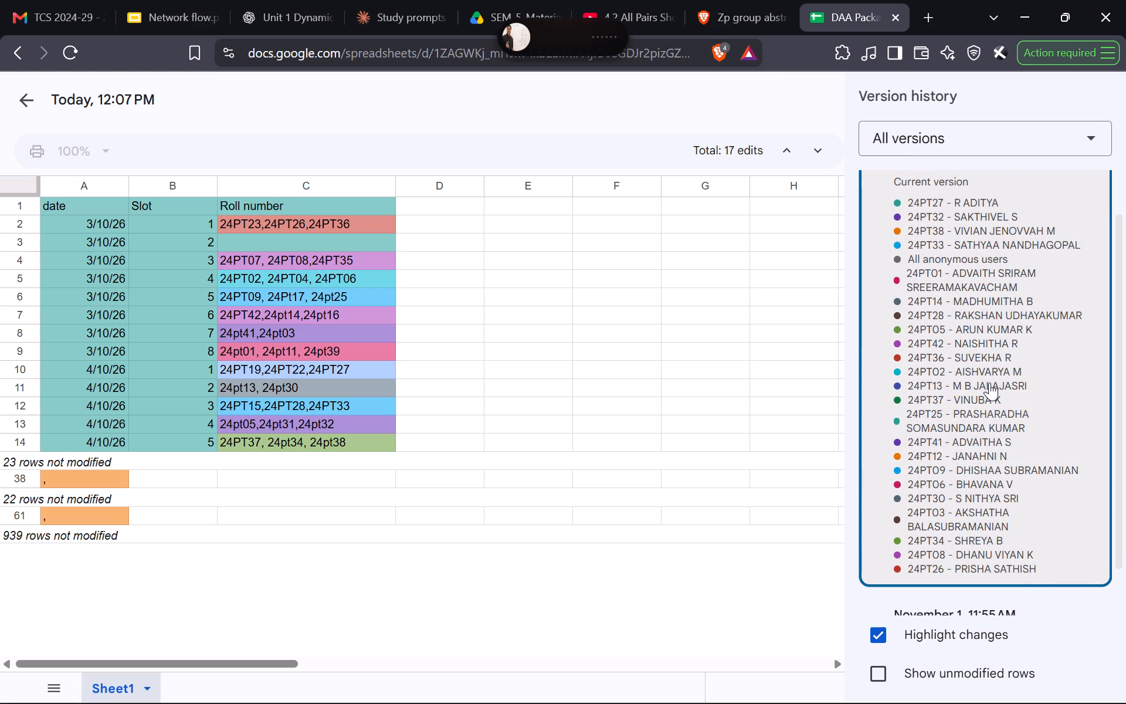
left_click(989, 383)
scroll(989, 383, "up", 1)
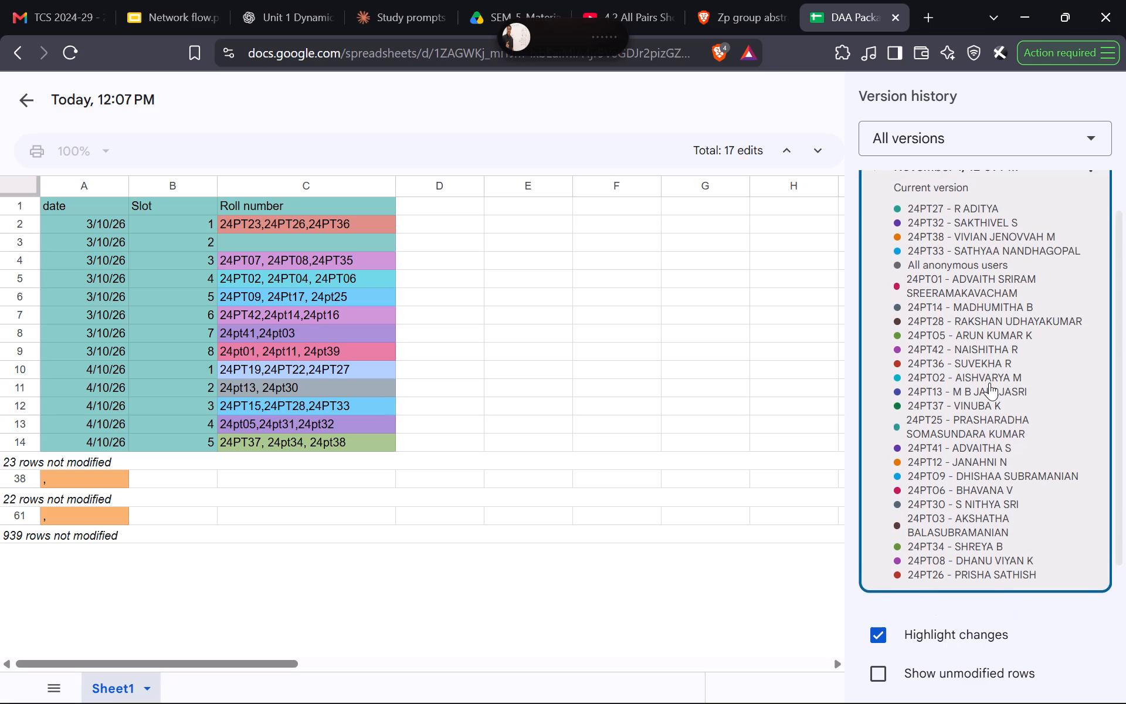
scroll(989, 383, "up", 1)
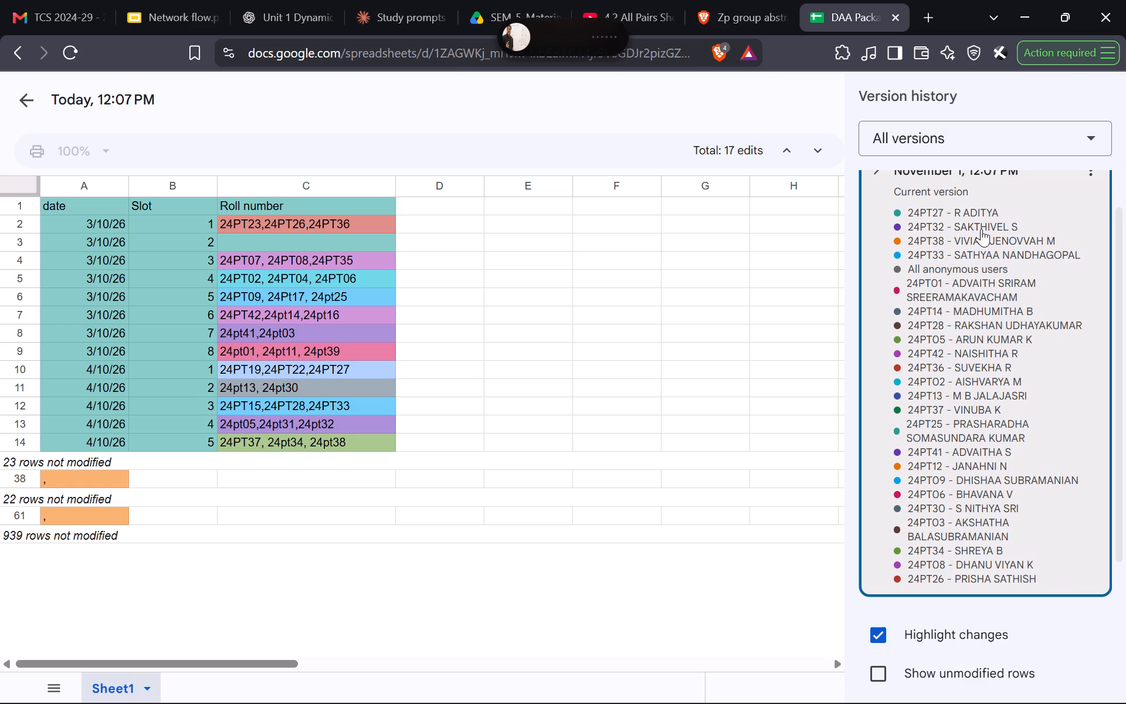
scroll(979, 400, "down", 1)
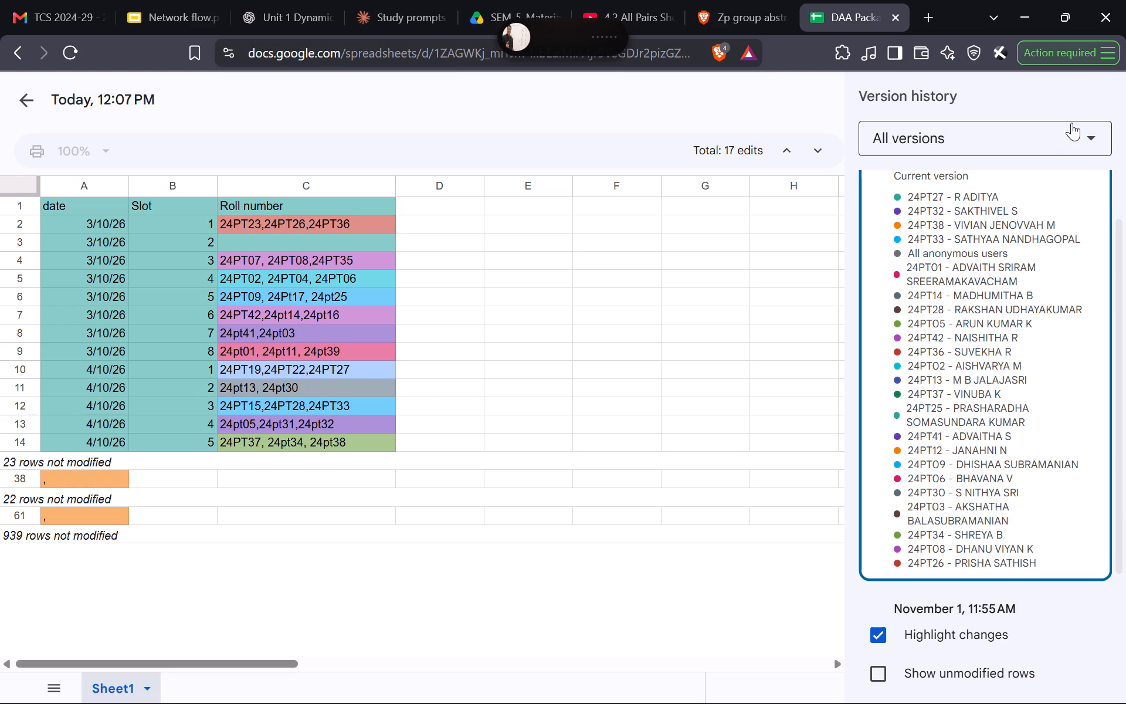
left_click(1076, 140)
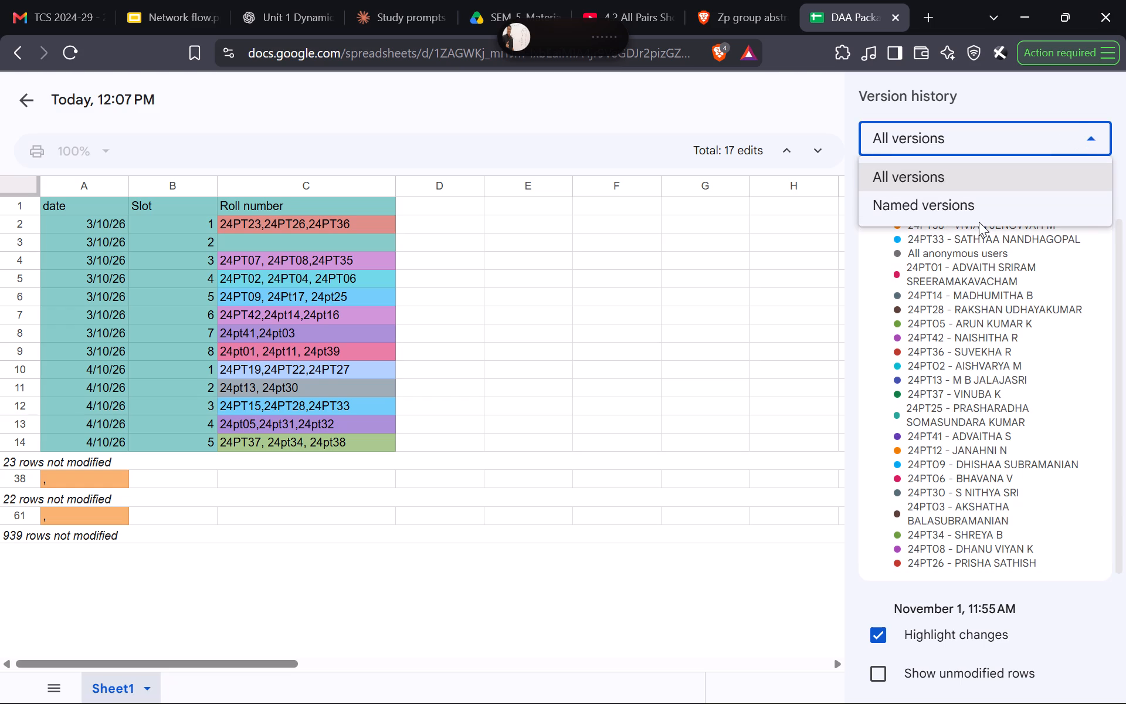
left_click(711, 91)
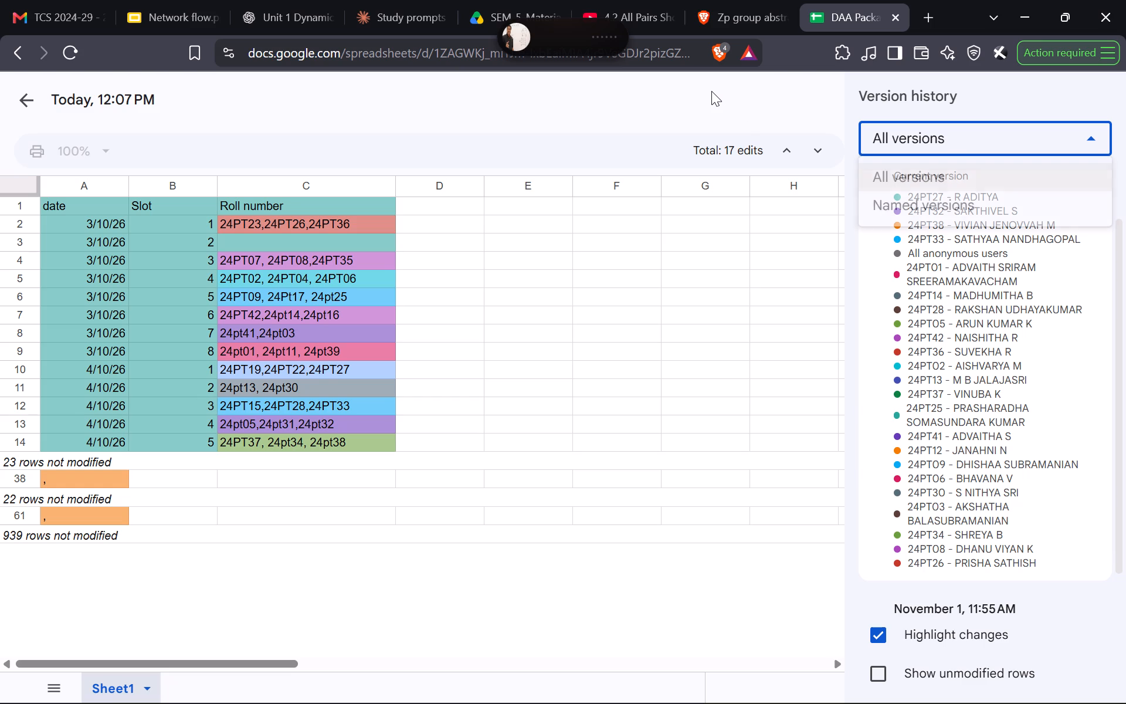
Go backward through the current version's highlighted edits, from the last one to the 3/10/26 slot 6 Roll number entry.
left_click(788, 145)
left_click(788, 145)
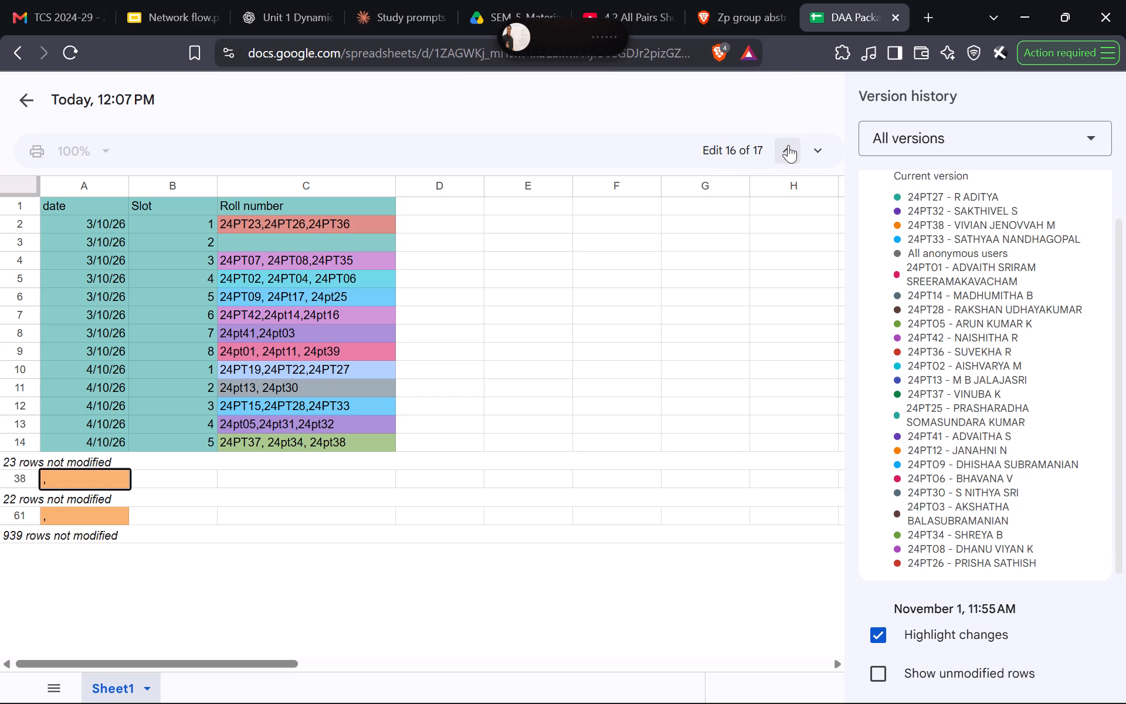
left_click(788, 153)
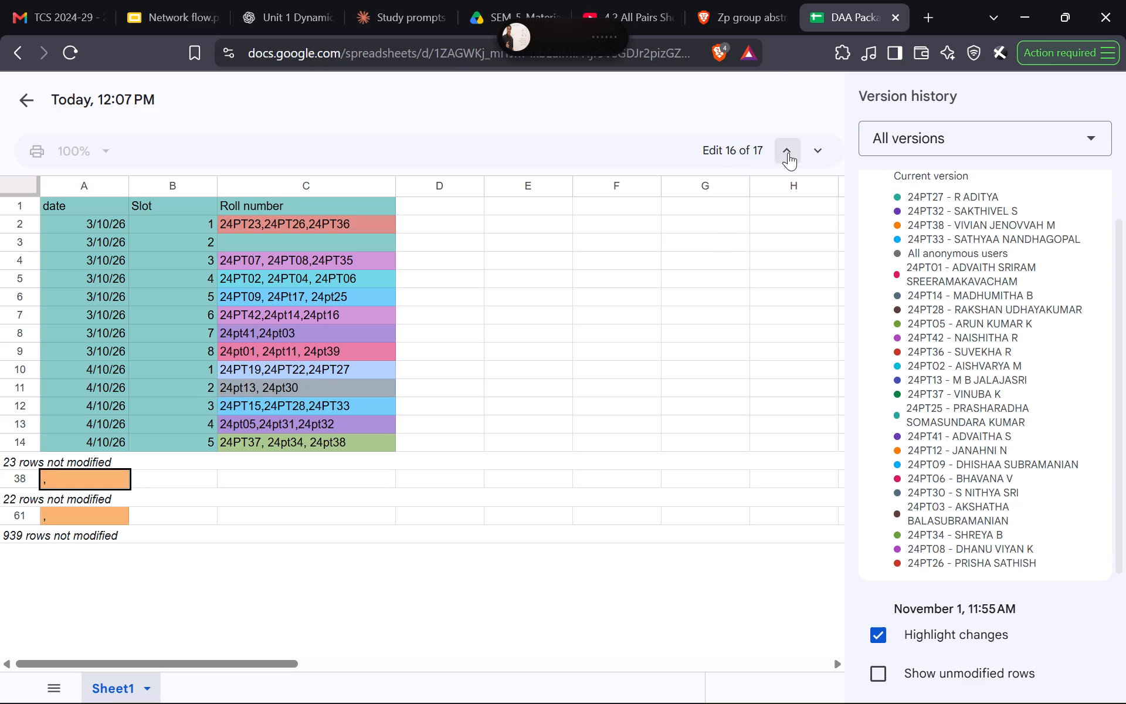
left_click(788, 153)
left_click(788, 153)
left_click(788, 153)
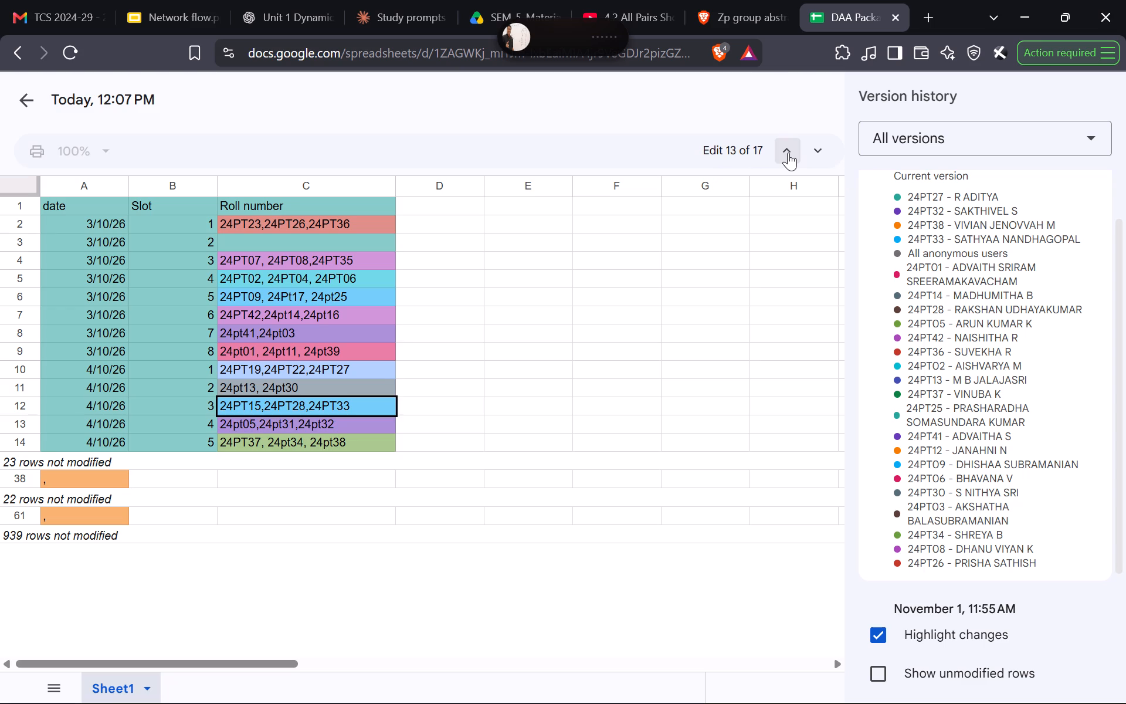
left_click(788, 153)
left_click(788, 153)
left_click(788, 153)
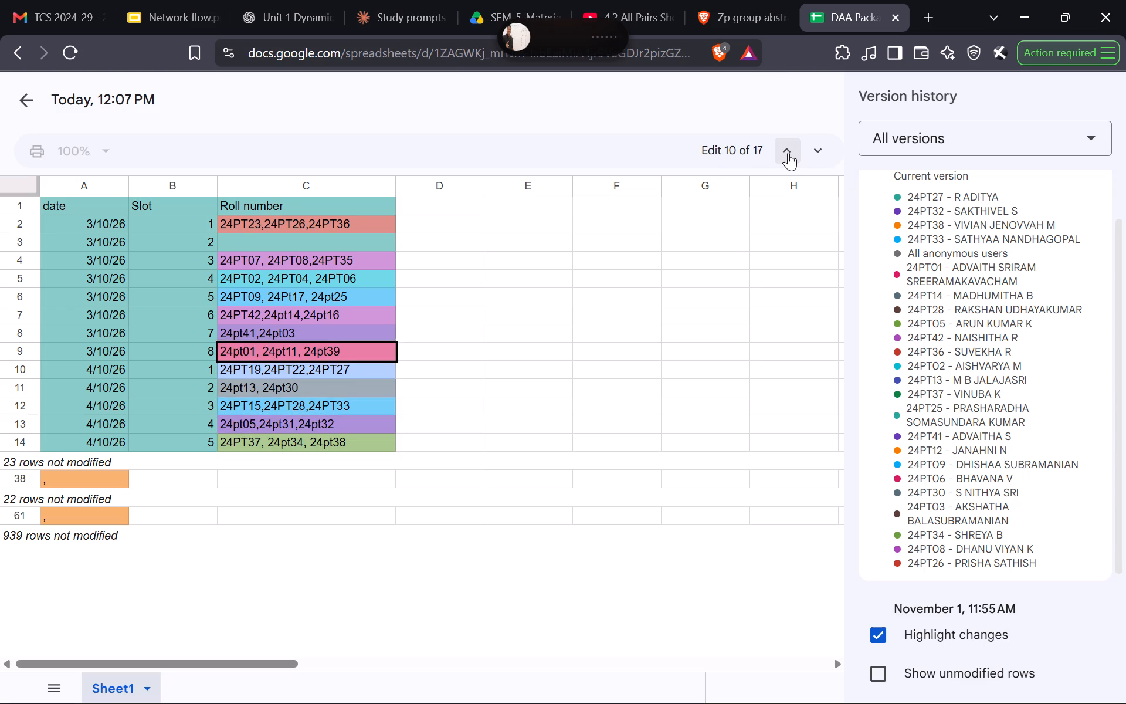
left_click(788, 153)
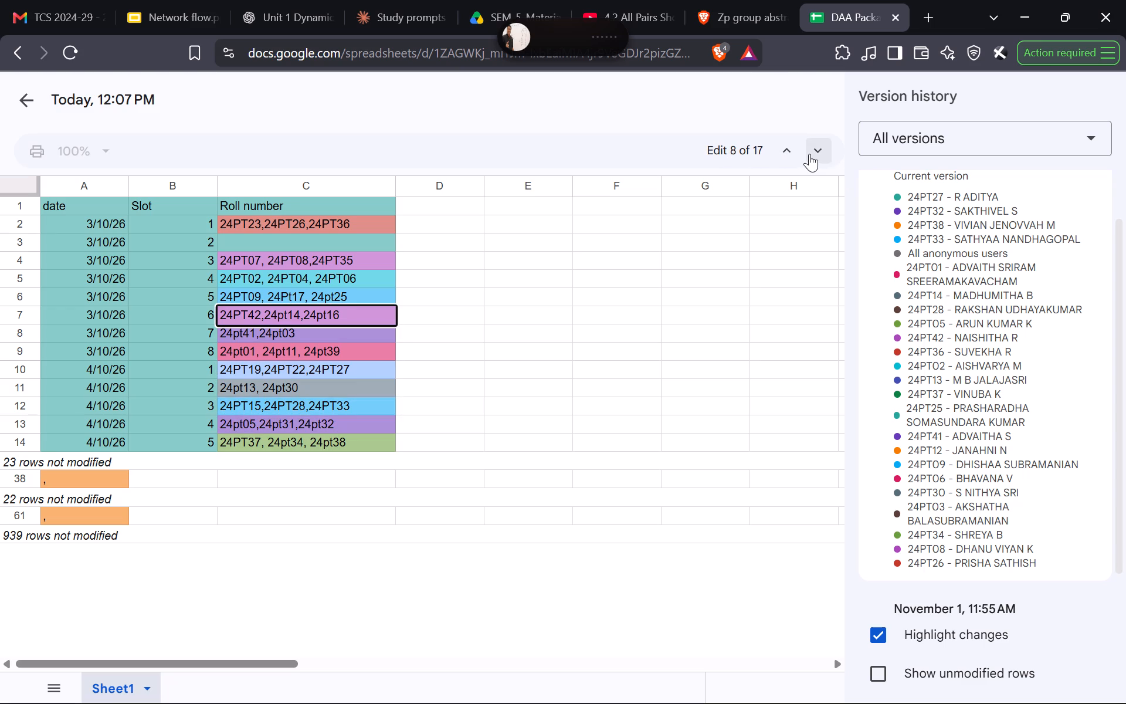
Go forward through the highlighted edits to the 4/10/26 slot 4 Roll number entry.
left_click(809, 154)
left_click(809, 154)
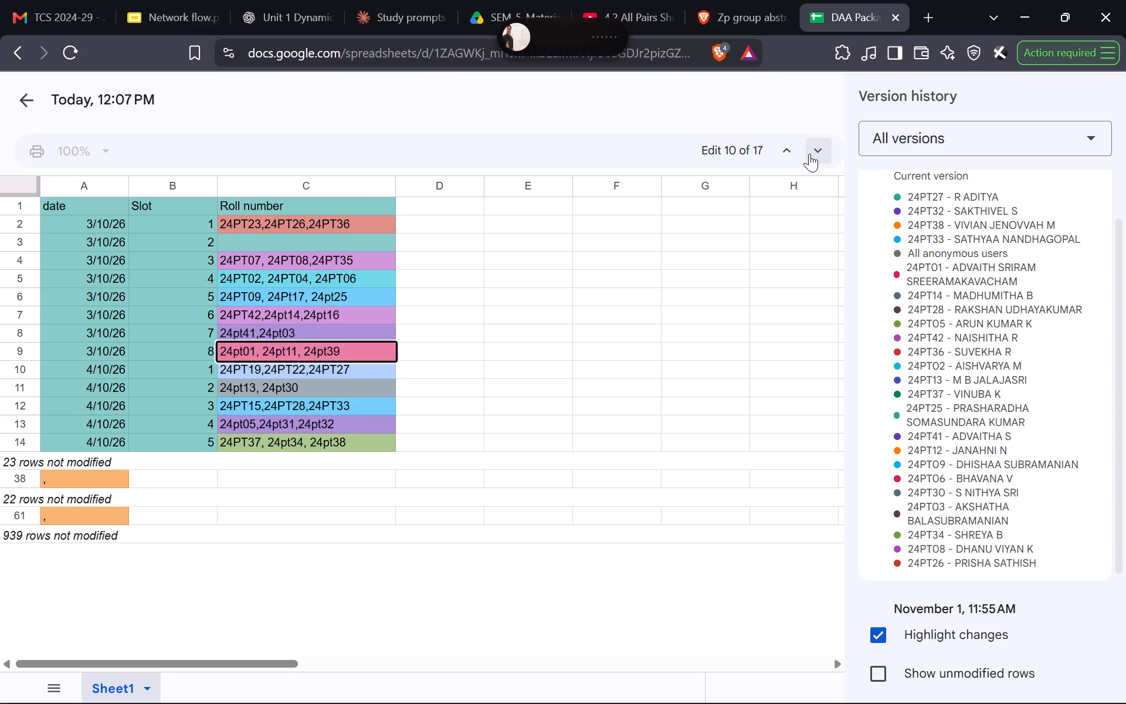
left_click(809, 154)
left_click(809, 154)
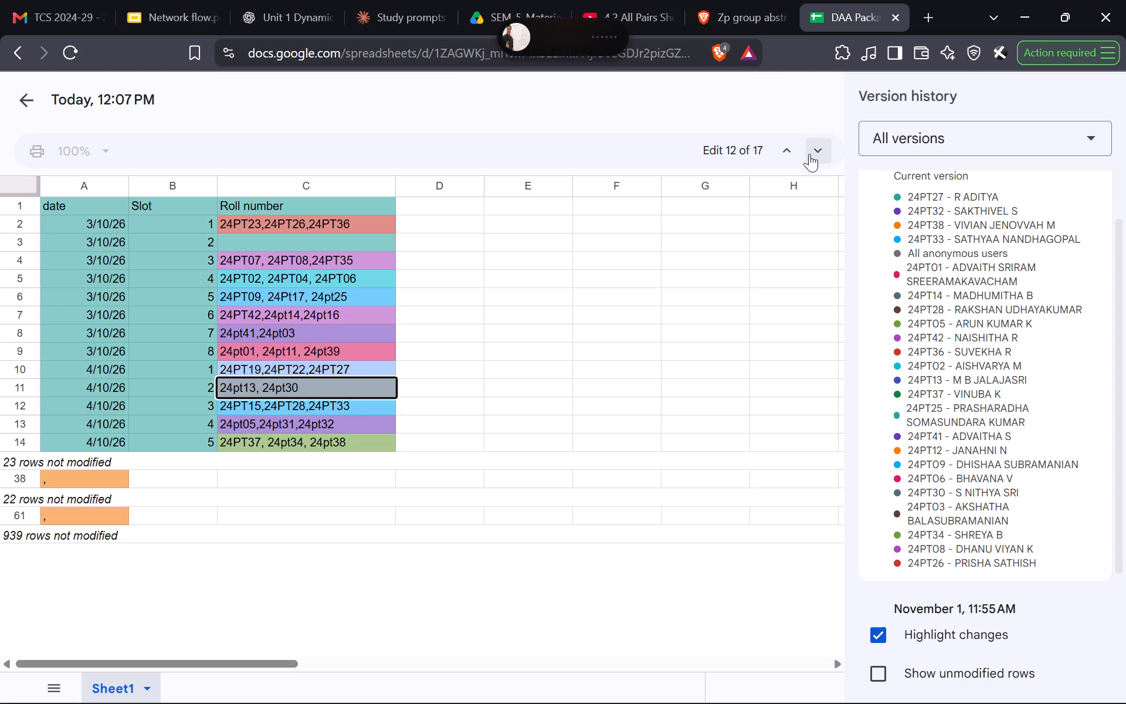
left_click(809, 154)
left_click(809, 154)
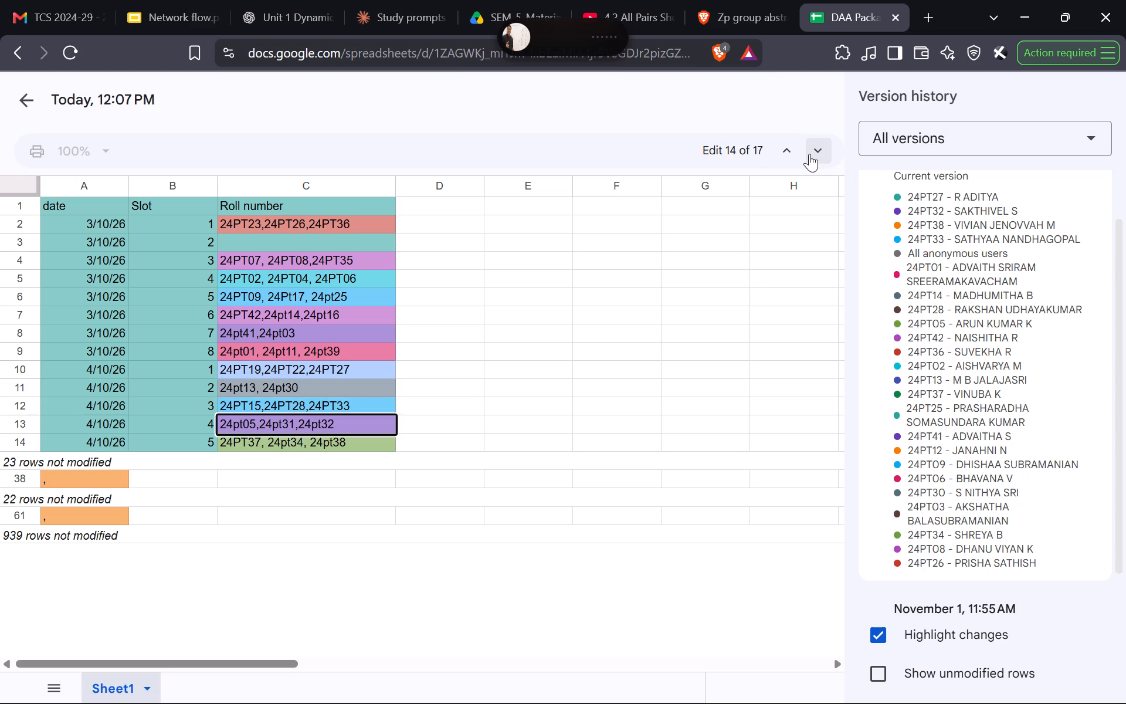
Review the earlier edits backward past the date and Slot columns to the row 61 edit, and leave version history.
left_click(781, 152)
left_click(781, 152)
left_click(781, 152)
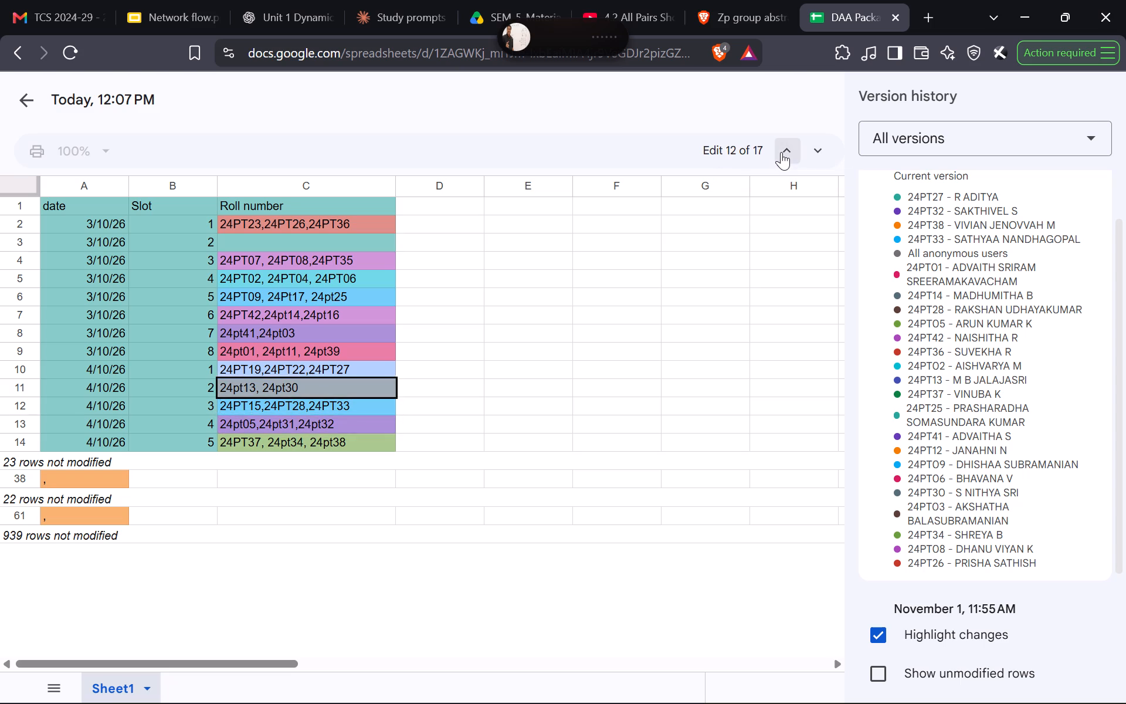
left_click(781, 152)
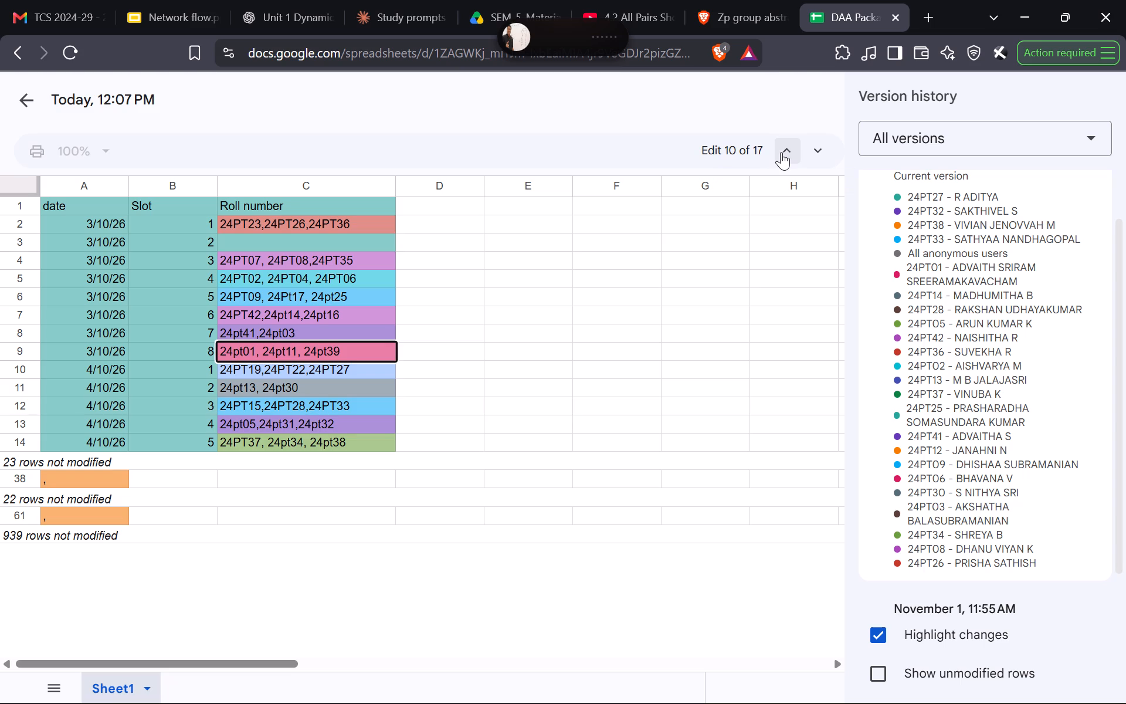
left_click(781, 152)
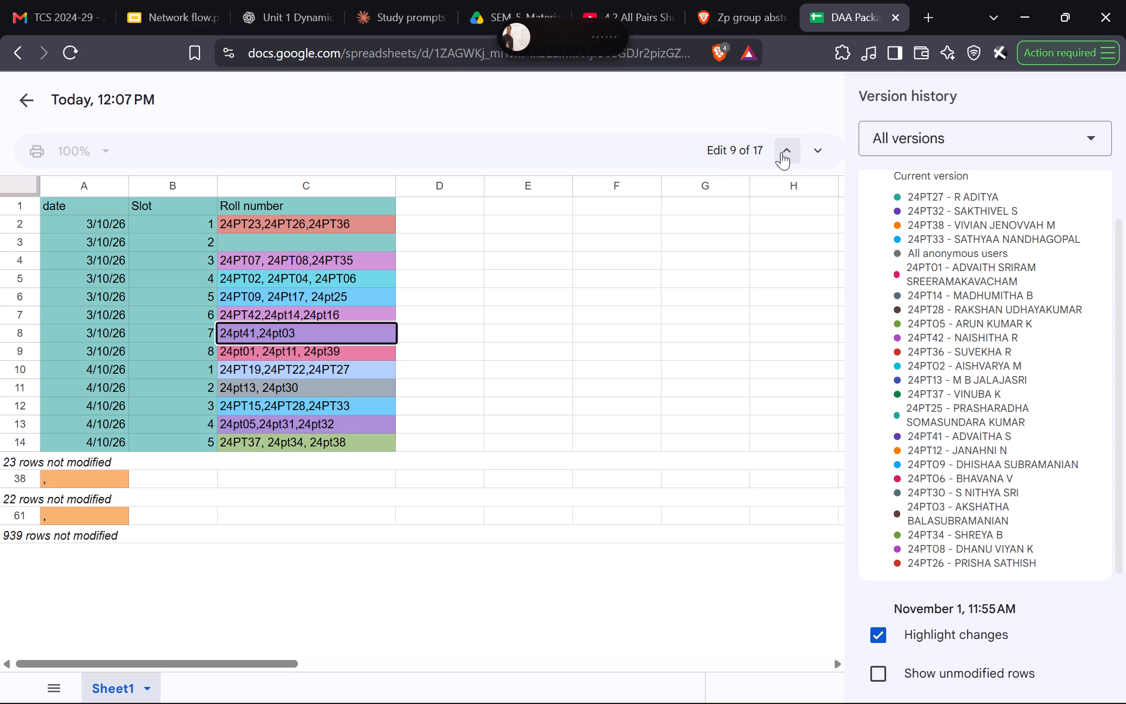
left_click(781, 152)
left_click(781, 152)
left_click(781, 152)
left_click(781, 152)
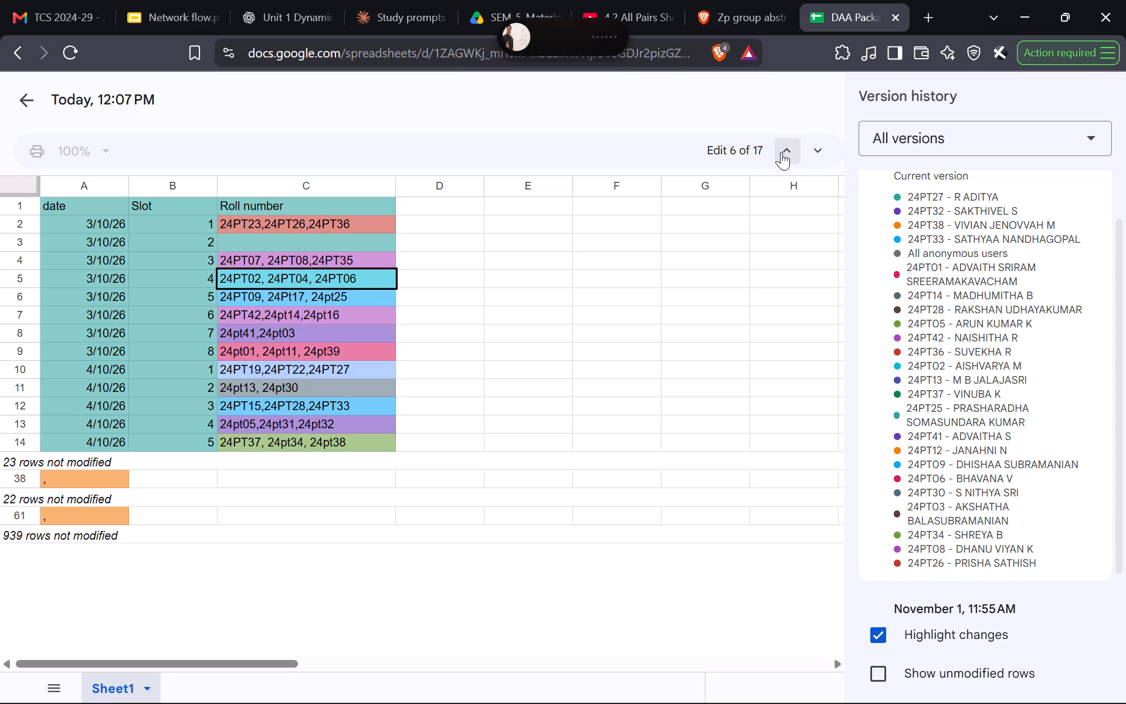
left_click(781, 152)
left_click(781, 152)
left_click(781, 152)
left_click(781, 152)
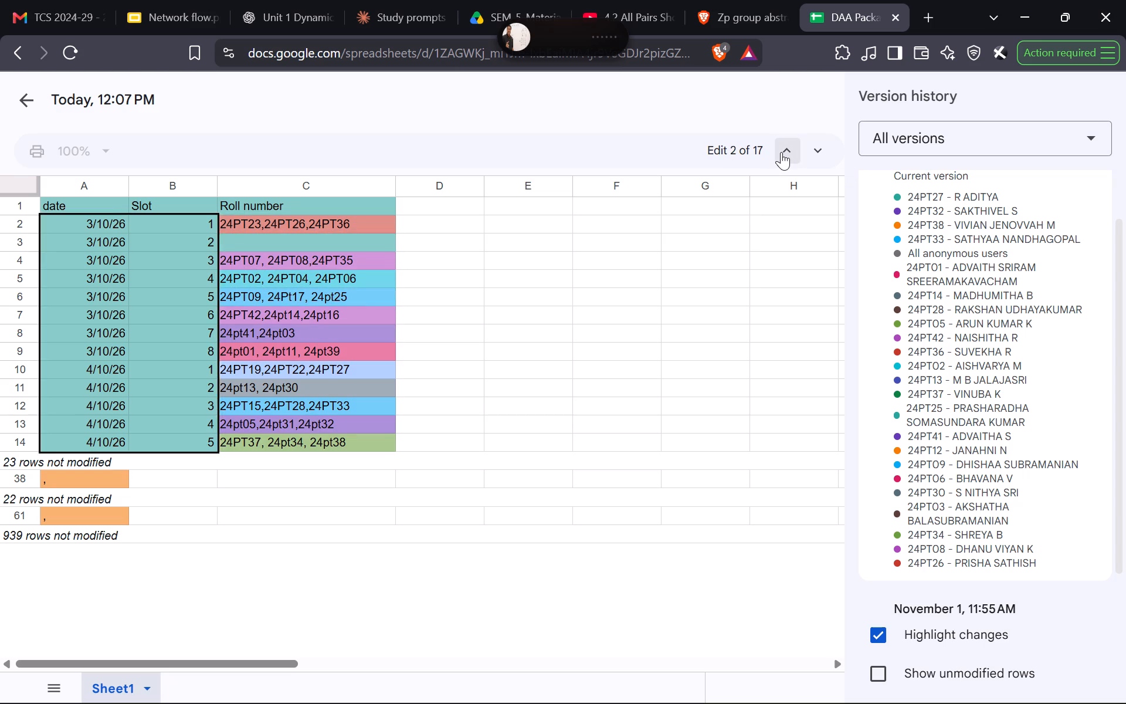
left_click(781, 152)
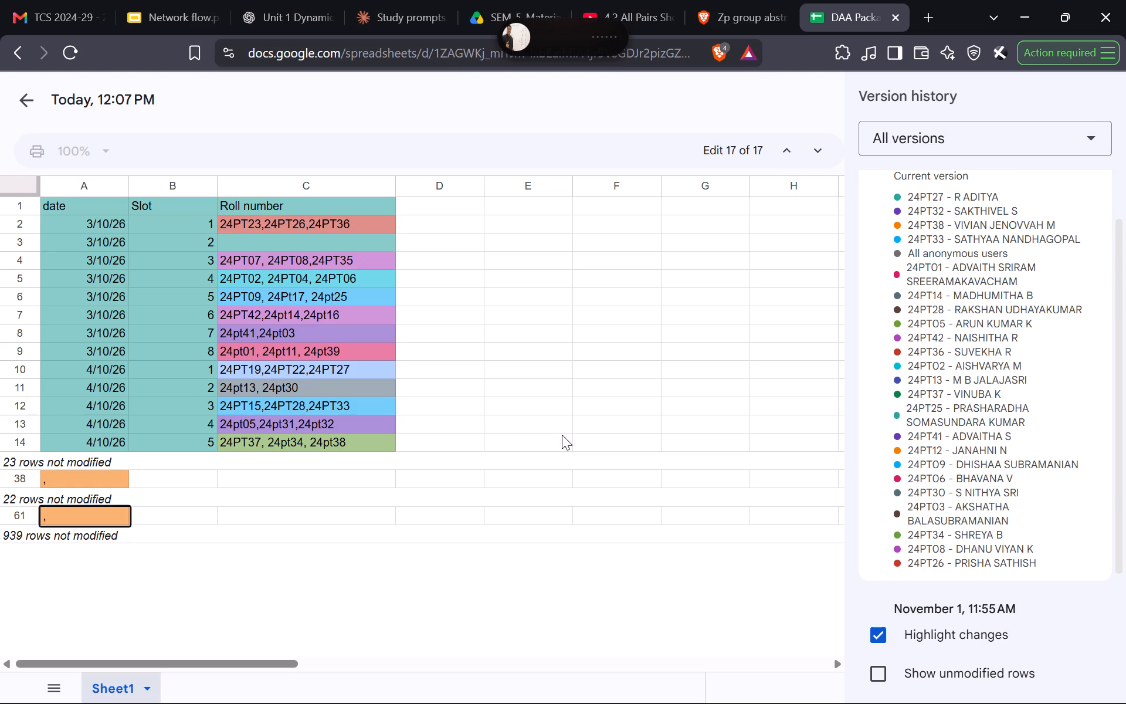
left_click(28, 104)
Show the edit history of the 4/10/26 slot 2 Roll number cell and go back through its edits to the November 1, 11:55 AM addition.
left_click(306, 409)
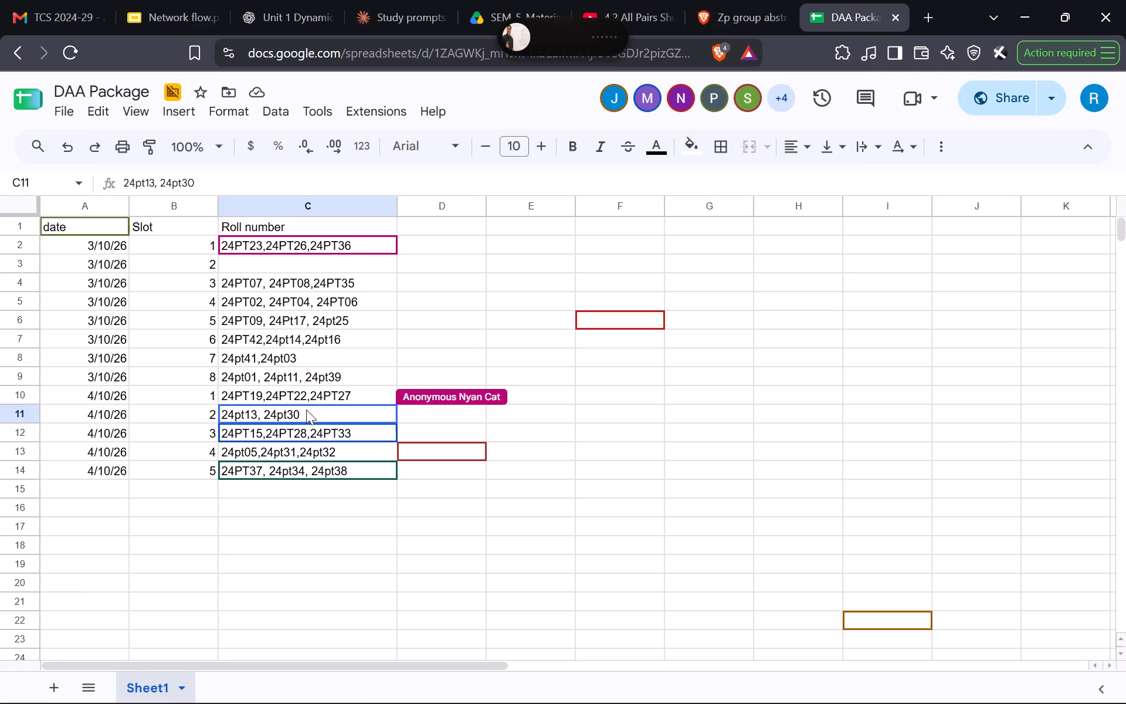
right_click(359, 408)
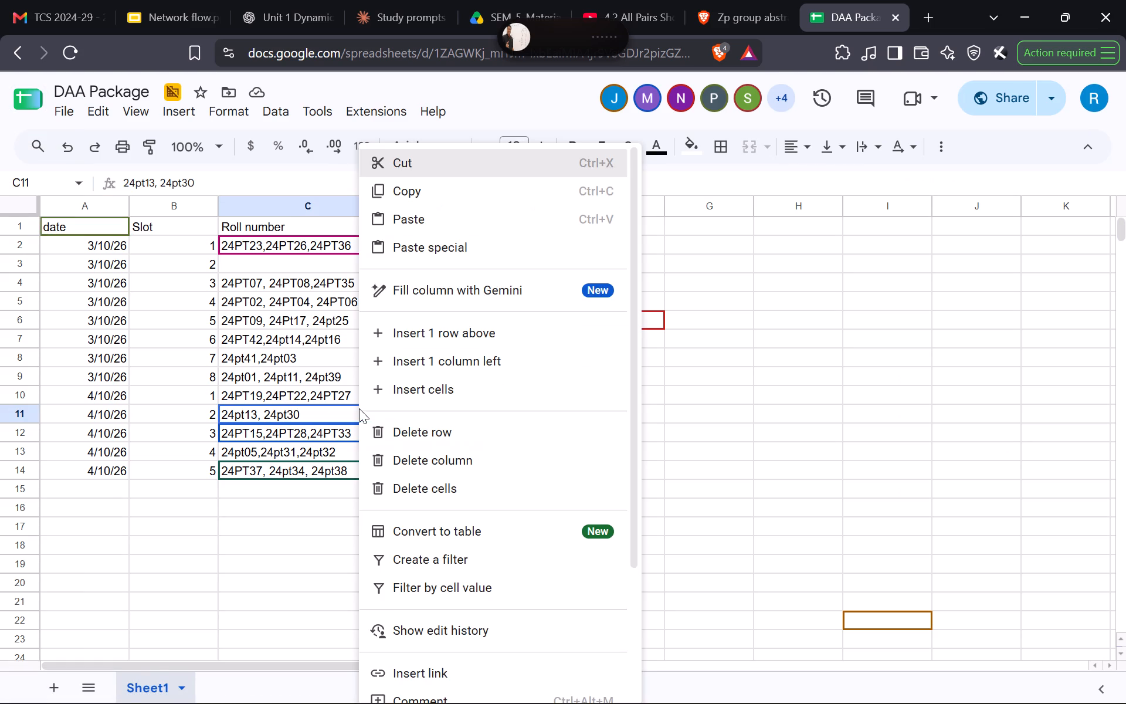
left_click(435, 635)
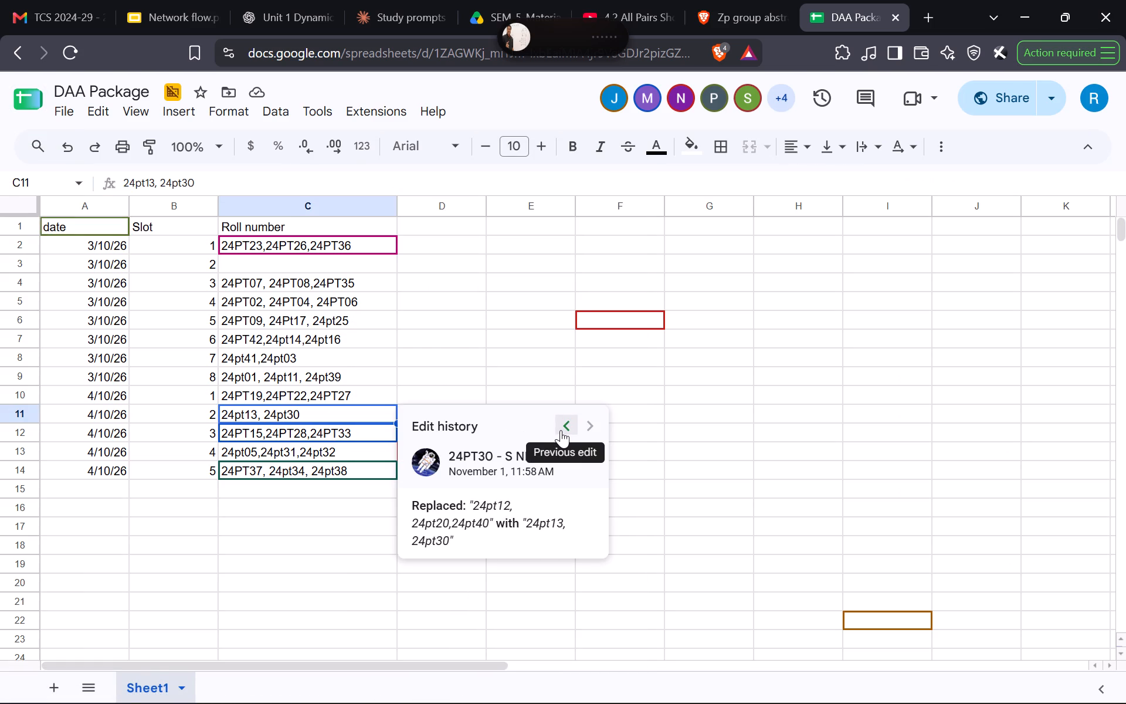
left_click(568, 427)
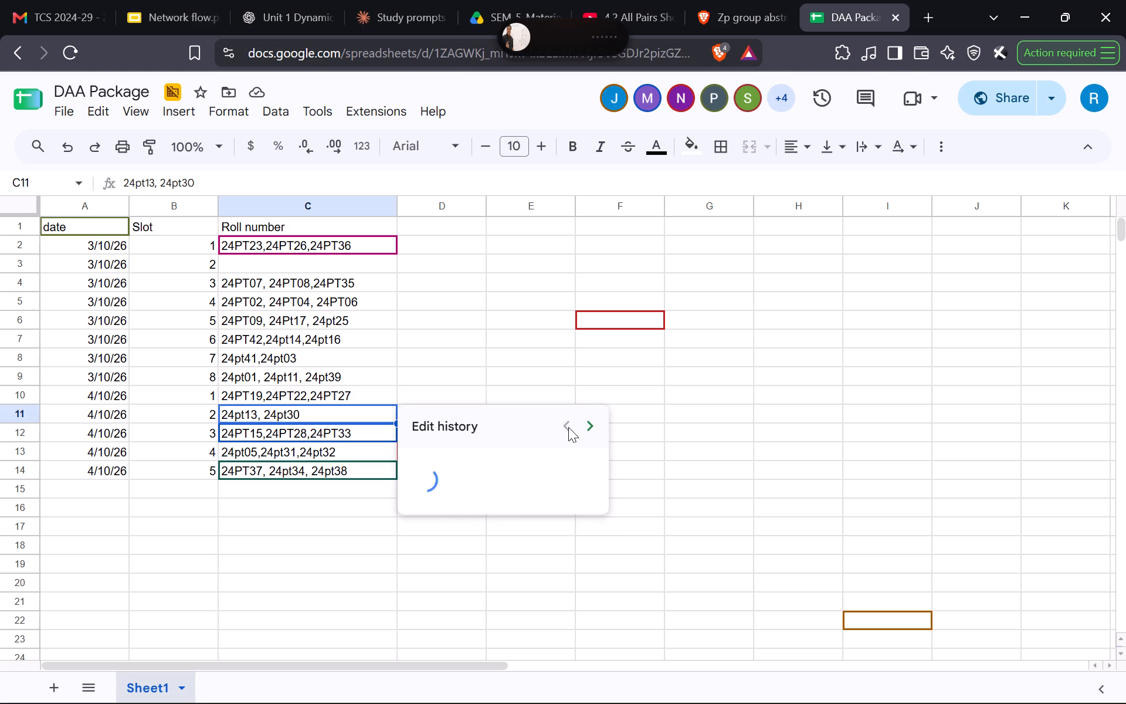
left_click(568, 427)
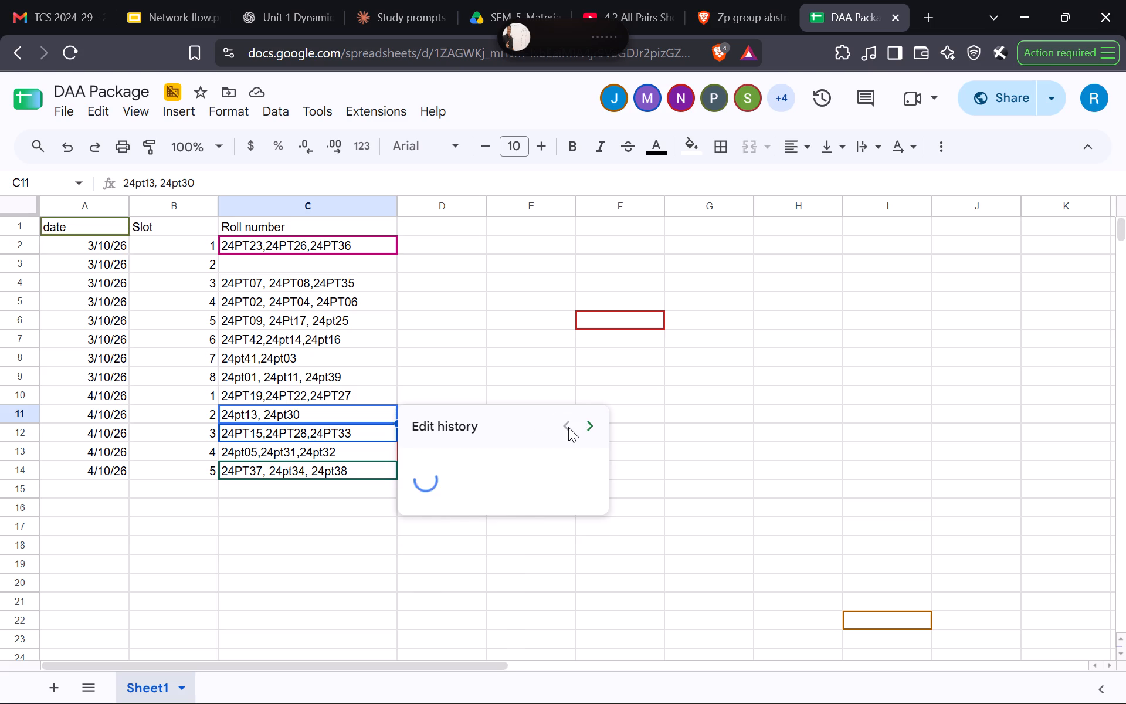
left_click(568, 427)
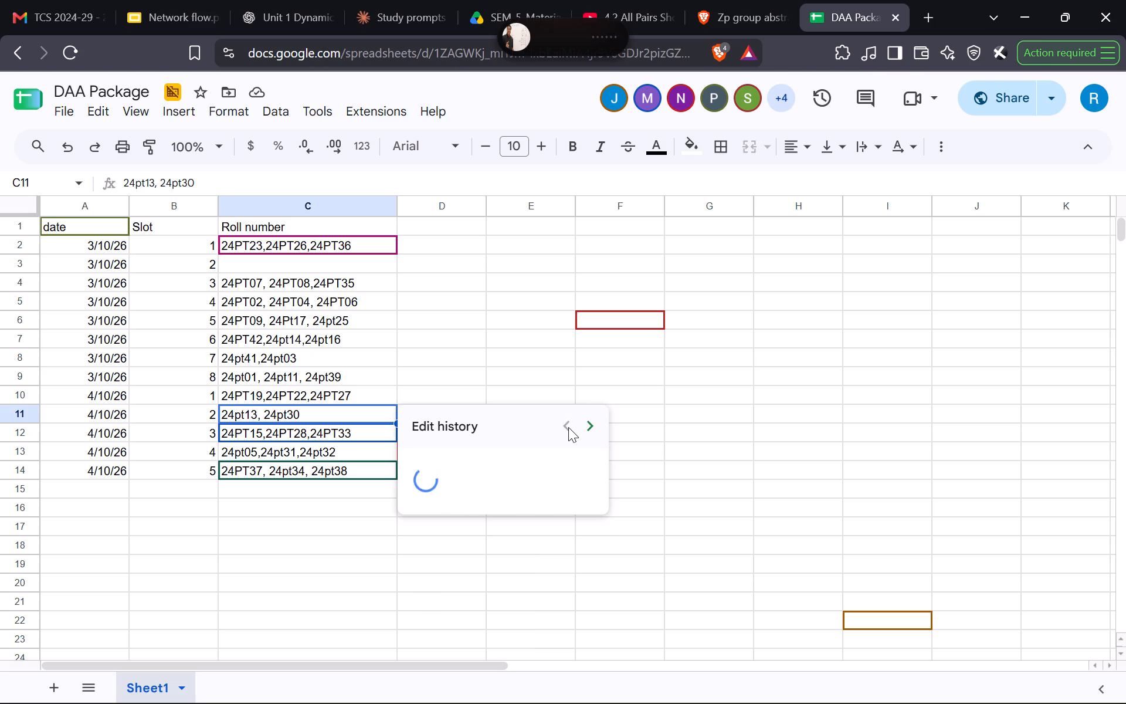
left_click(568, 427)
left_click(568, 427)
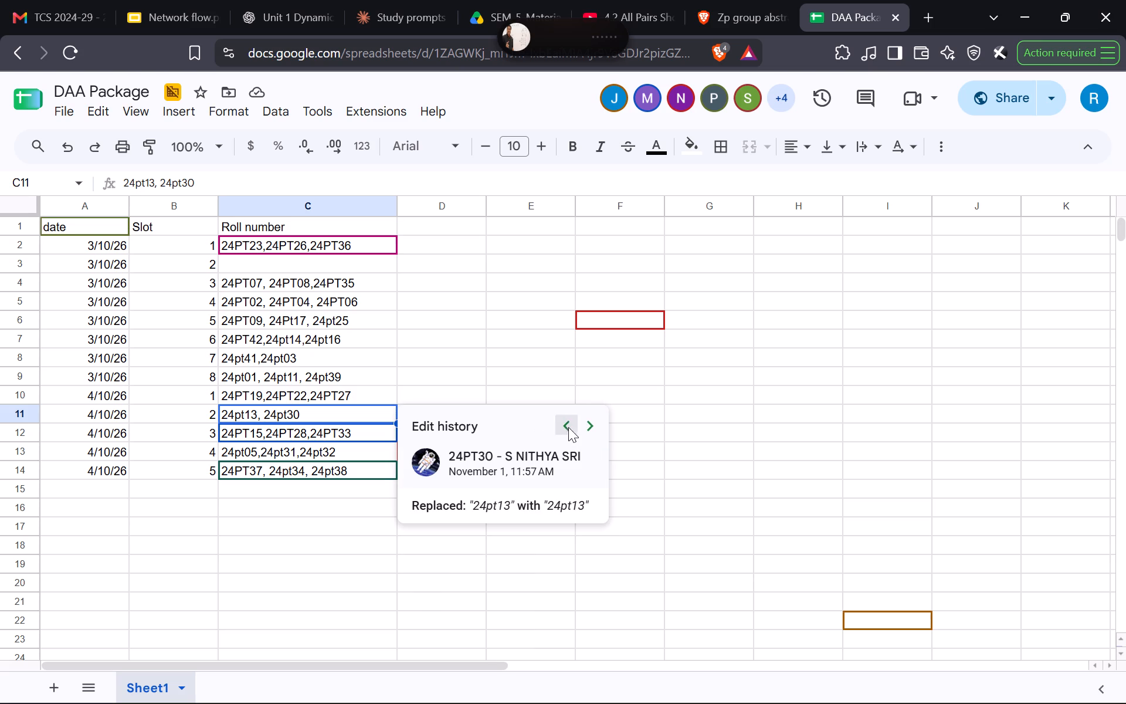
left_click(568, 427)
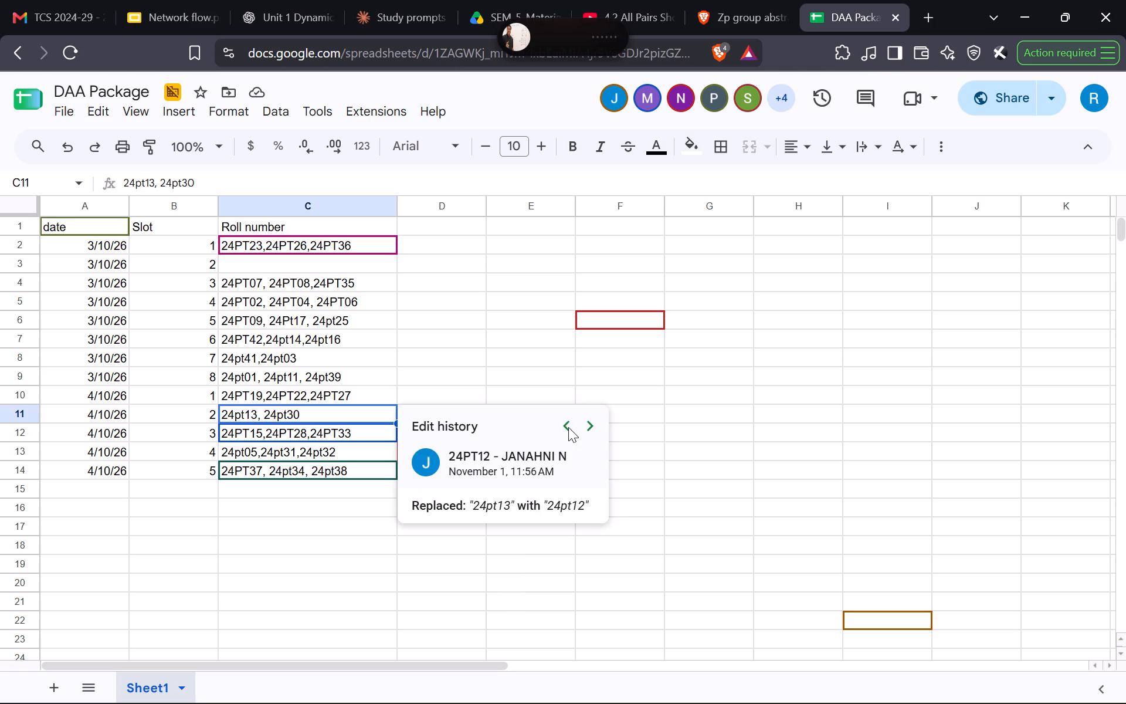
left_click(568, 427)
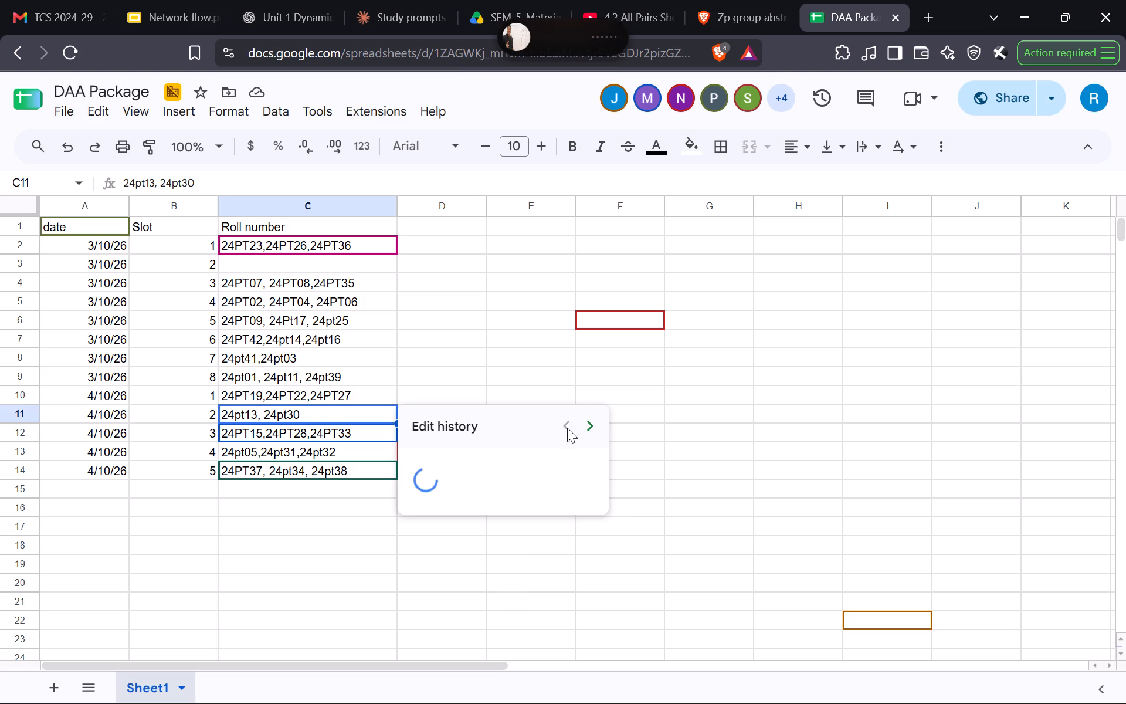
left_click(567, 428)
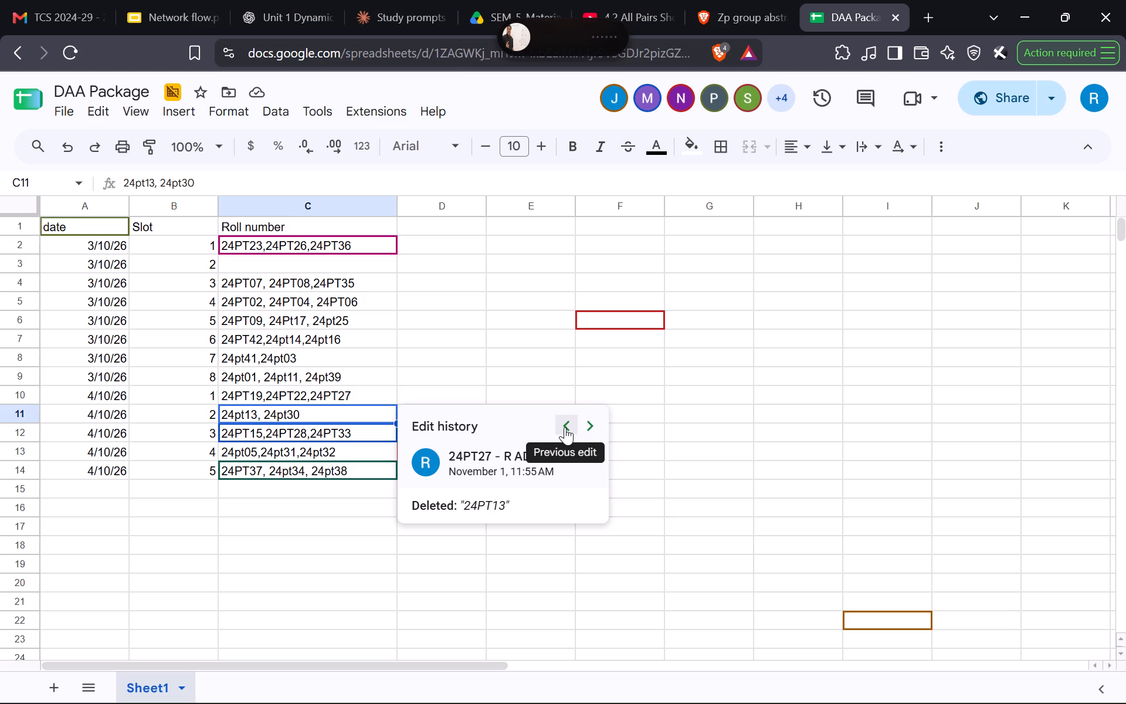
left_click(565, 427)
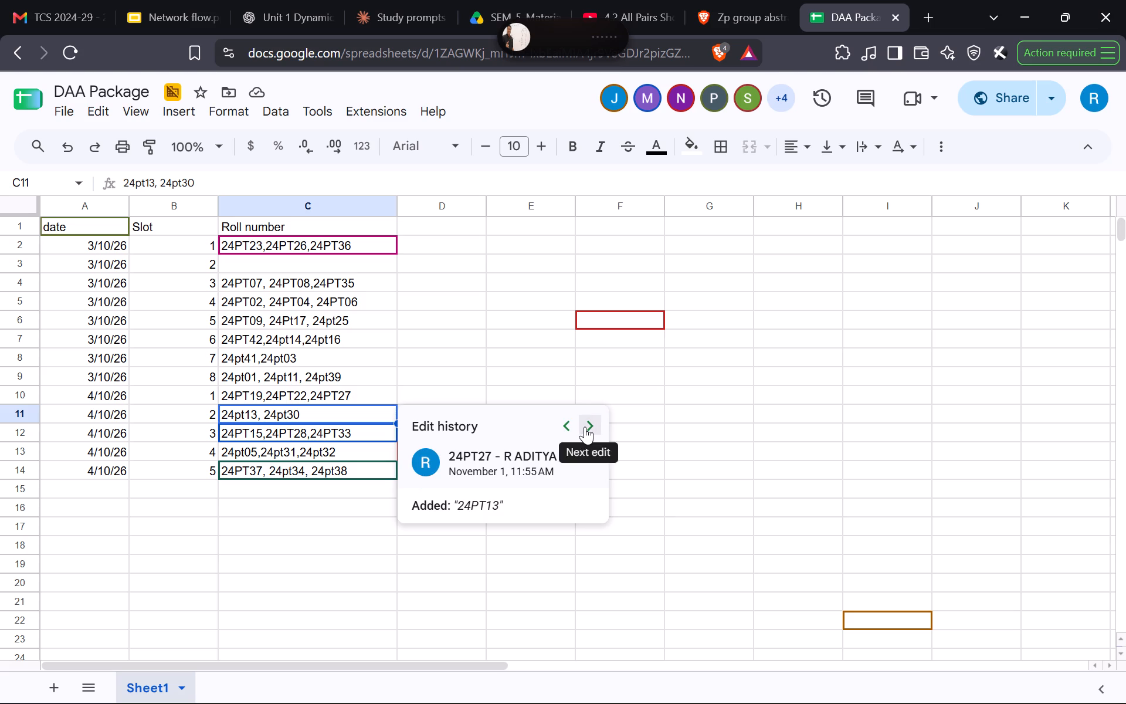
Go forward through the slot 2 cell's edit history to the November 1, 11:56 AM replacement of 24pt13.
left_click(585, 427)
left_click(585, 427)
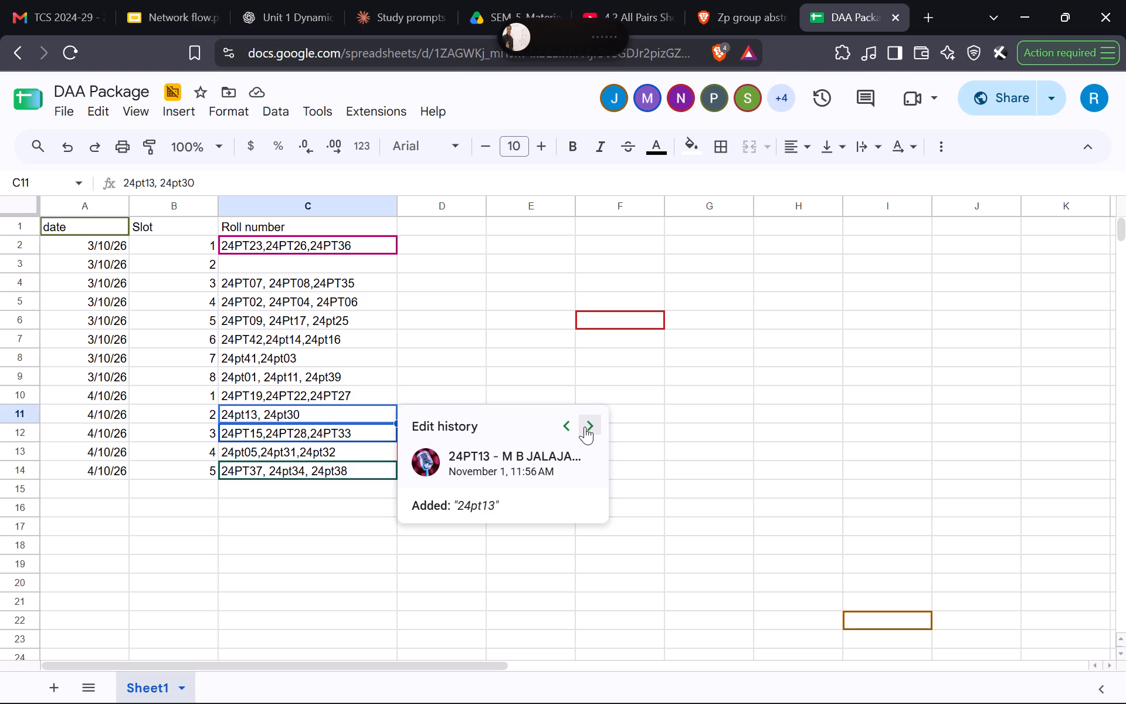
left_click(585, 427)
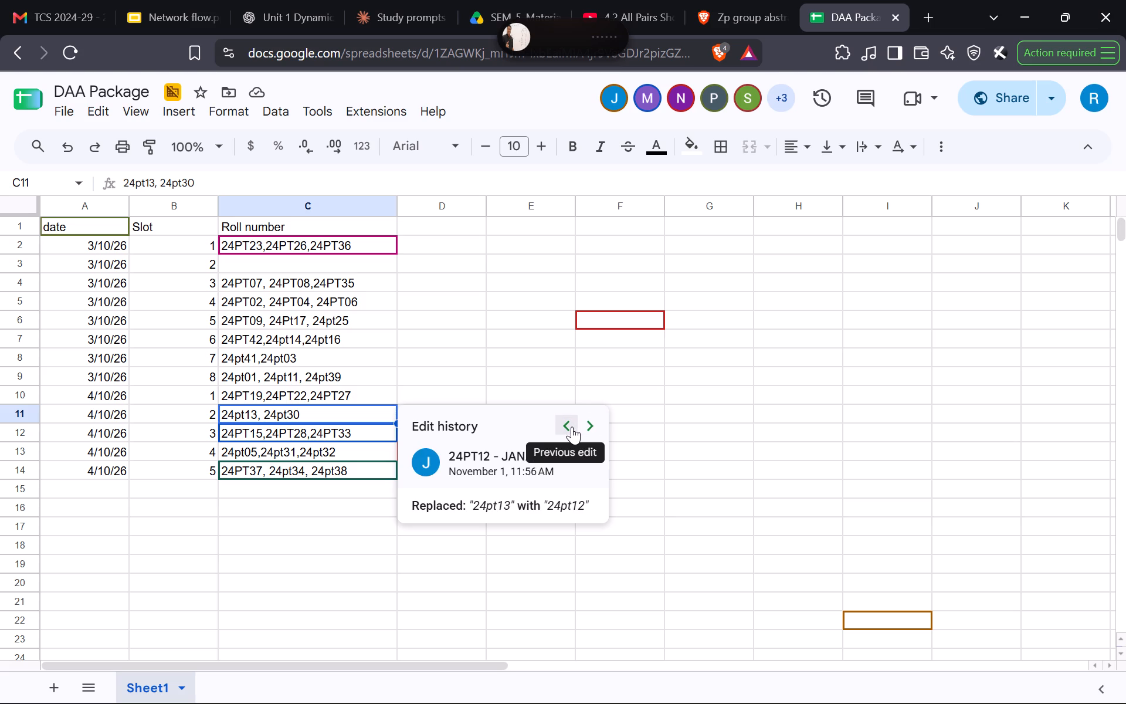
Show the edit history of the 4/10/26 slot 5 Roll number cell and go back through its edits to the November 1, 11:55 AM deletion.
left_click(340, 465)
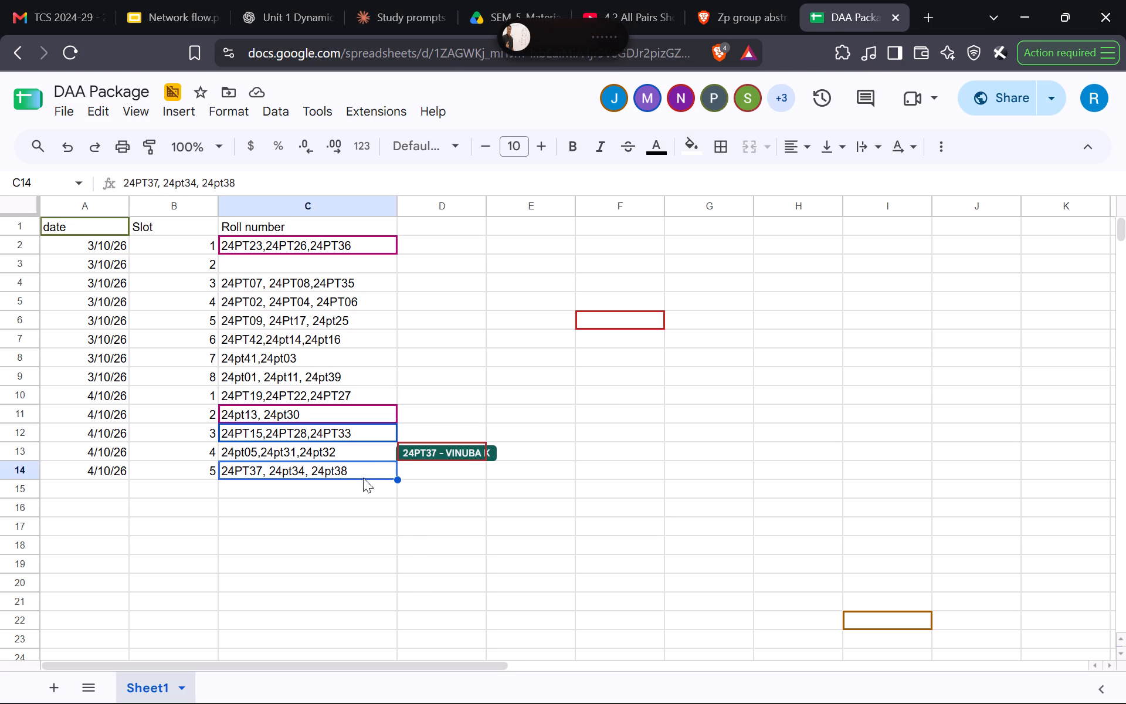
left_click(362, 479)
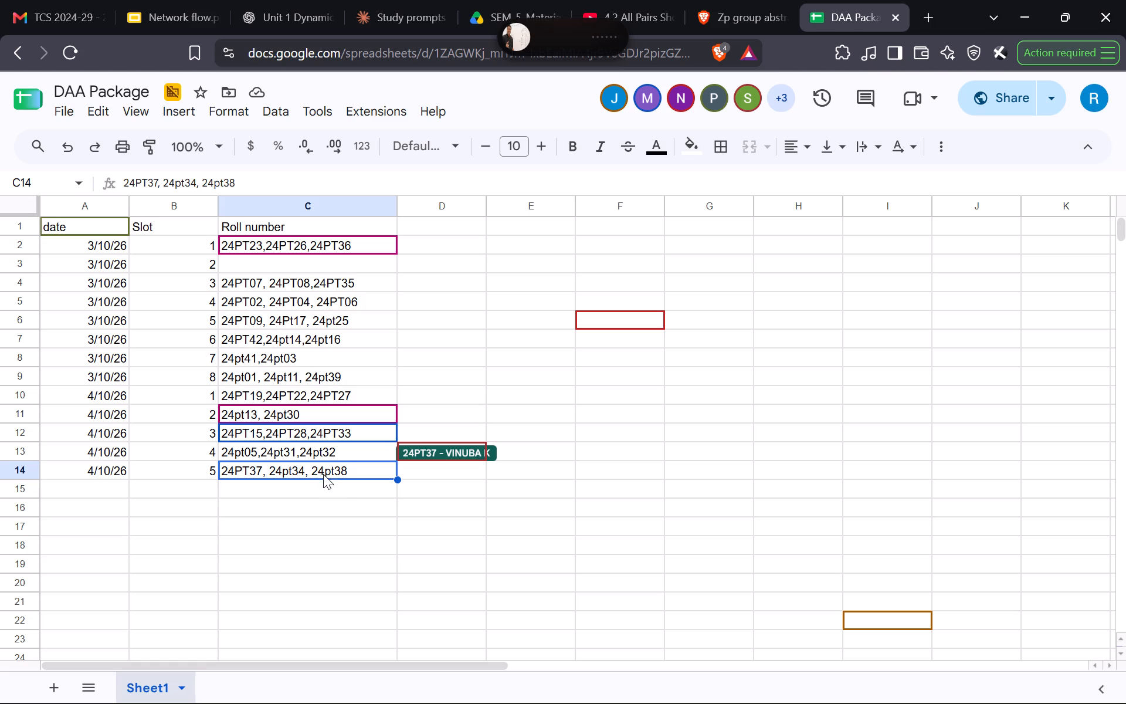
left_click(315, 469)
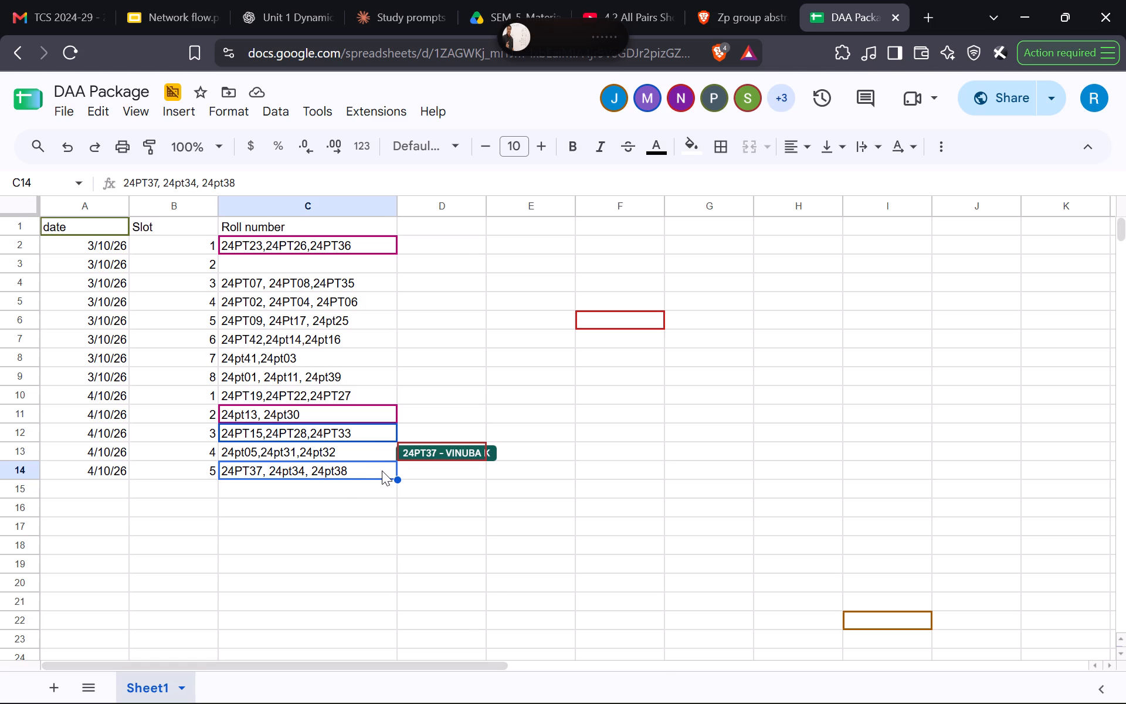
right_click(382, 471)
left_click(455, 627)
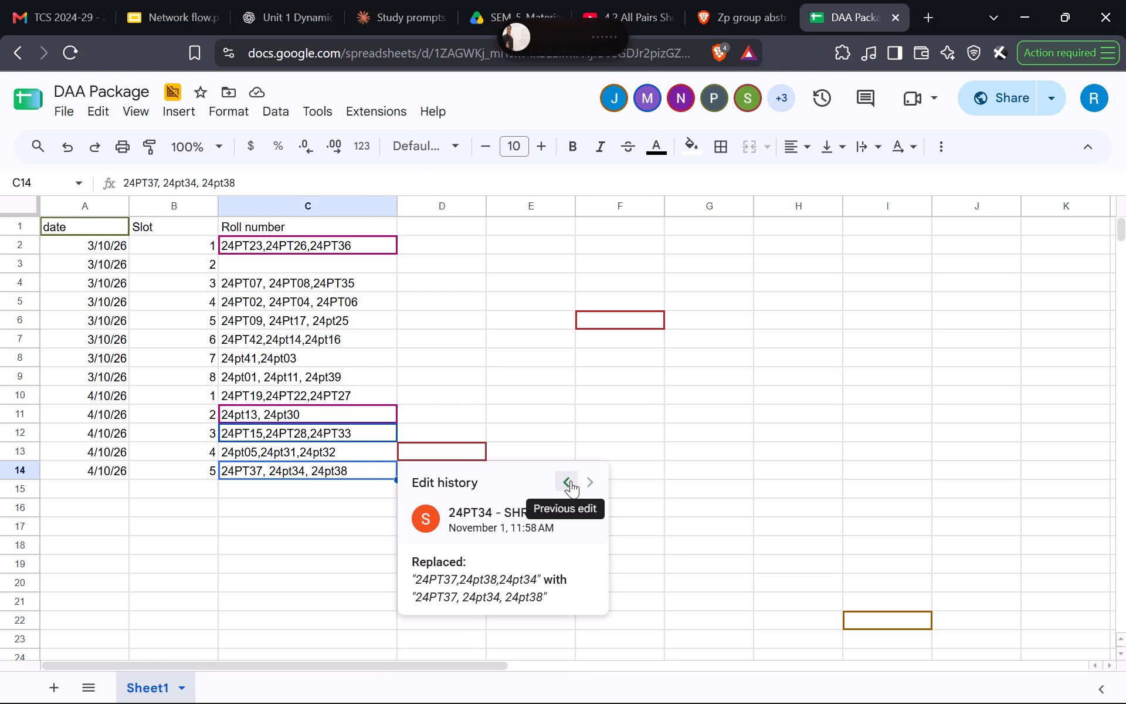
left_click(571, 480)
left_click(571, 480)
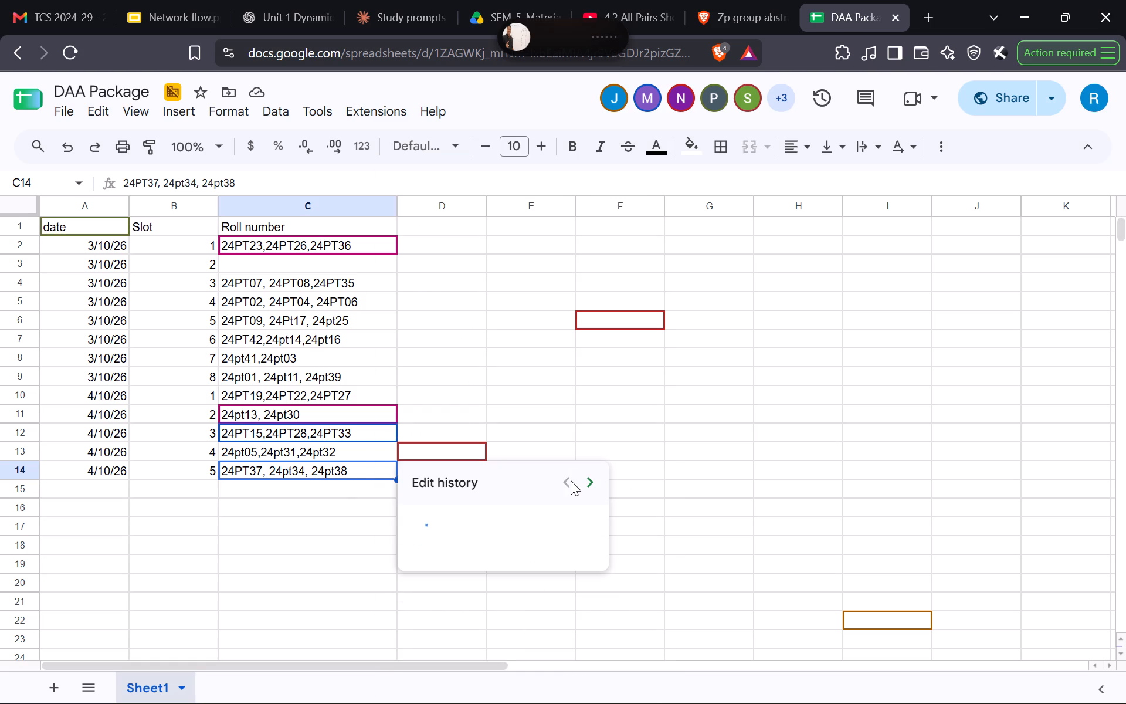
left_click(571, 480)
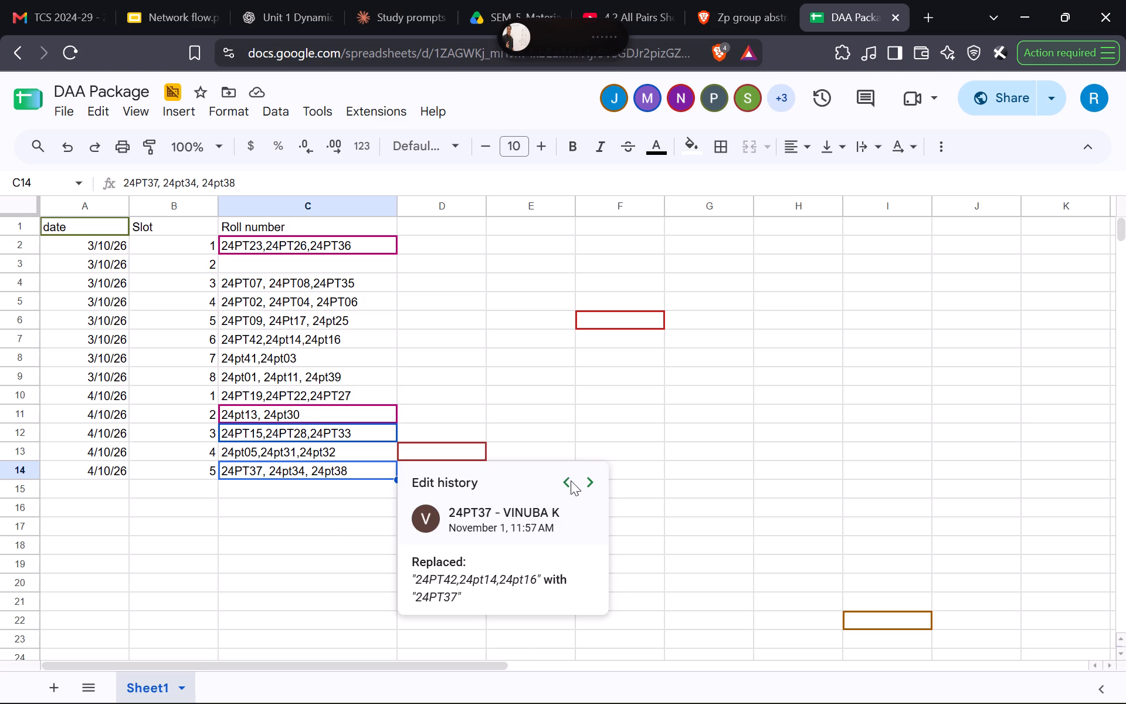
left_click(571, 480)
left_click(571, 480)
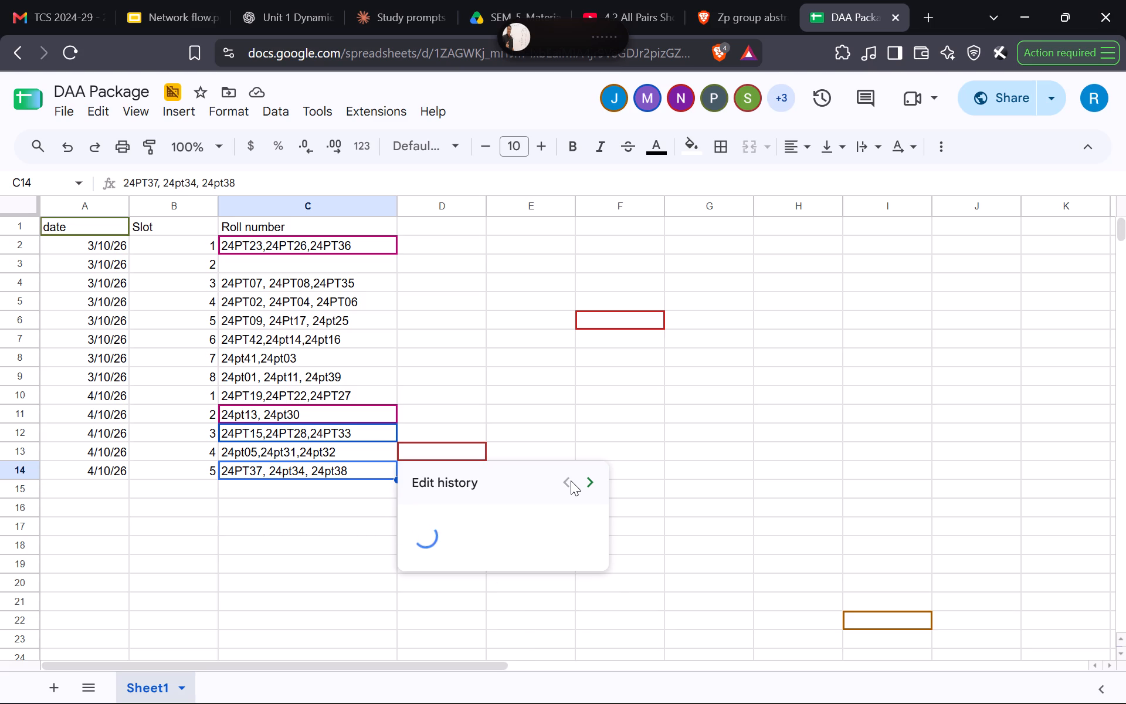
left_click(571, 480)
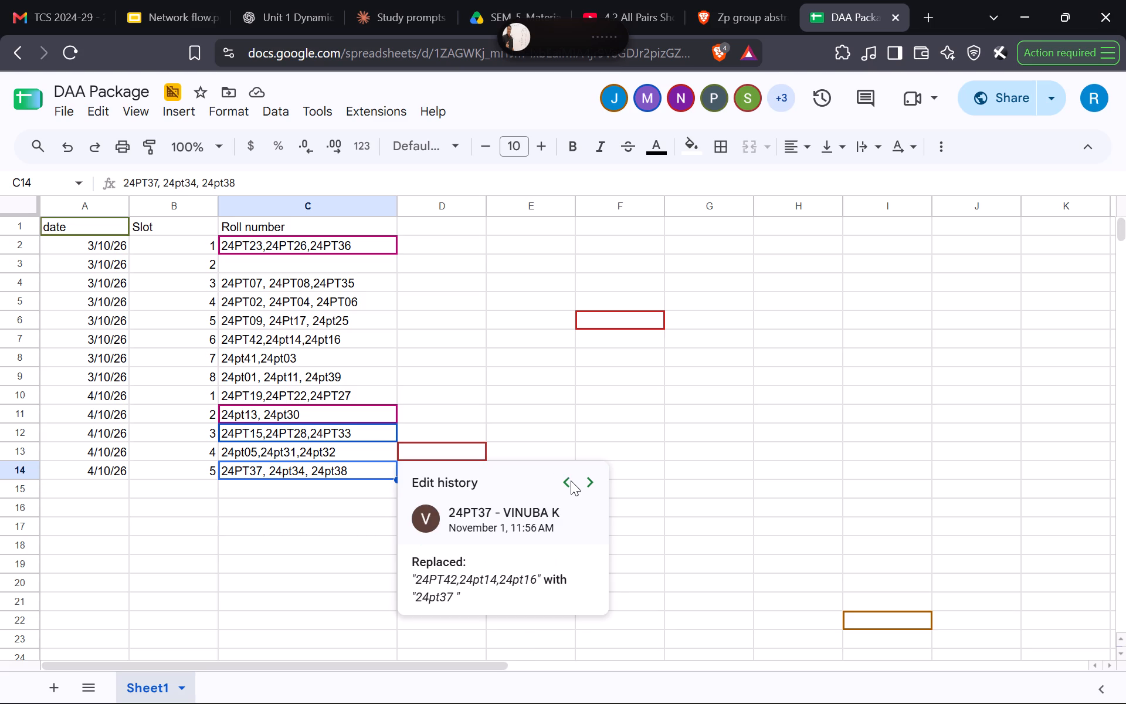
left_click(564, 482)
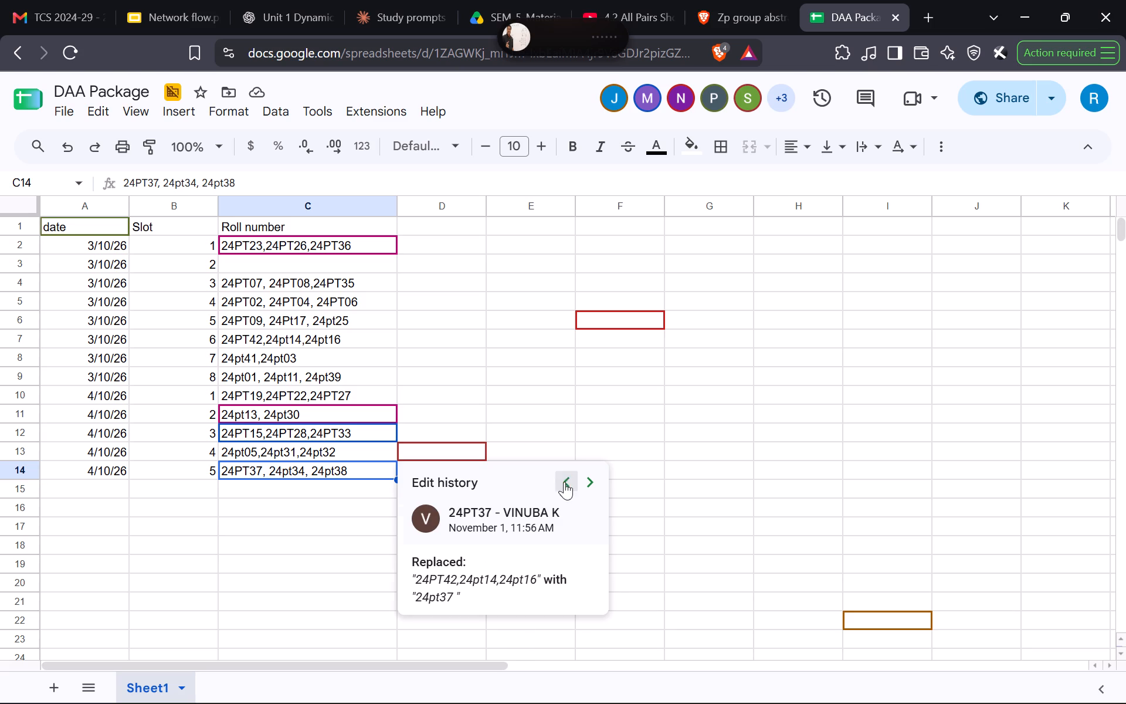
left_click(564, 482)
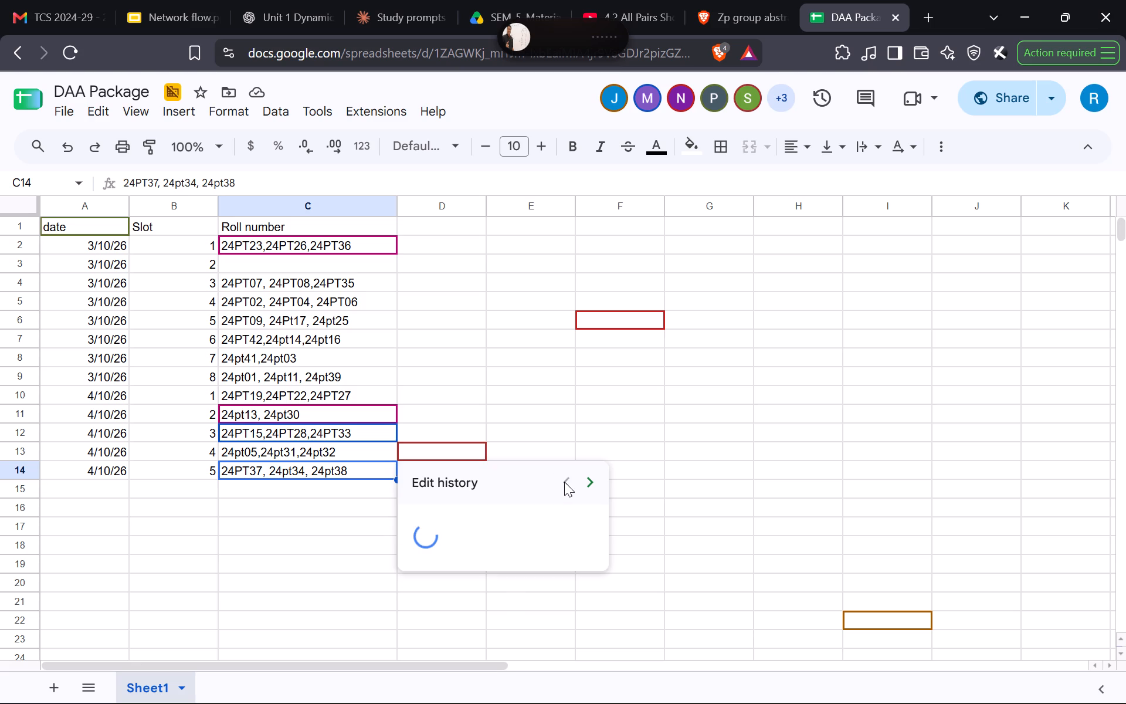
left_click(564, 482)
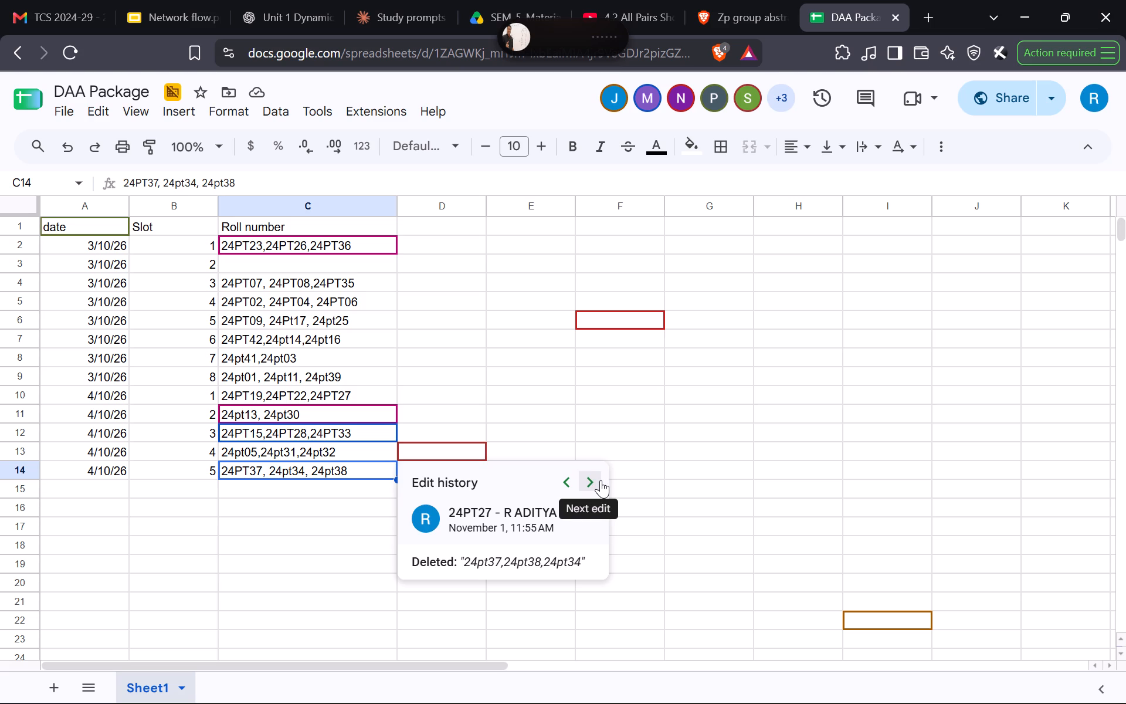
Go forward through the slot 5 cell's edit history, examining the November 1, 11:56 AM edits.
left_click(595, 482)
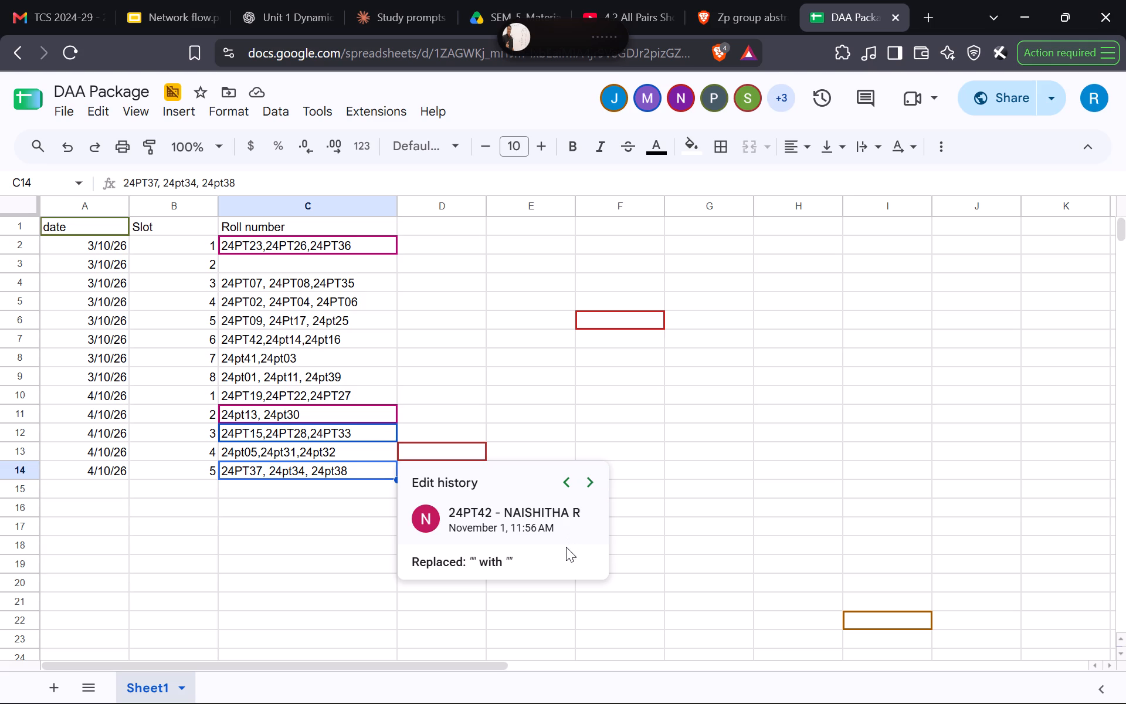
left_click(586, 487)
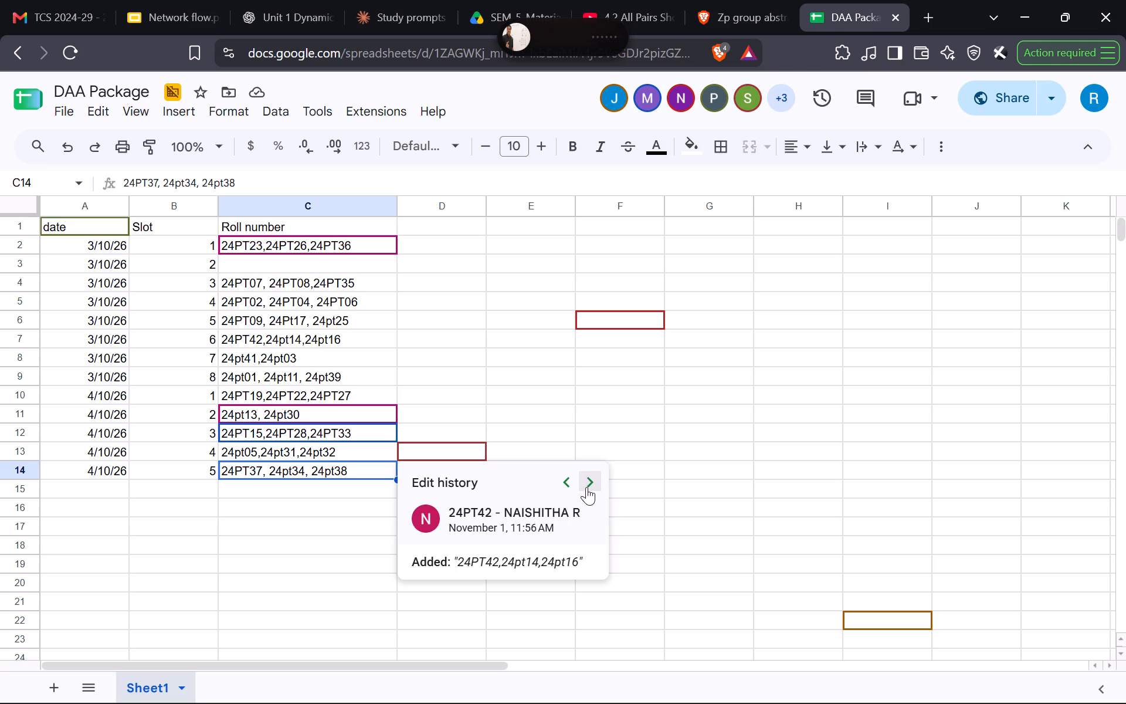
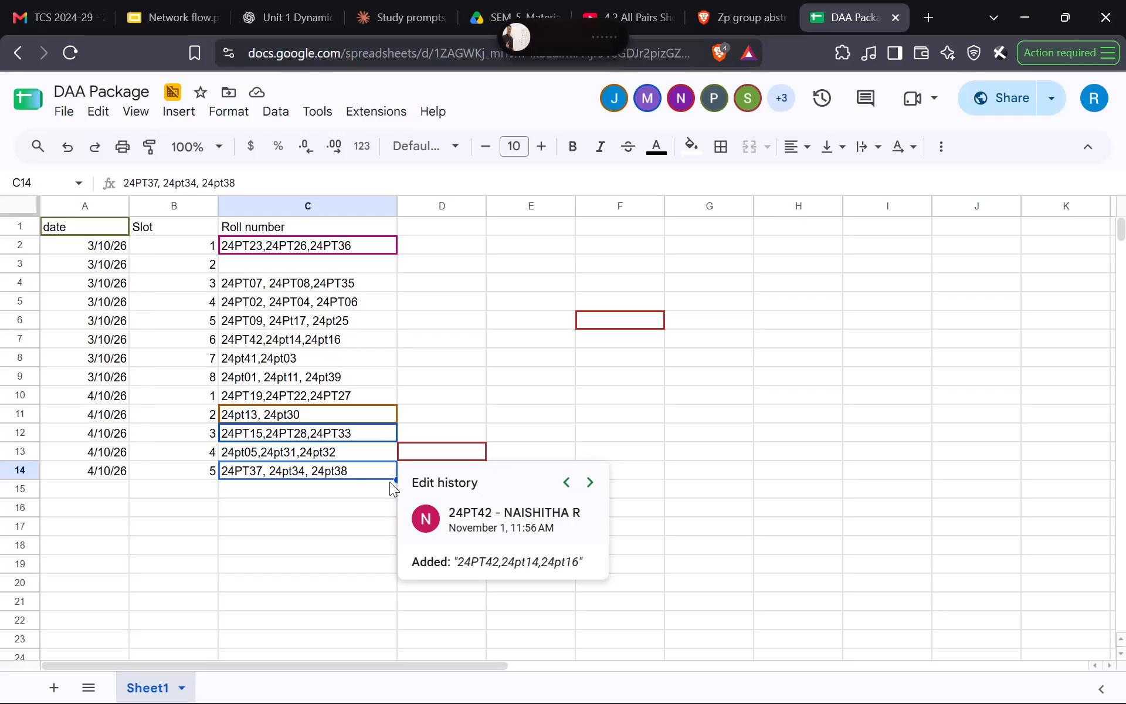
Reopen the edit history of the 4/10/26 slot 5 Roll number cell and go back through its edits to those of November 1, 11:56 AM.
left_click(360, 495)
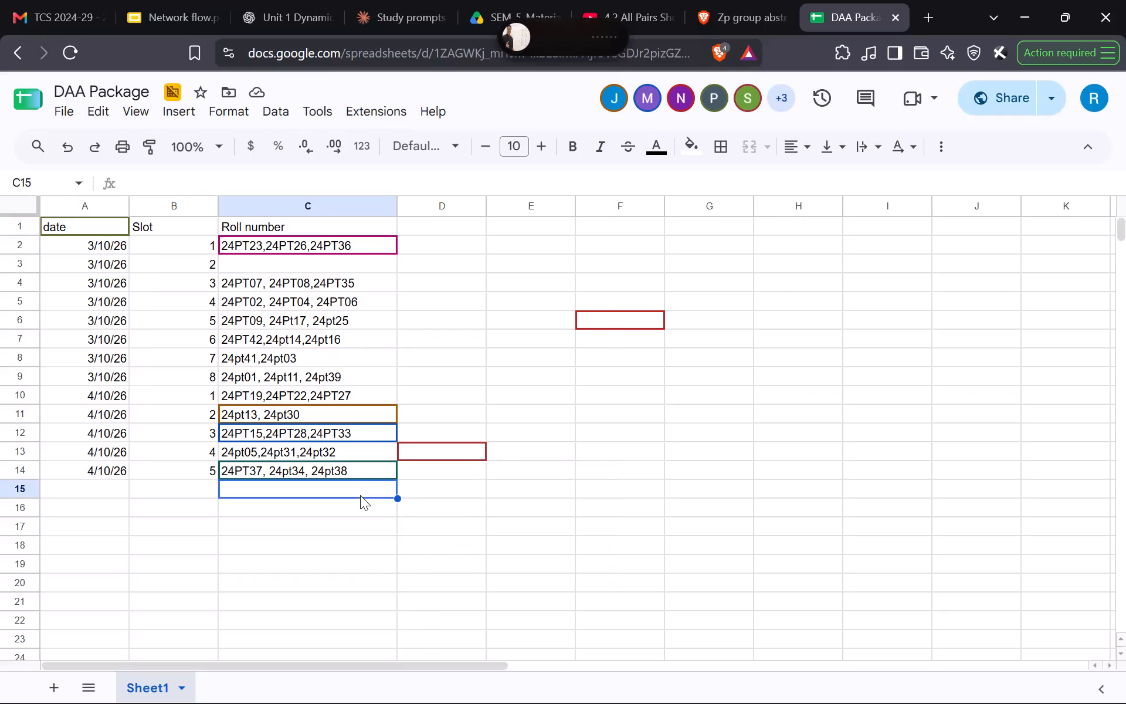
left_click(364, 476)
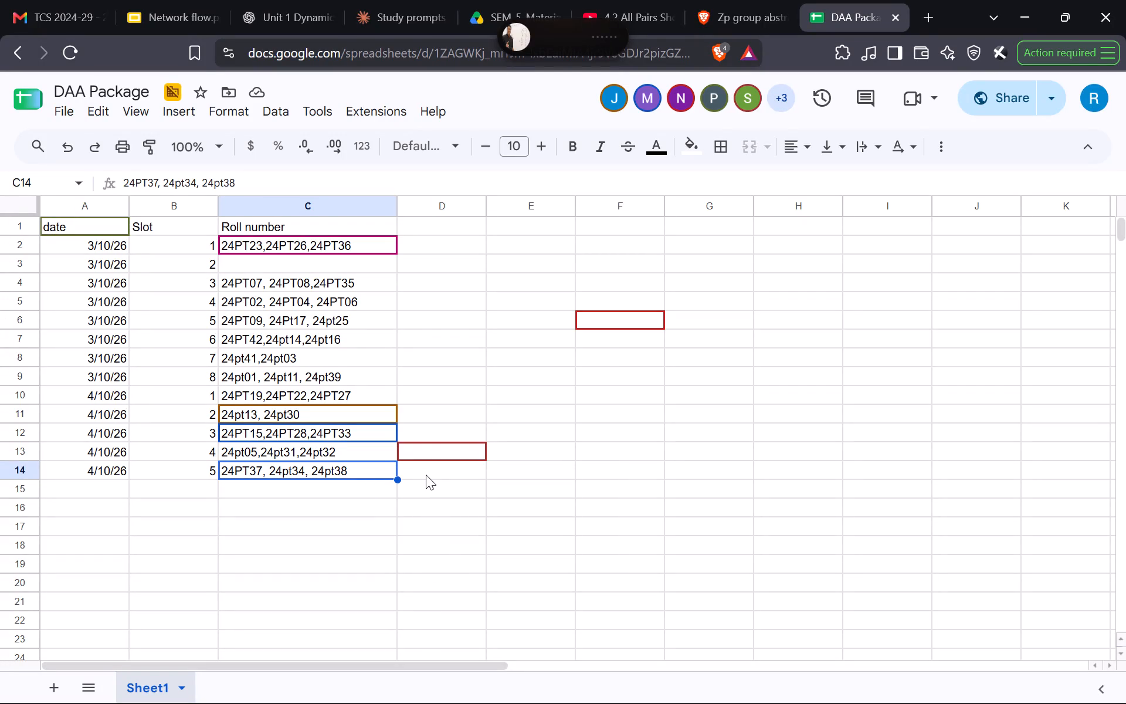
right_click(365, 470)
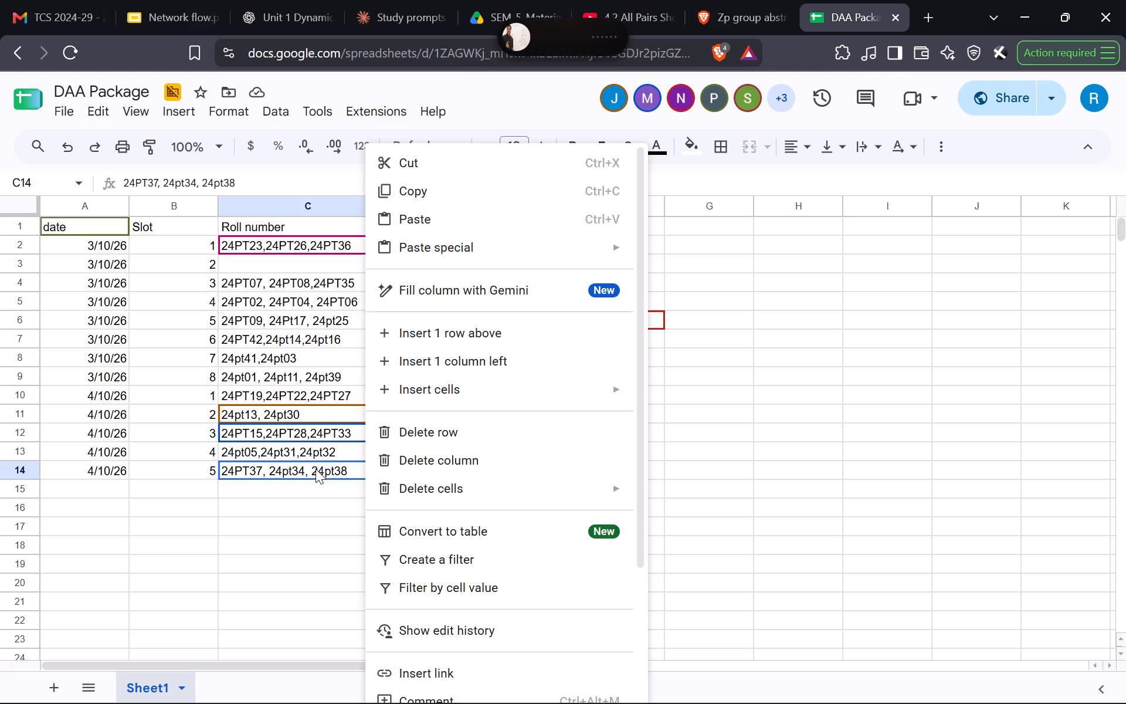
scroll(442, 571, "down", 3)
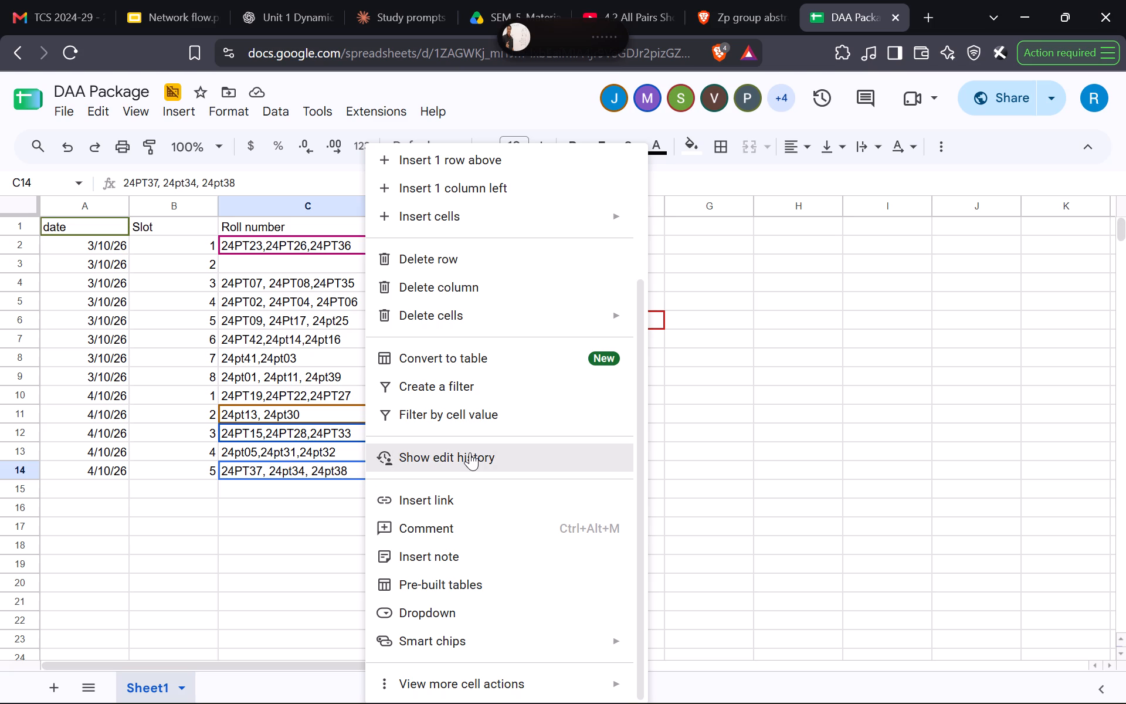
left_click(440, 453)
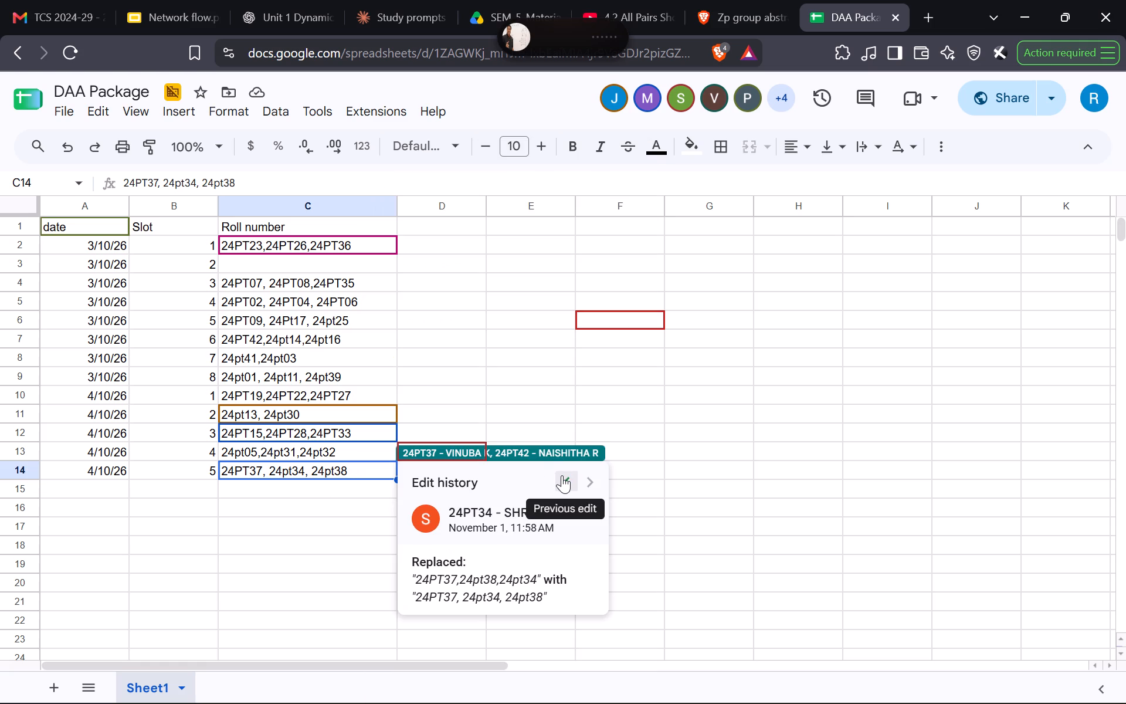
left_click(562, 475)
left_click(562, 475)
left_click(562, 475)
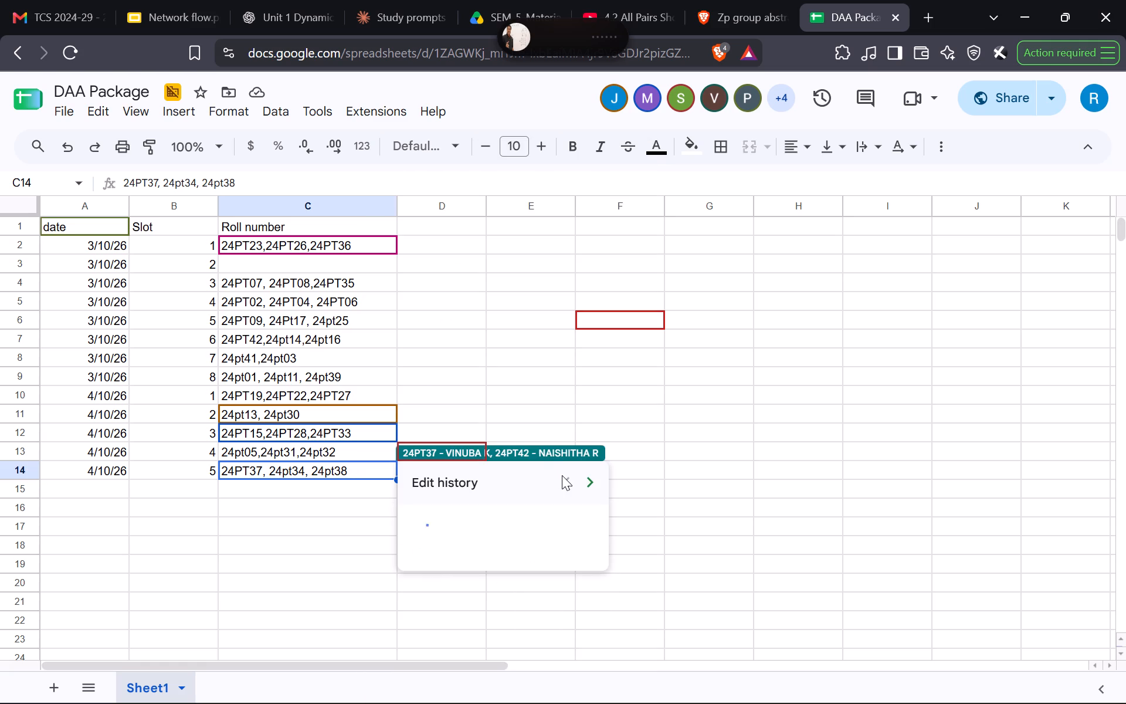
left_click(562, 475)
left_click(562, 475)
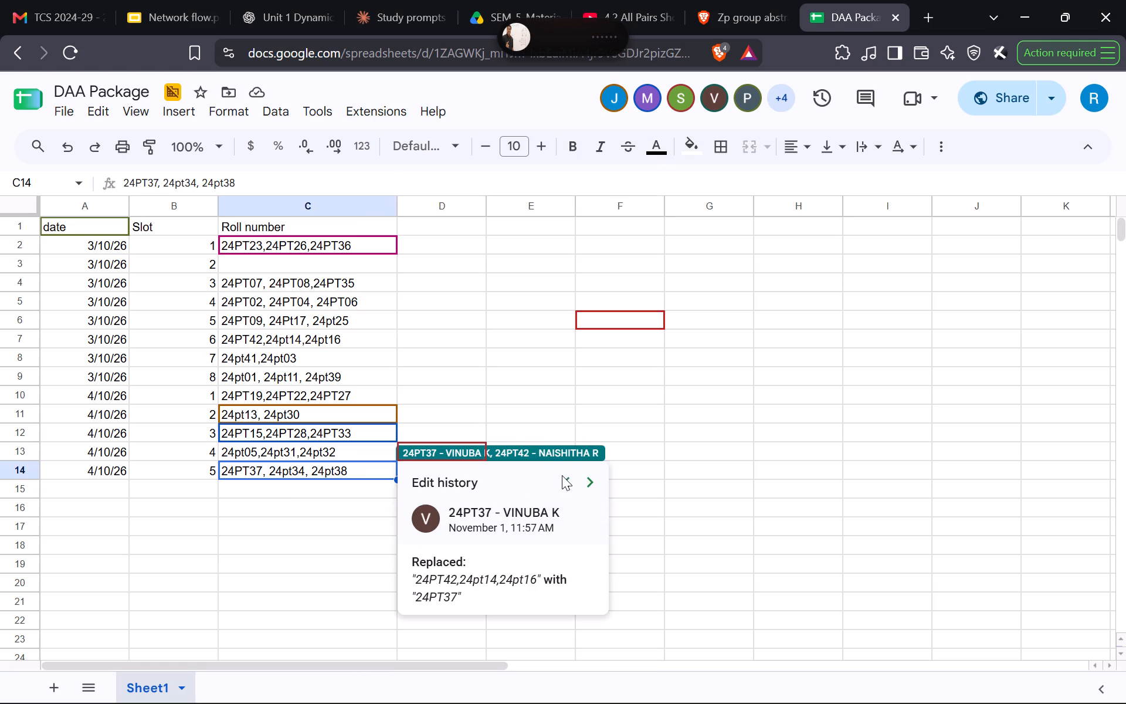
left_click(562, 475)
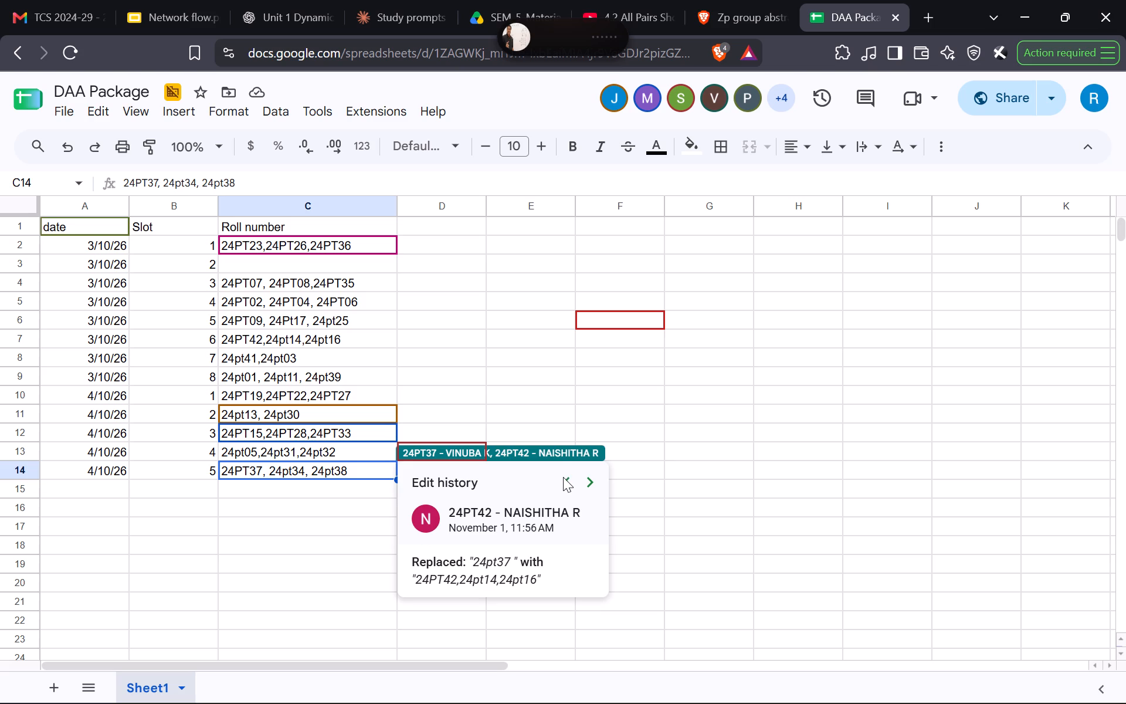
left_click(563, 477)
left_click(563, 477)
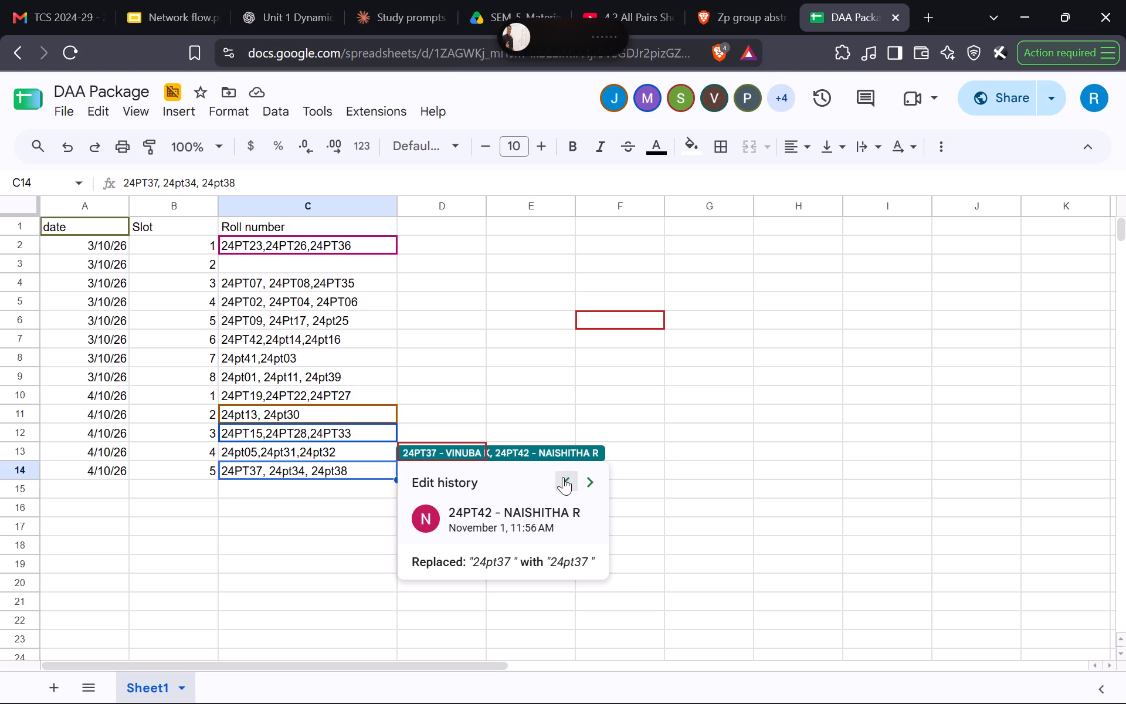
left_click(563, 477)
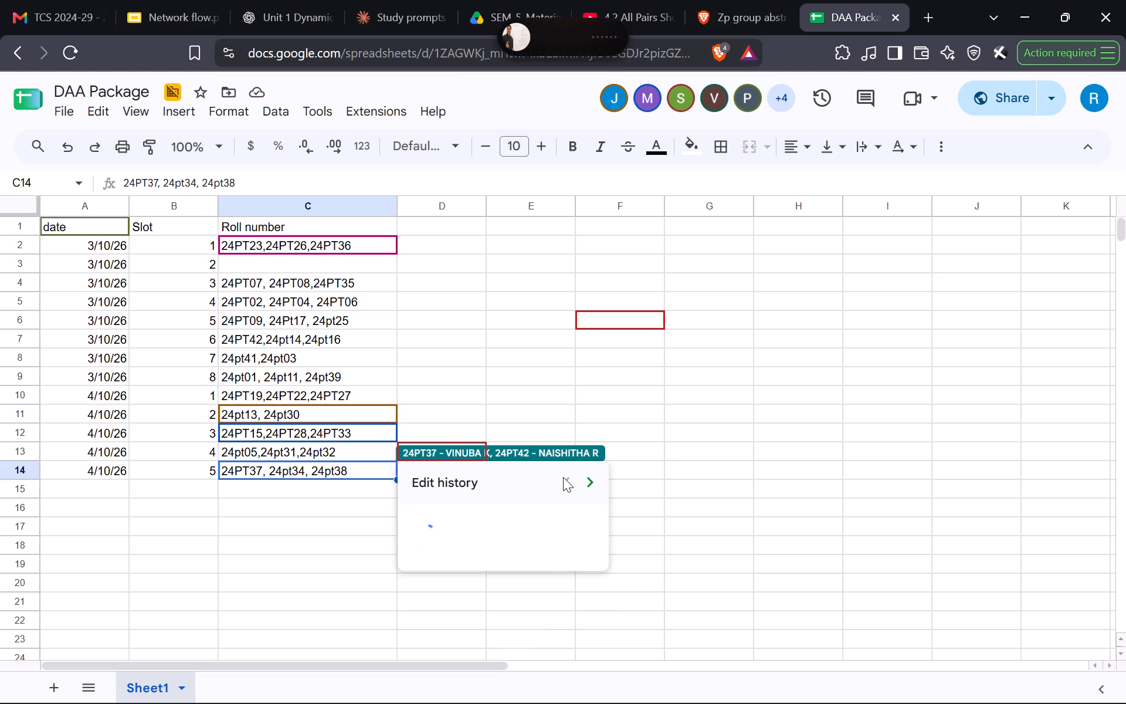
left_click(563, 477)
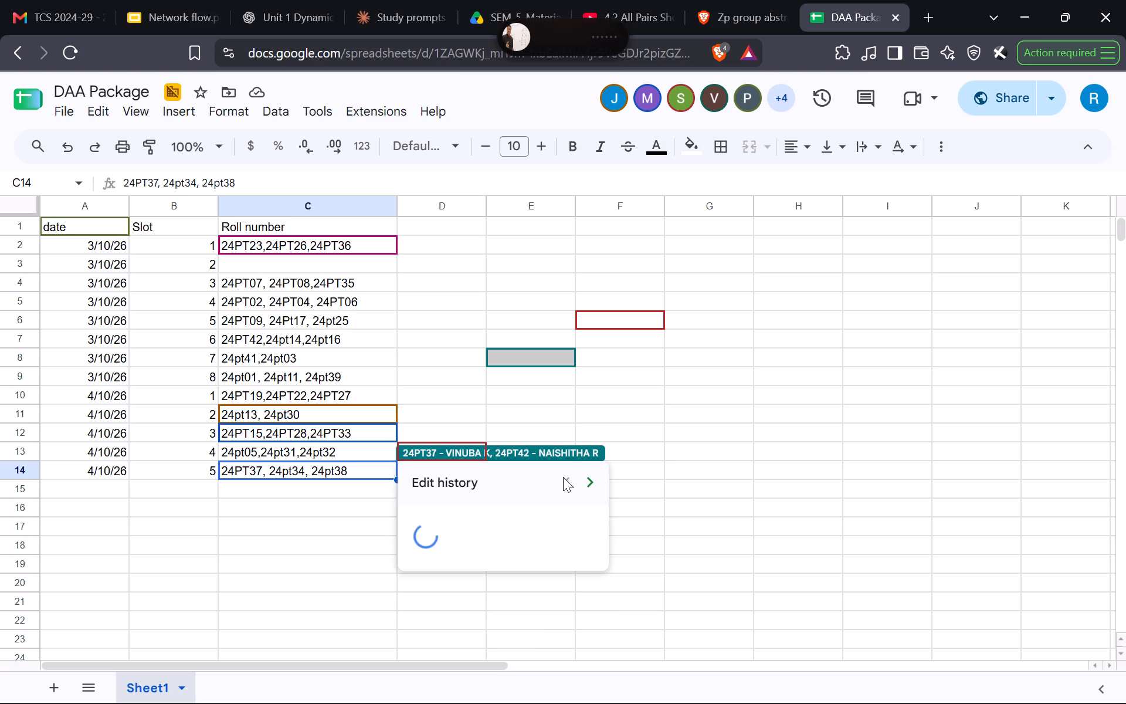
left_click(563, 477)
Go forward in the slot 5 cell's edit history to the November 1, 11:56 AM addition.
left_click(593, 482)
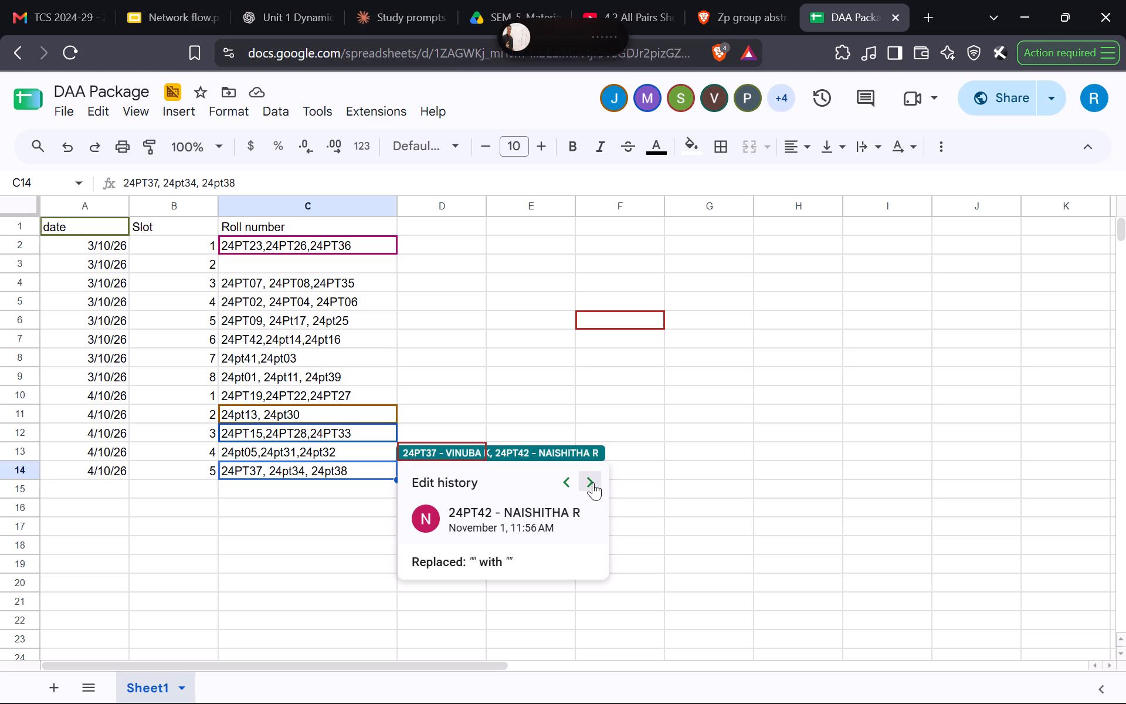
left_click(593, 482)
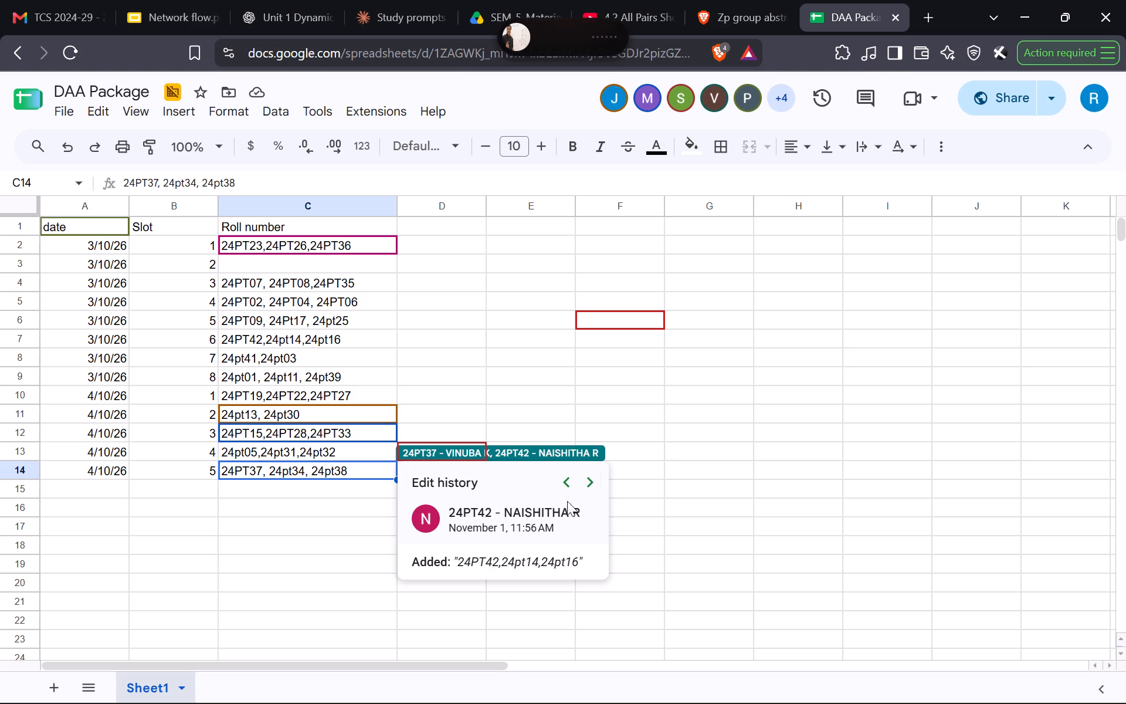
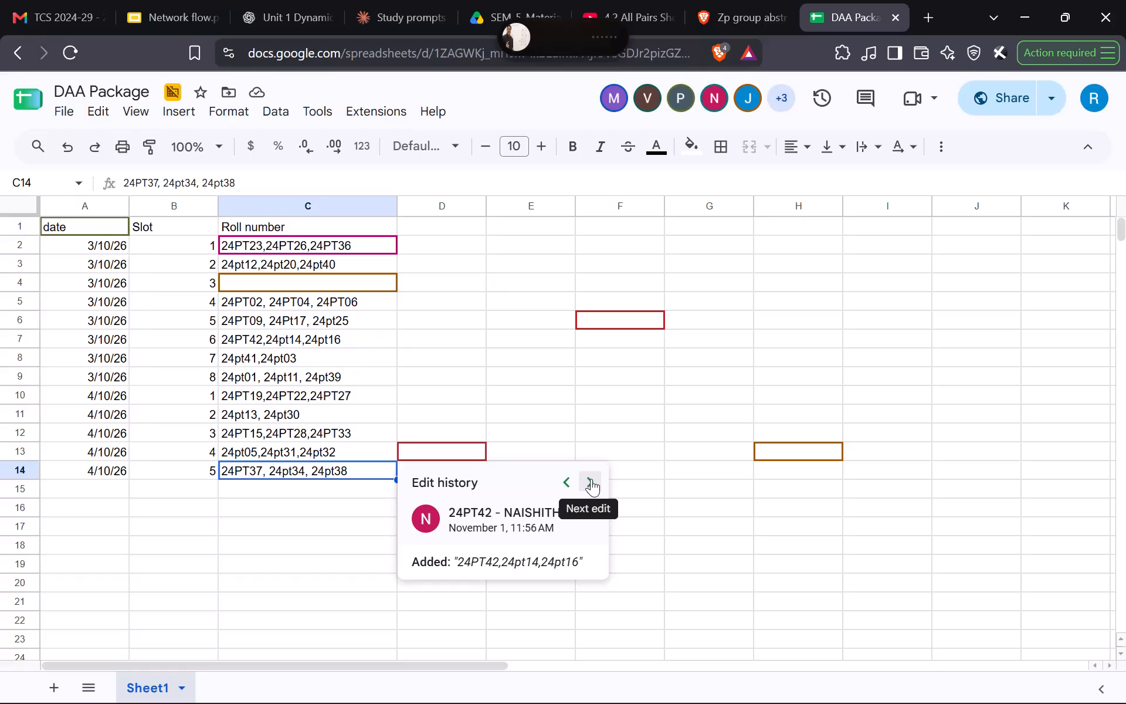
Compare the November 1, 11:56 AM edits in the slot 5 cell's edit history, moving back and forth between them, and close the history.
left_click(591, 479)
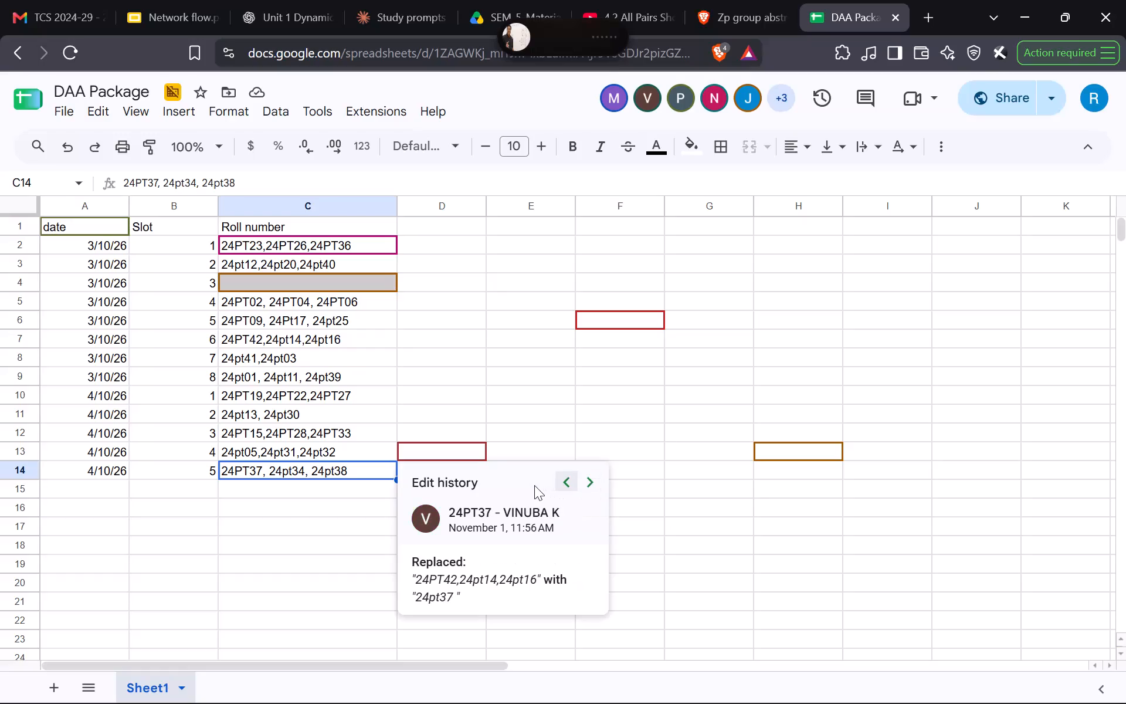
left_click(568, 487)
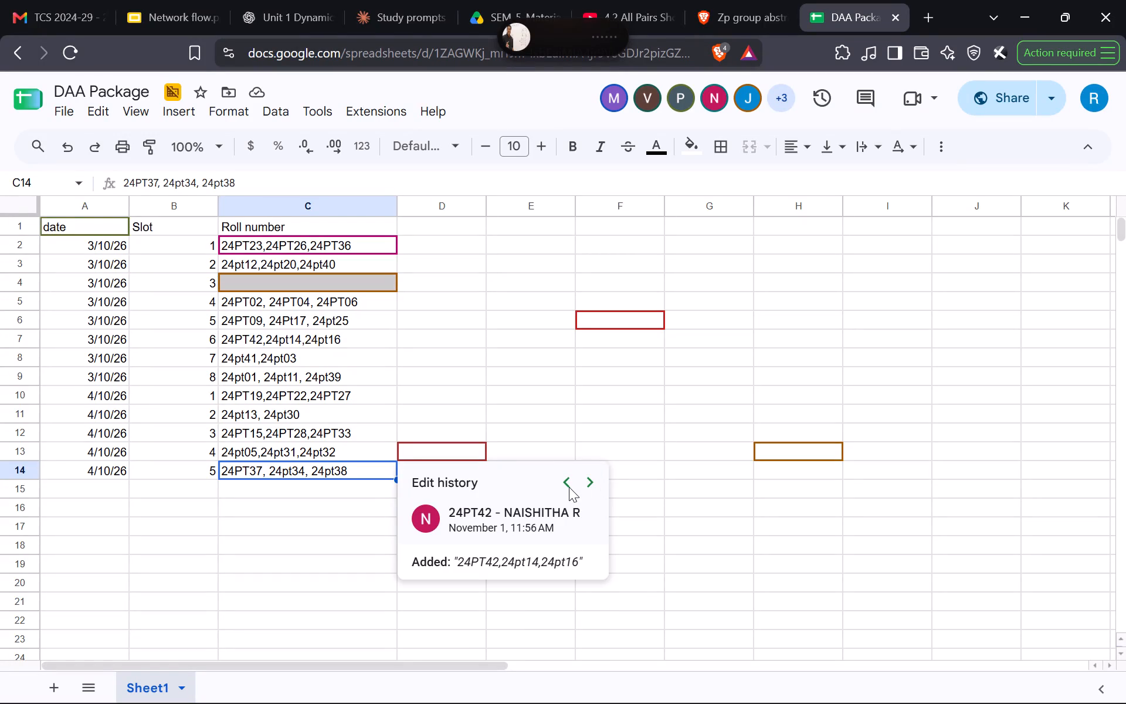
left_click(593, 486)
left_click(593, 486)
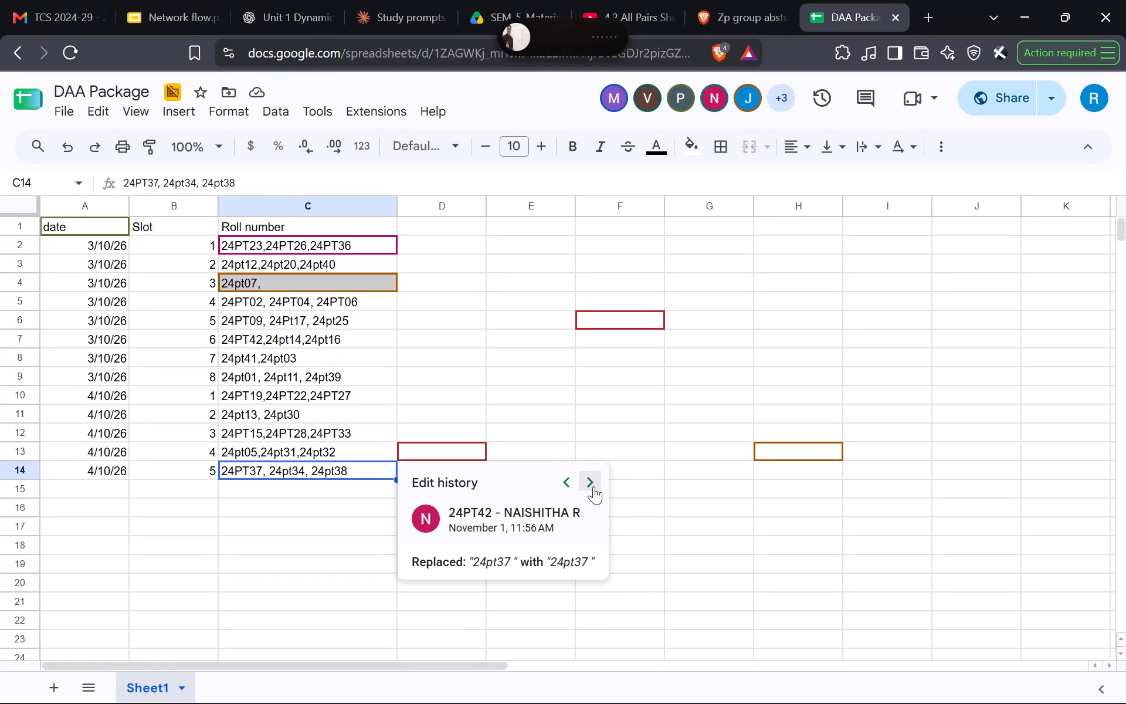
left_click(564, 485)
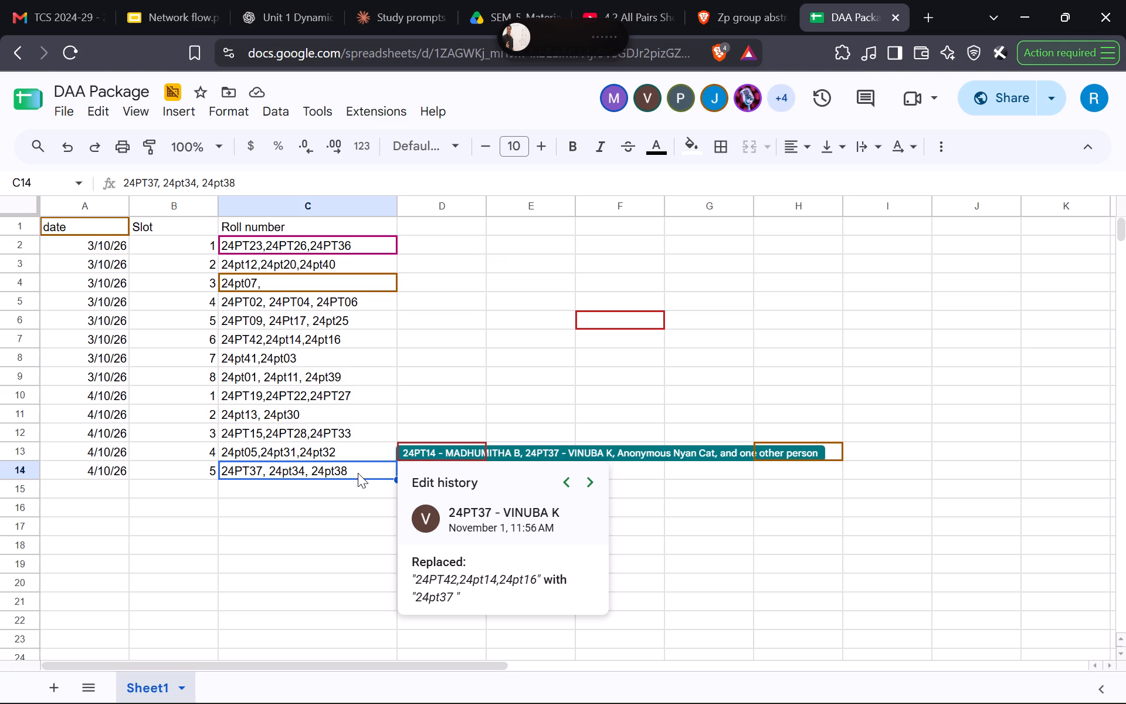
left_click(316, 451)
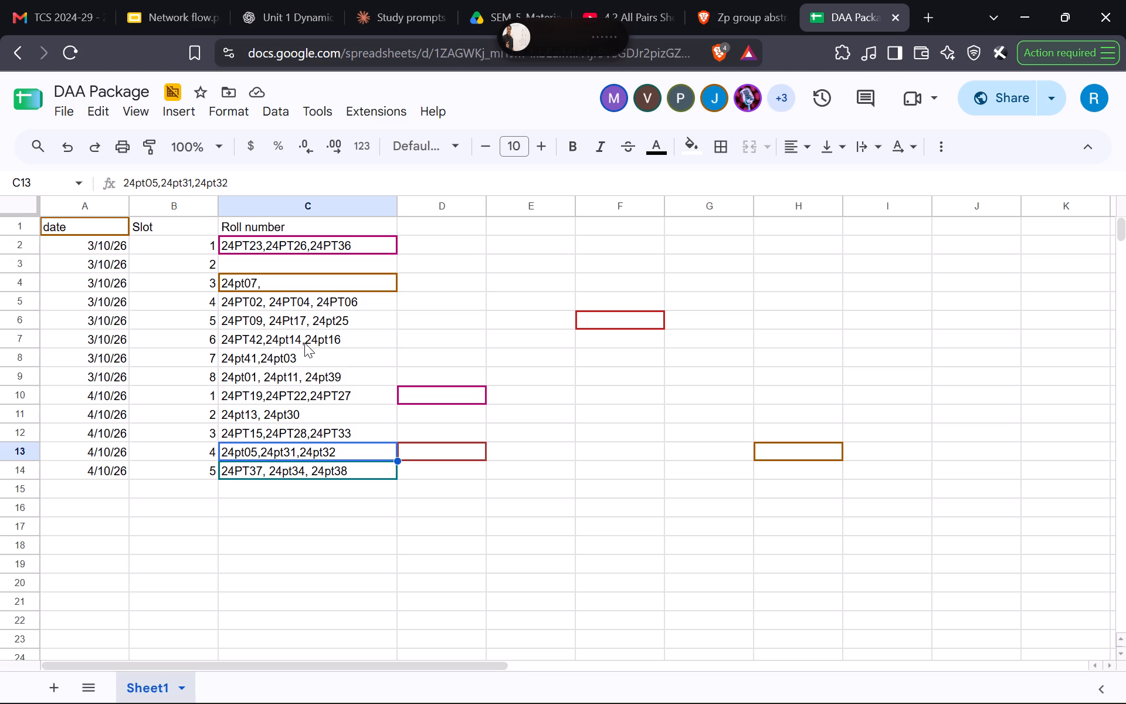
Open the edit history of the 3/10/26 slot 3 Roll number cell and trace it back to the November 1, 12:01 PM addition.
left_click(280, 279)
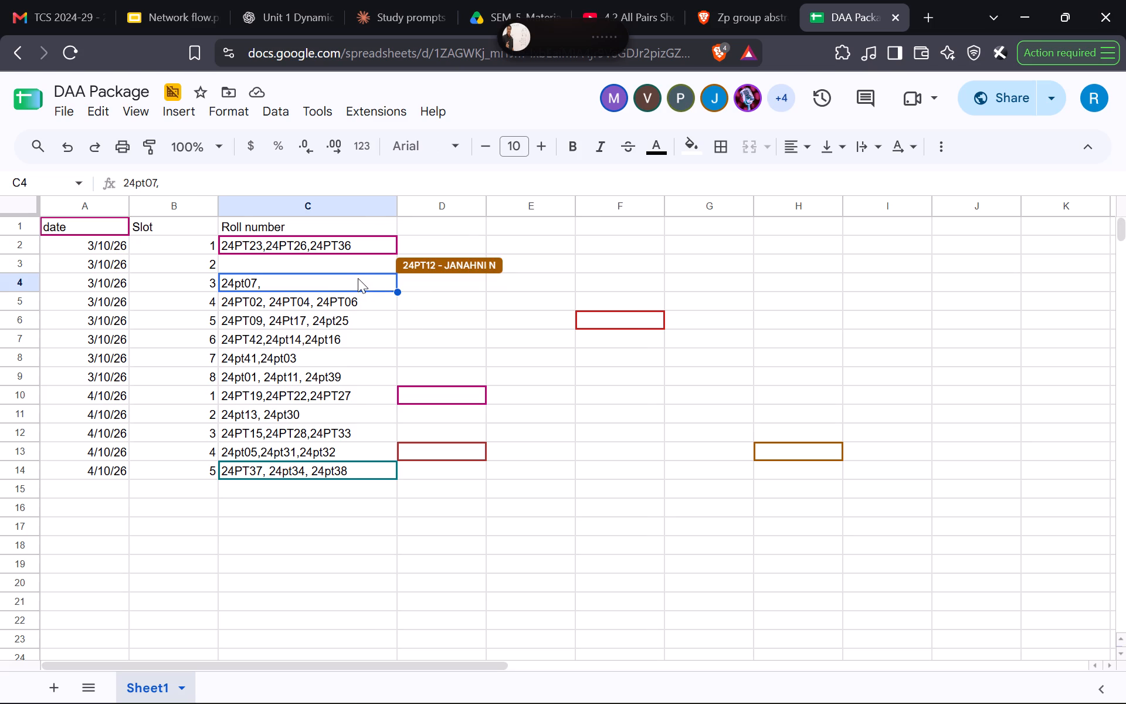
right_click(358, 278)
left_click(419, 622)
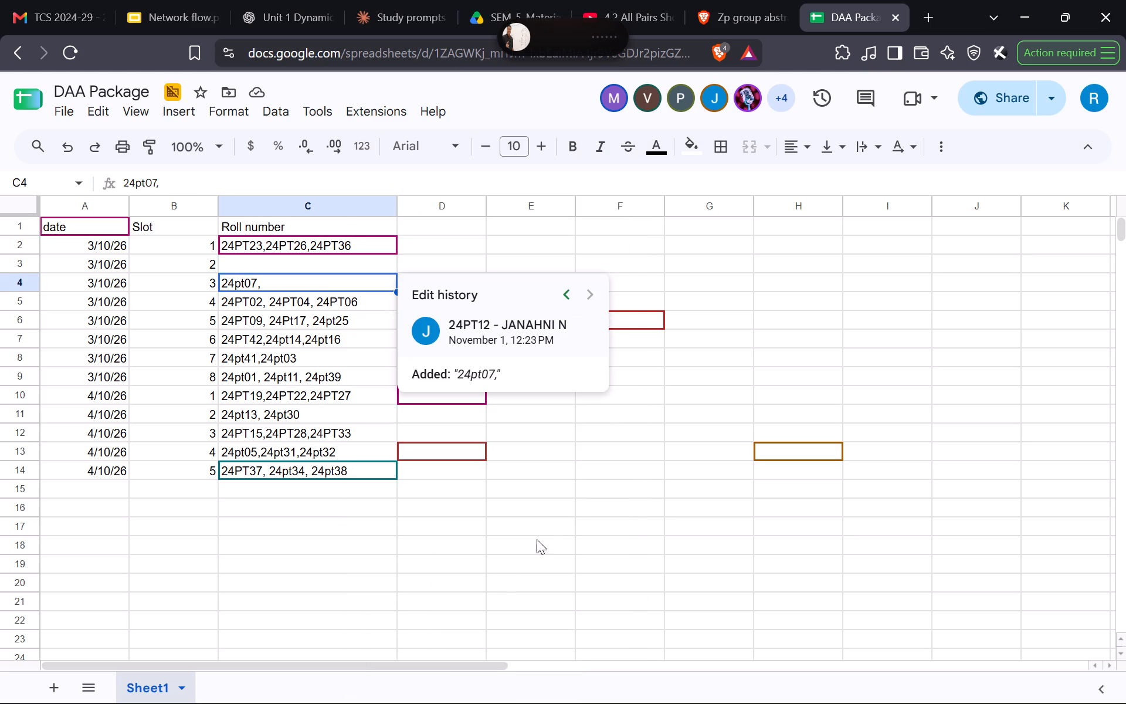
left_click(563, 298)
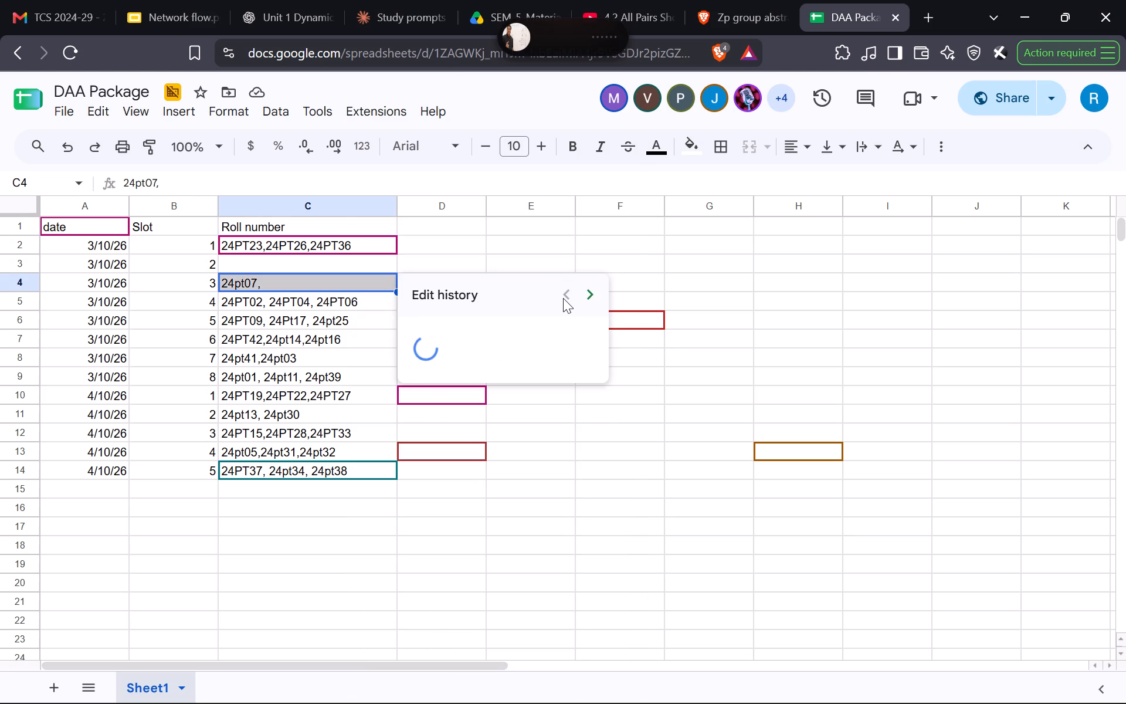
left_click(563, 298)
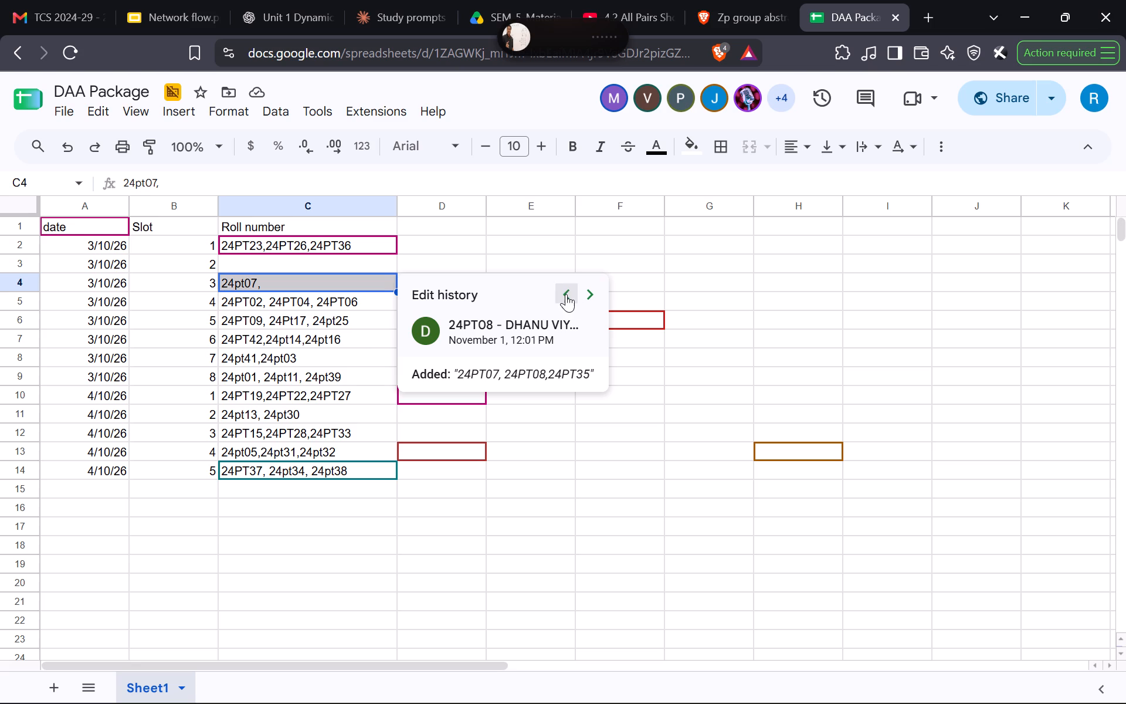
left_click(566, 294)
left_click(595, 296)
Go forward through the slot 3 cell's edit history to its November 1, 12:23 PM edits and compare the deletion with the addition.
left_click(590, 289)
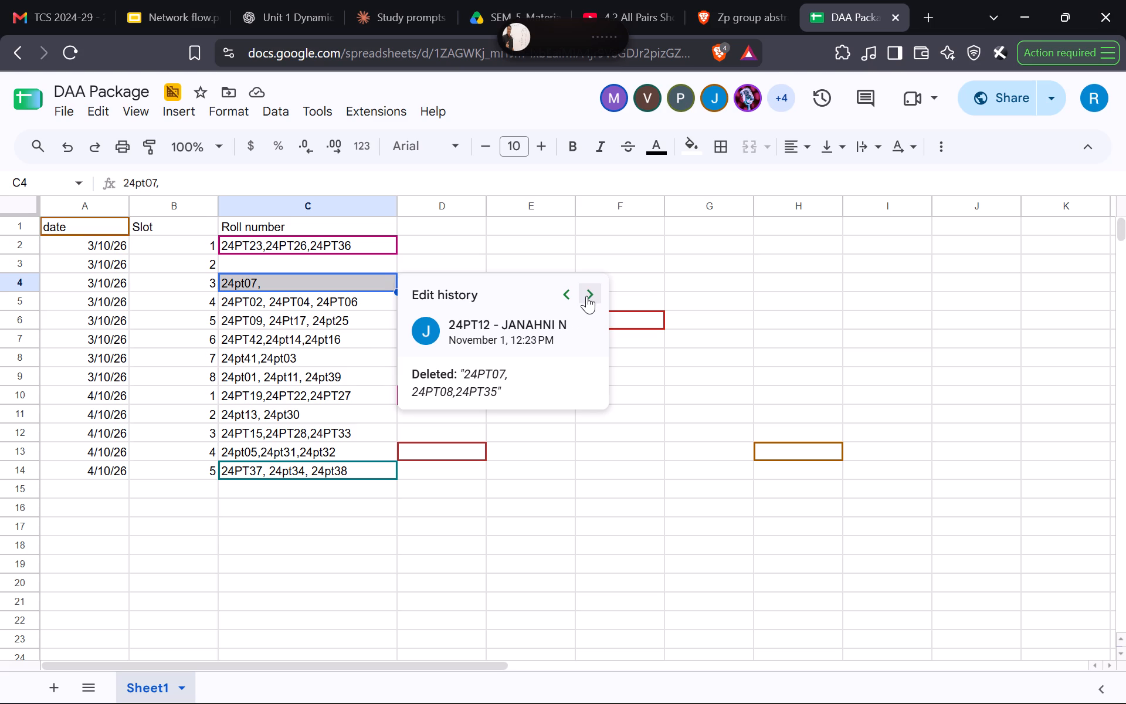
left_click(586, 296)
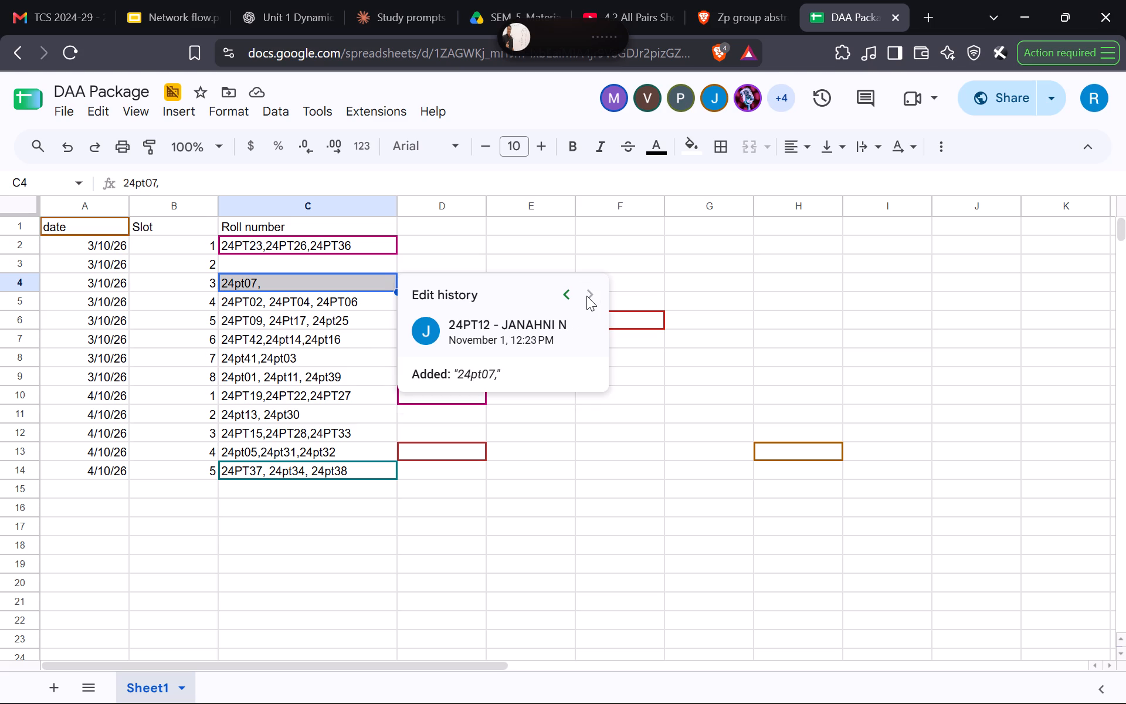
left_click(557, 300)
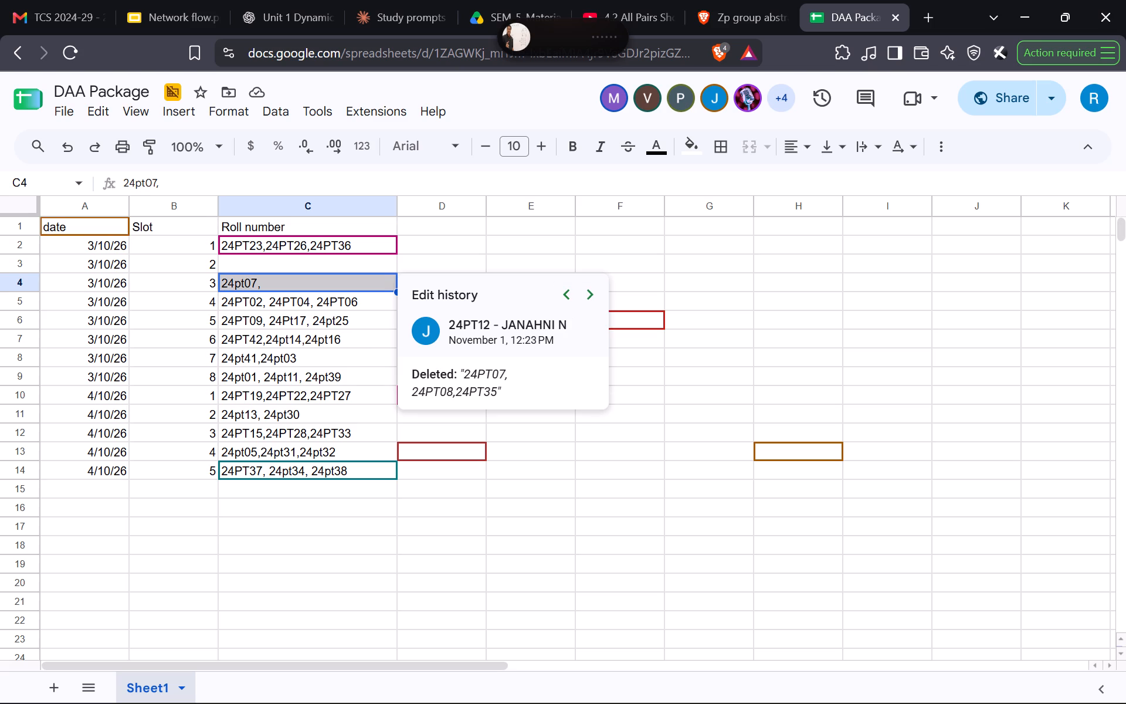
left_click(588, 295)
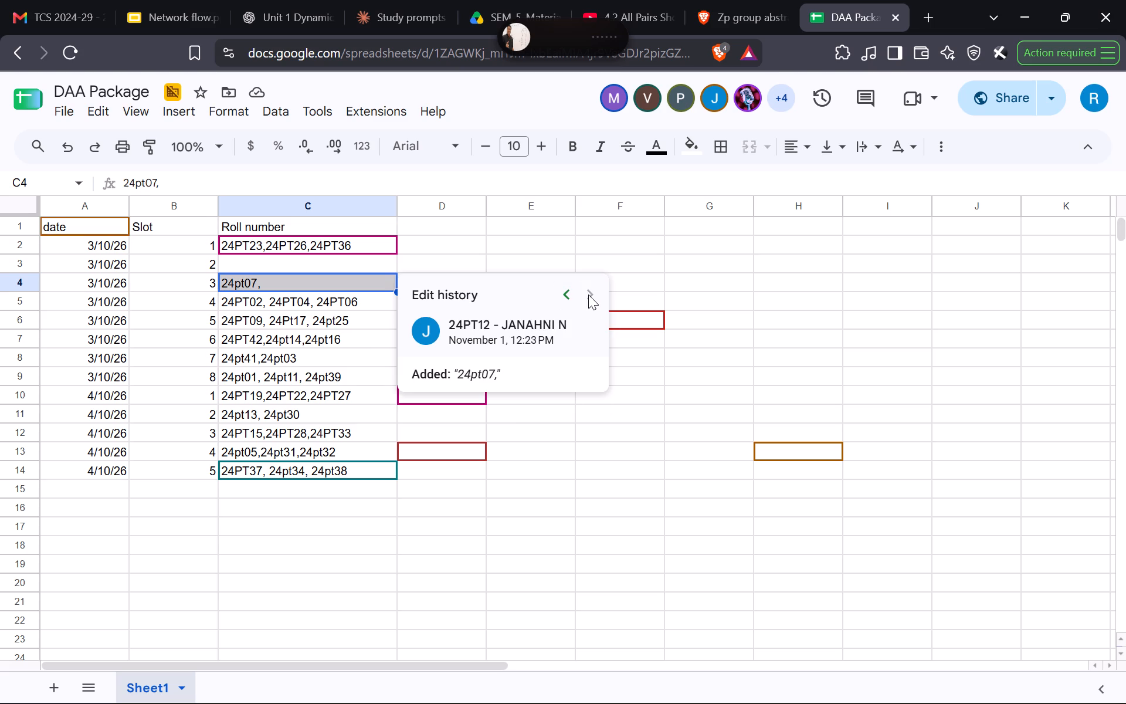
left_click(588, 295)
left_click(588, 295)
Select the Roll number cell for 3/10/26 slot 2.
left_click(346, 272)
left_click(342, 264)
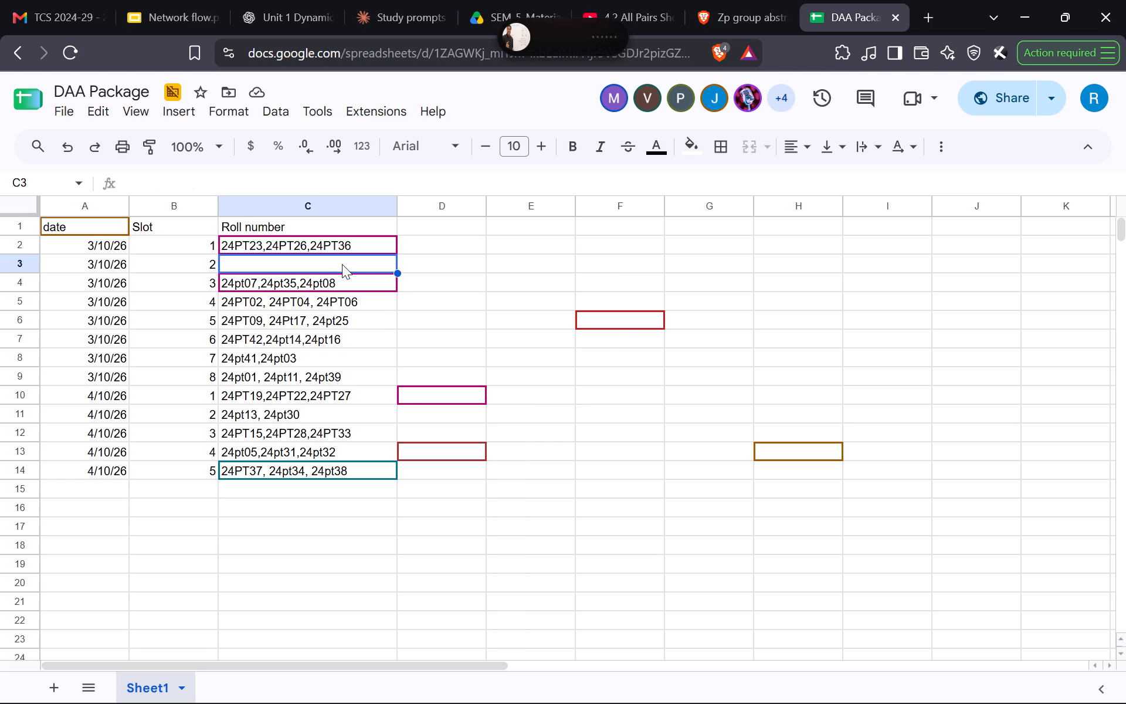
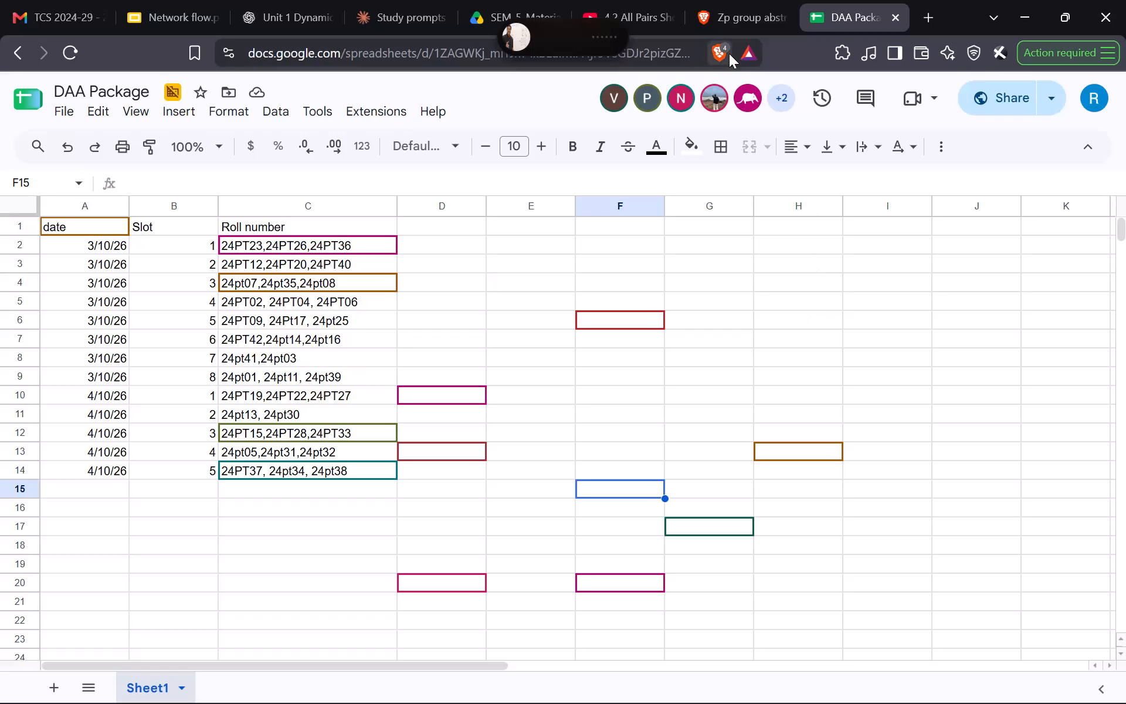
Close the browser page with the 4.2 All Pairs Shortest Path YouTube lecture, staying on the DAA Package sheet.
left_click(666, 13)
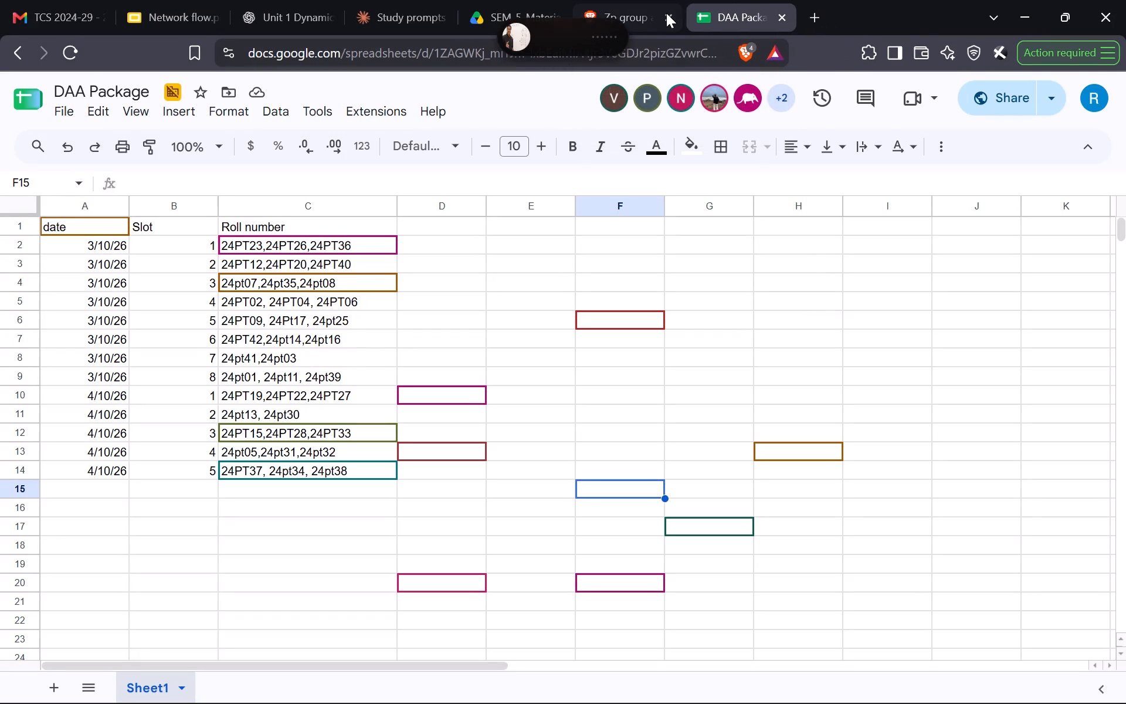